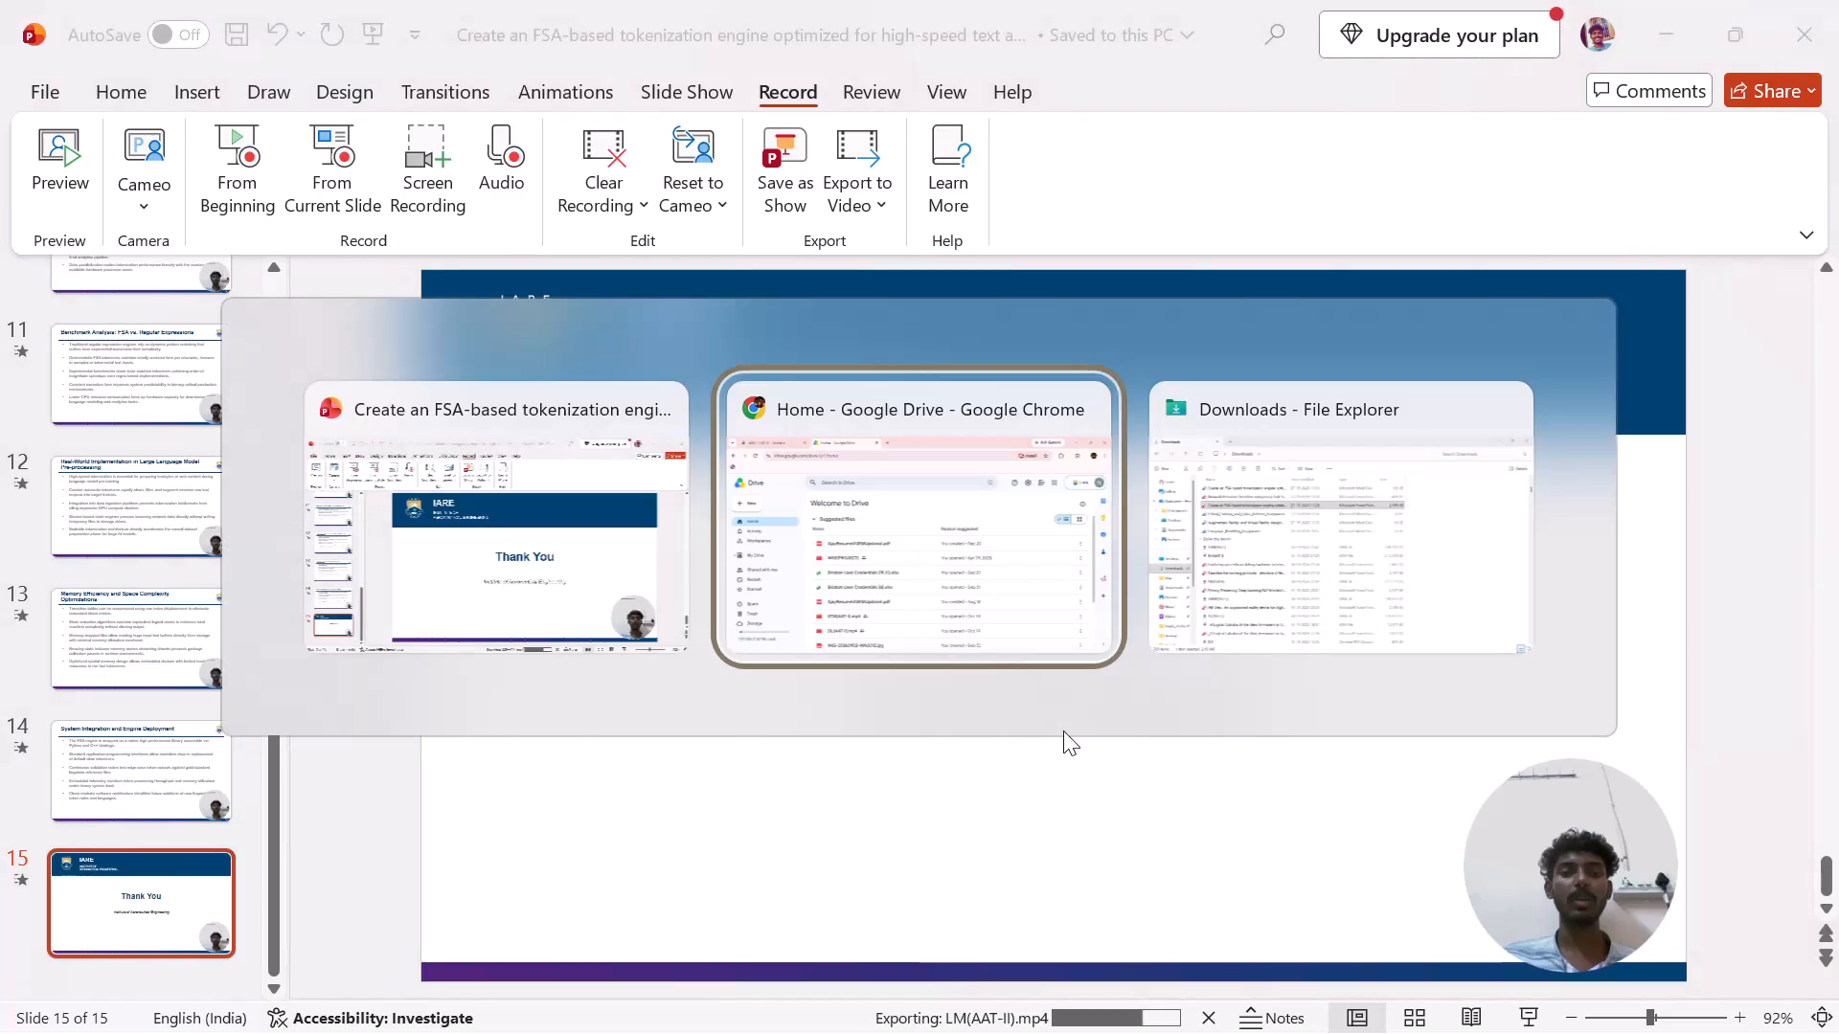
Check the AAT-II submission page in Chrome and look through the suggested files on the Google Drive home page.
{"action": "key", "text": "alt+Tab"}
{"action": "key", "text": "alt+Tab"}
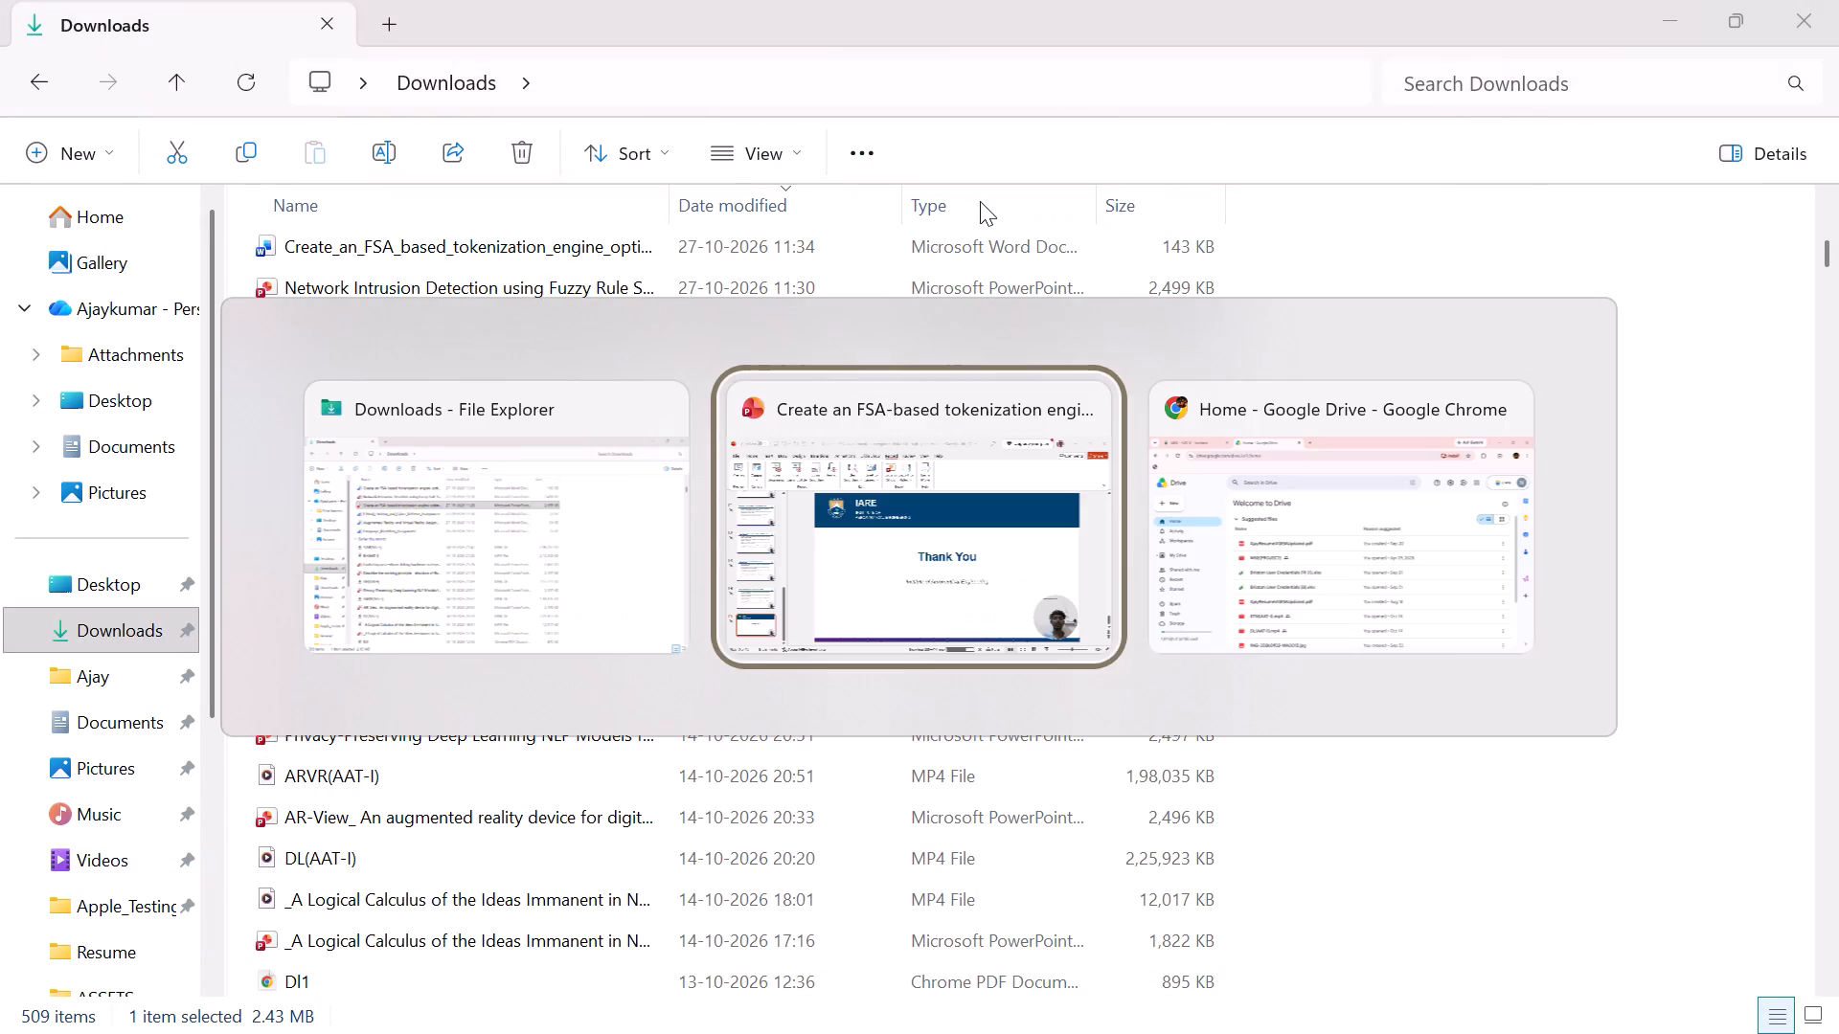
{"action": "key", "text": "alt+Tab"}
{"action": "key", "text": "ctrl+Tab"}
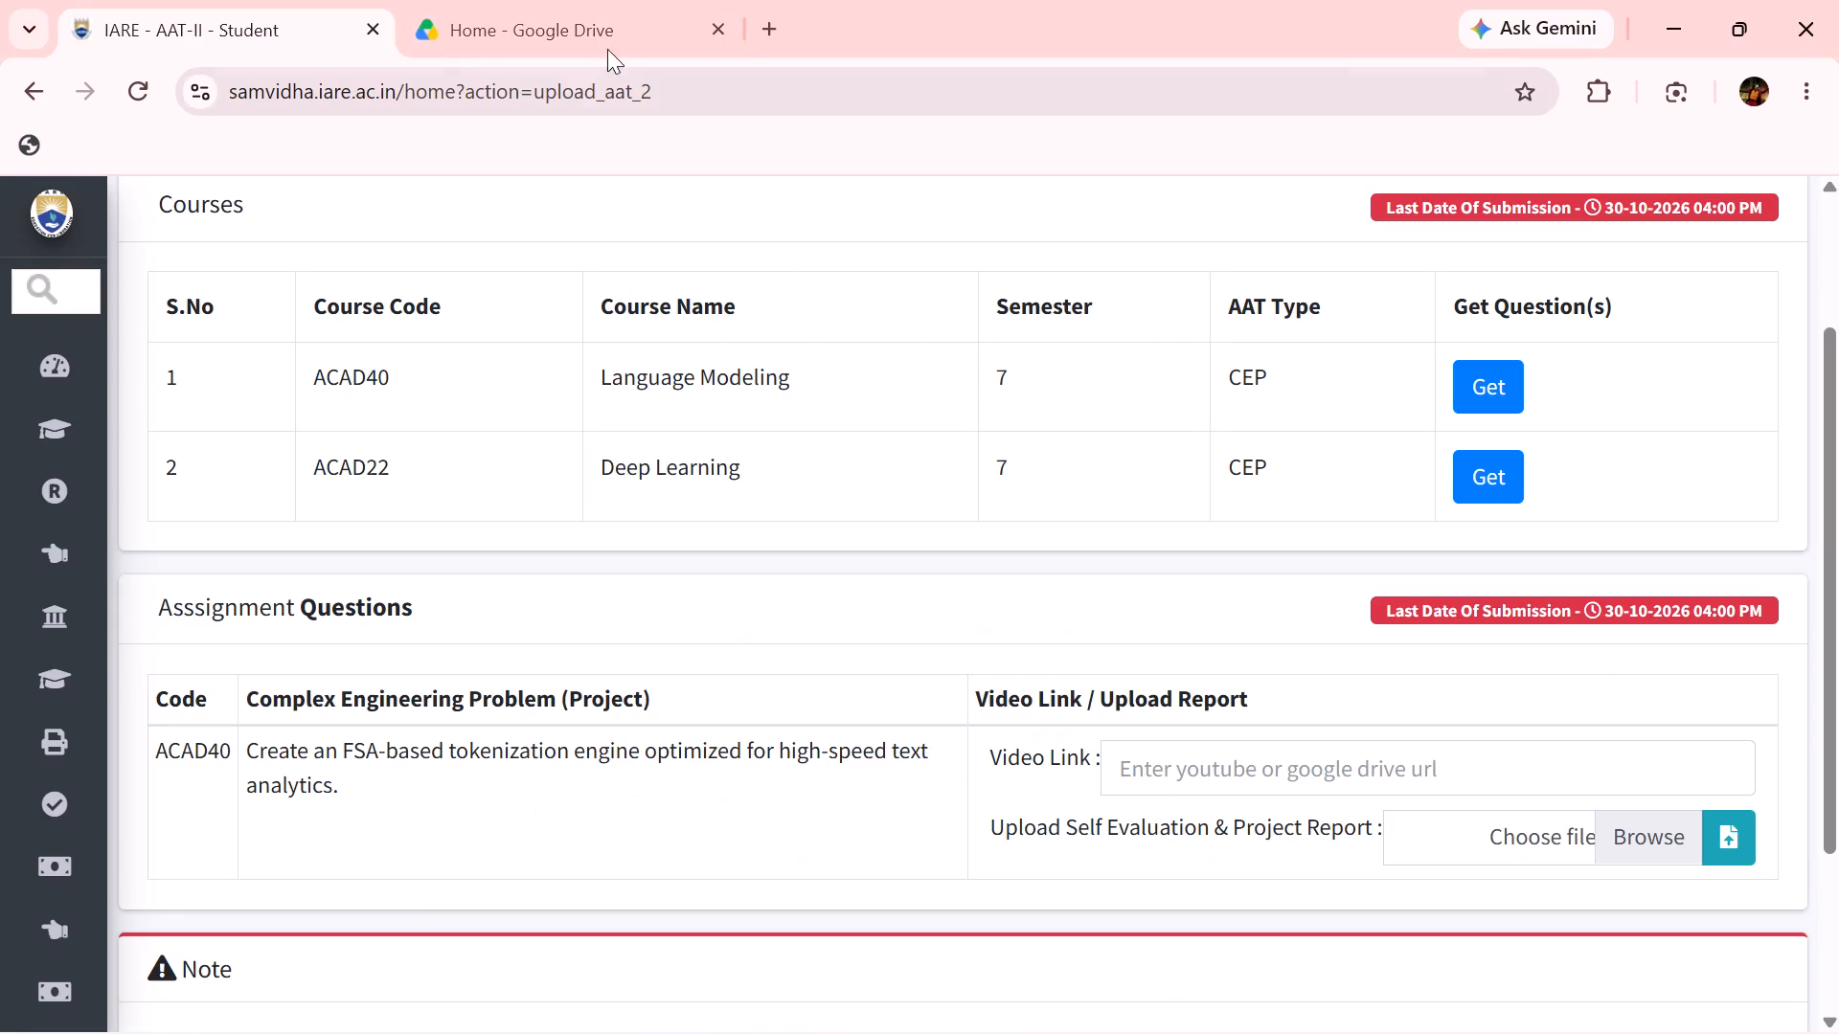
{"action": "key", "text": "alt+Tab"}
{"action": "key", "text": "alt+Tab"}
{"action": "key", "text": "alt+Tab"}
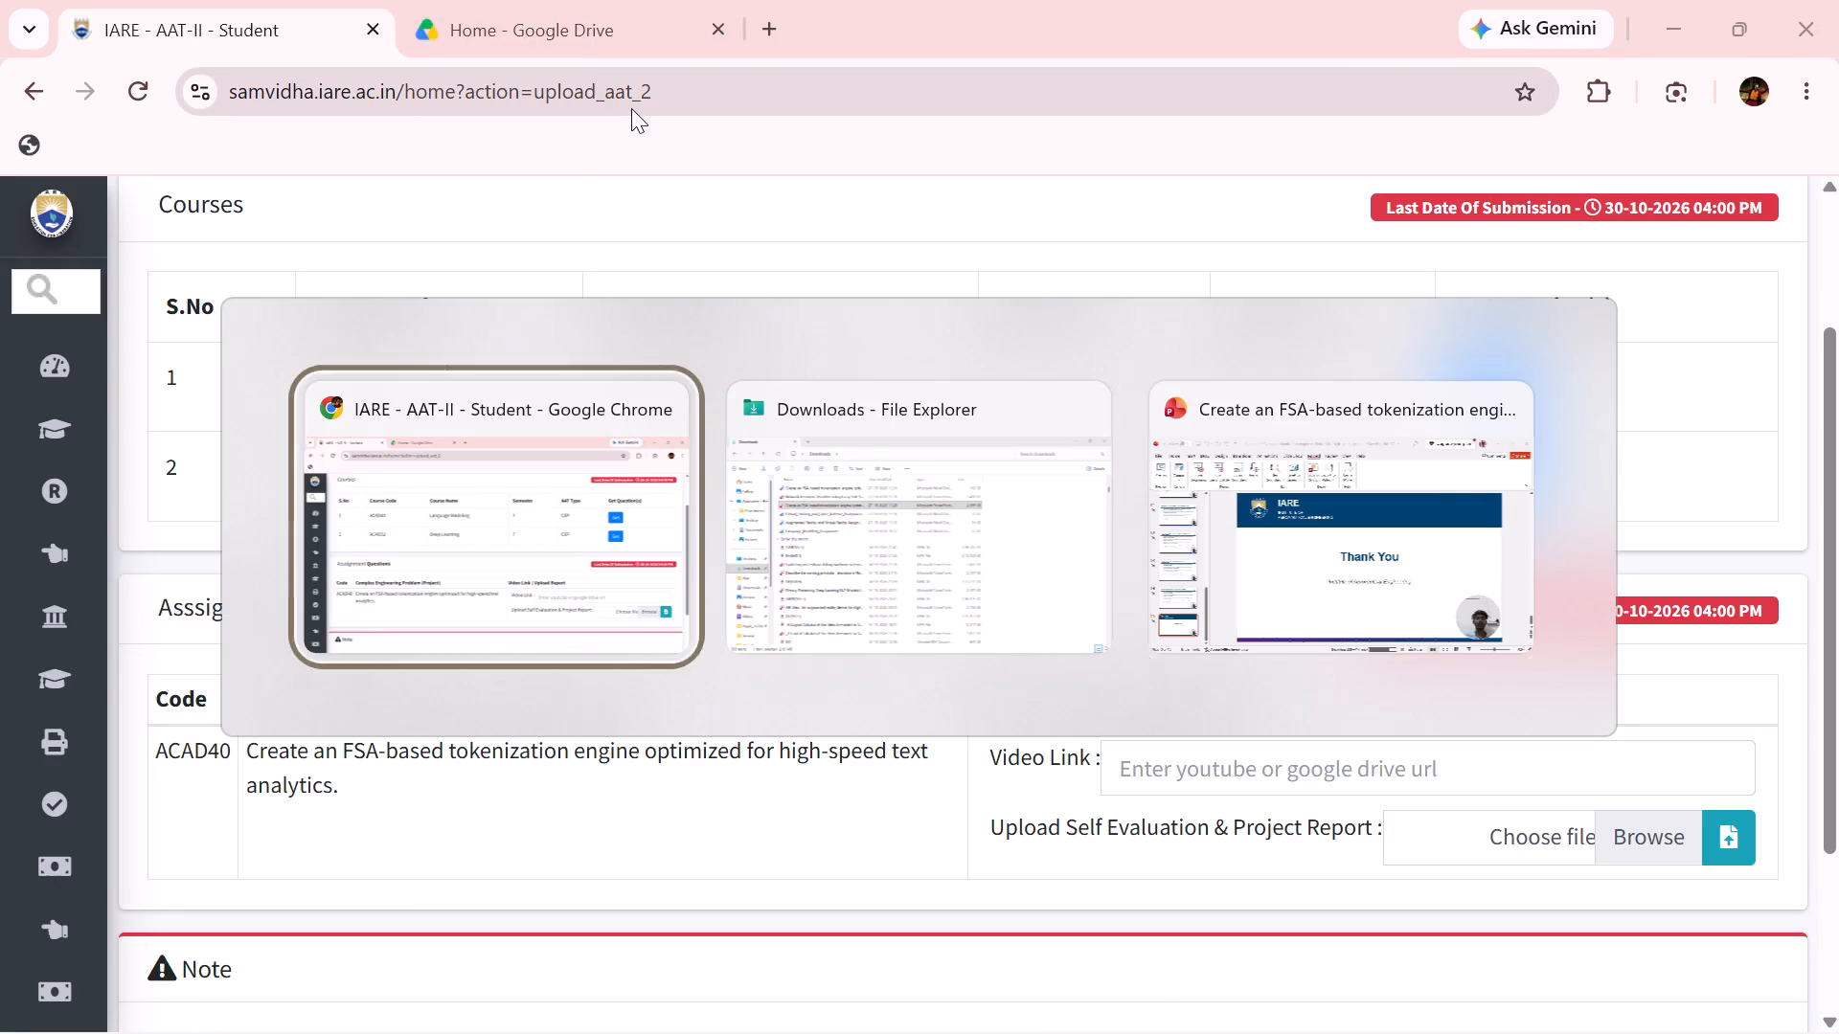
{"action": "key", "text": "ctrl+Tab"}
{"action": "scroll", "coordinate": [715, 774], "scroll_direction": "up", "scroll_amount": 3}
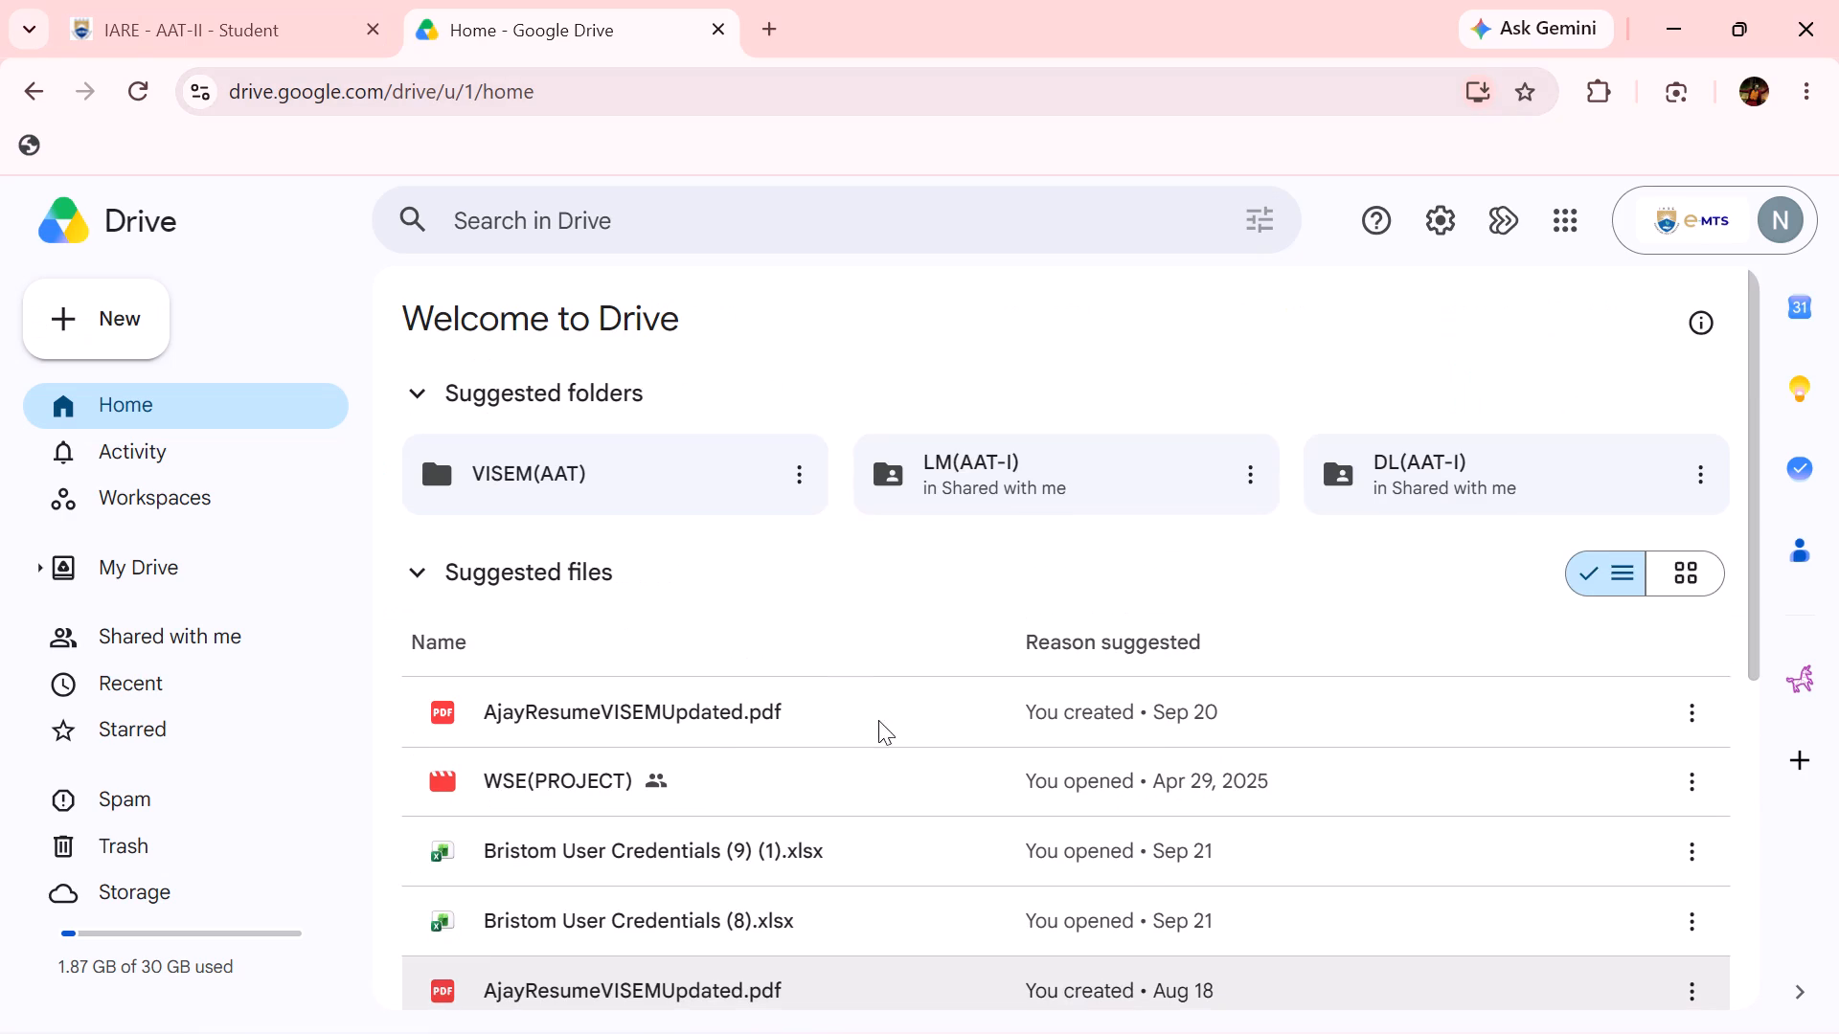
{"action": "scroll", "coordinate": [1456, 995], "scroll_direction": "down", "scroll_amount": 3}
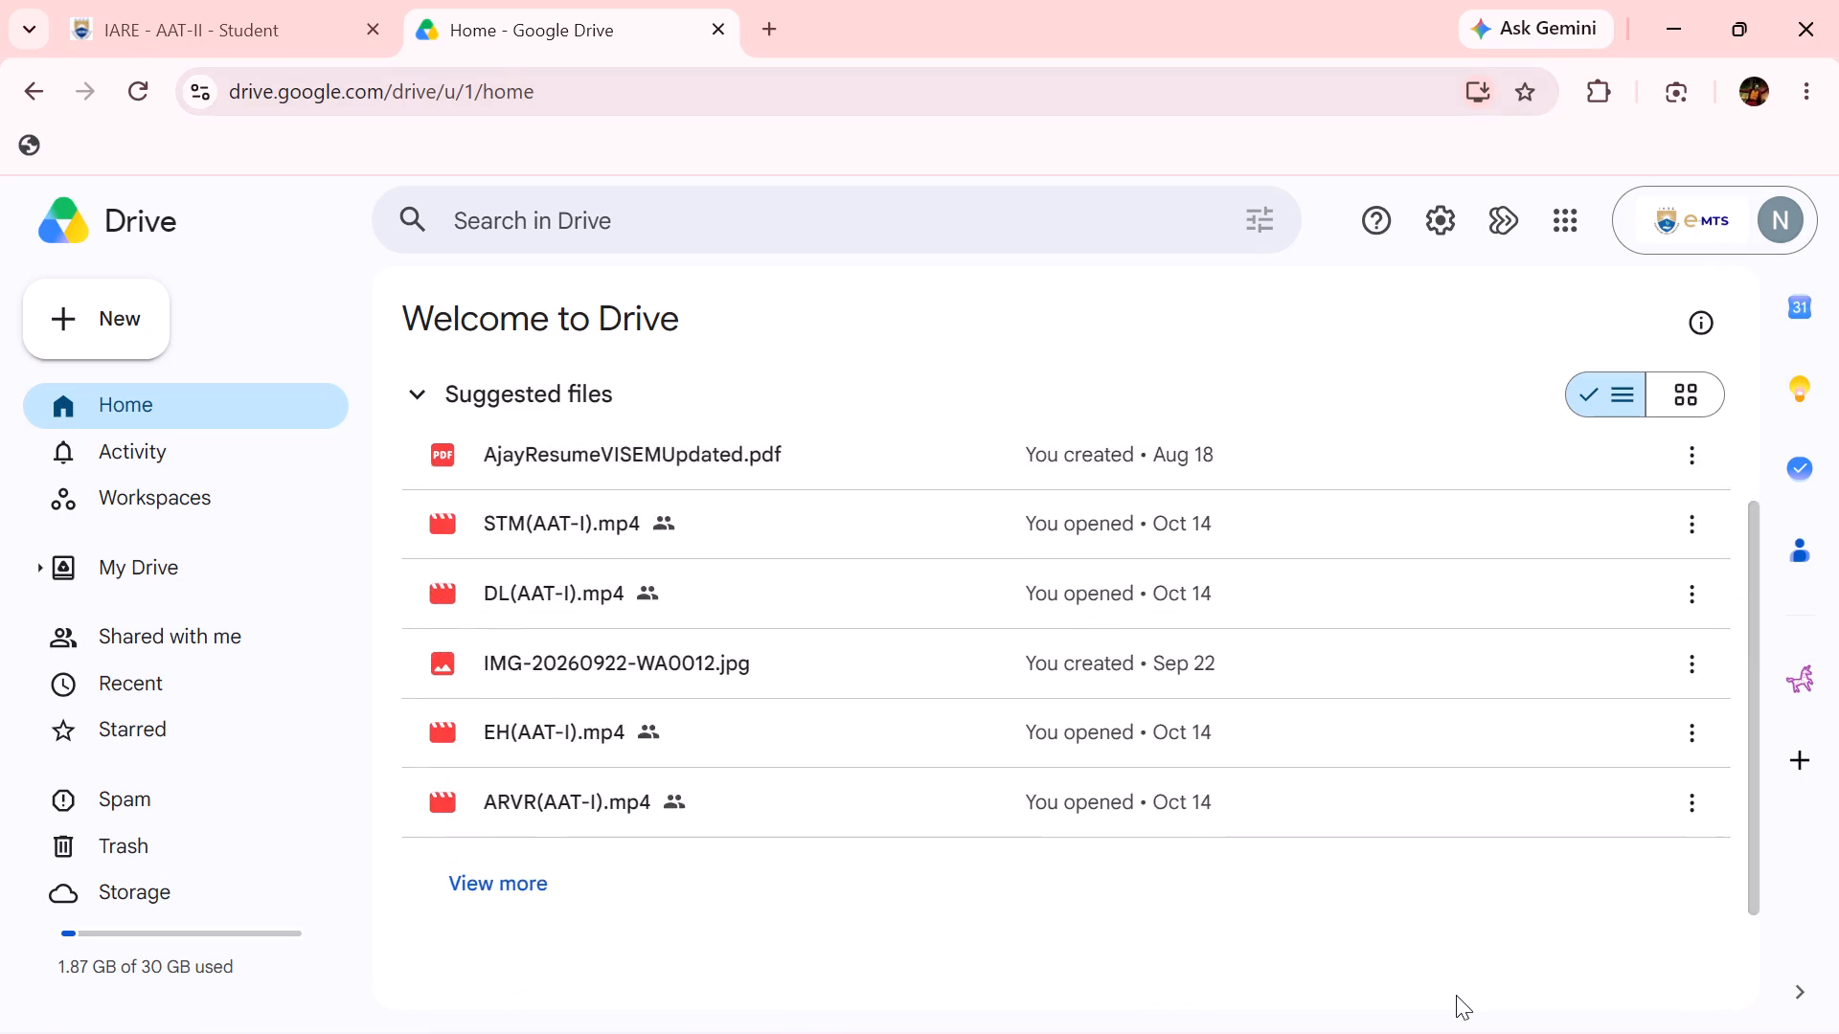
{"action": "scroll", "coordinate": [1074, 764], "scroll_direction": "up", "scroll_amount": 5}
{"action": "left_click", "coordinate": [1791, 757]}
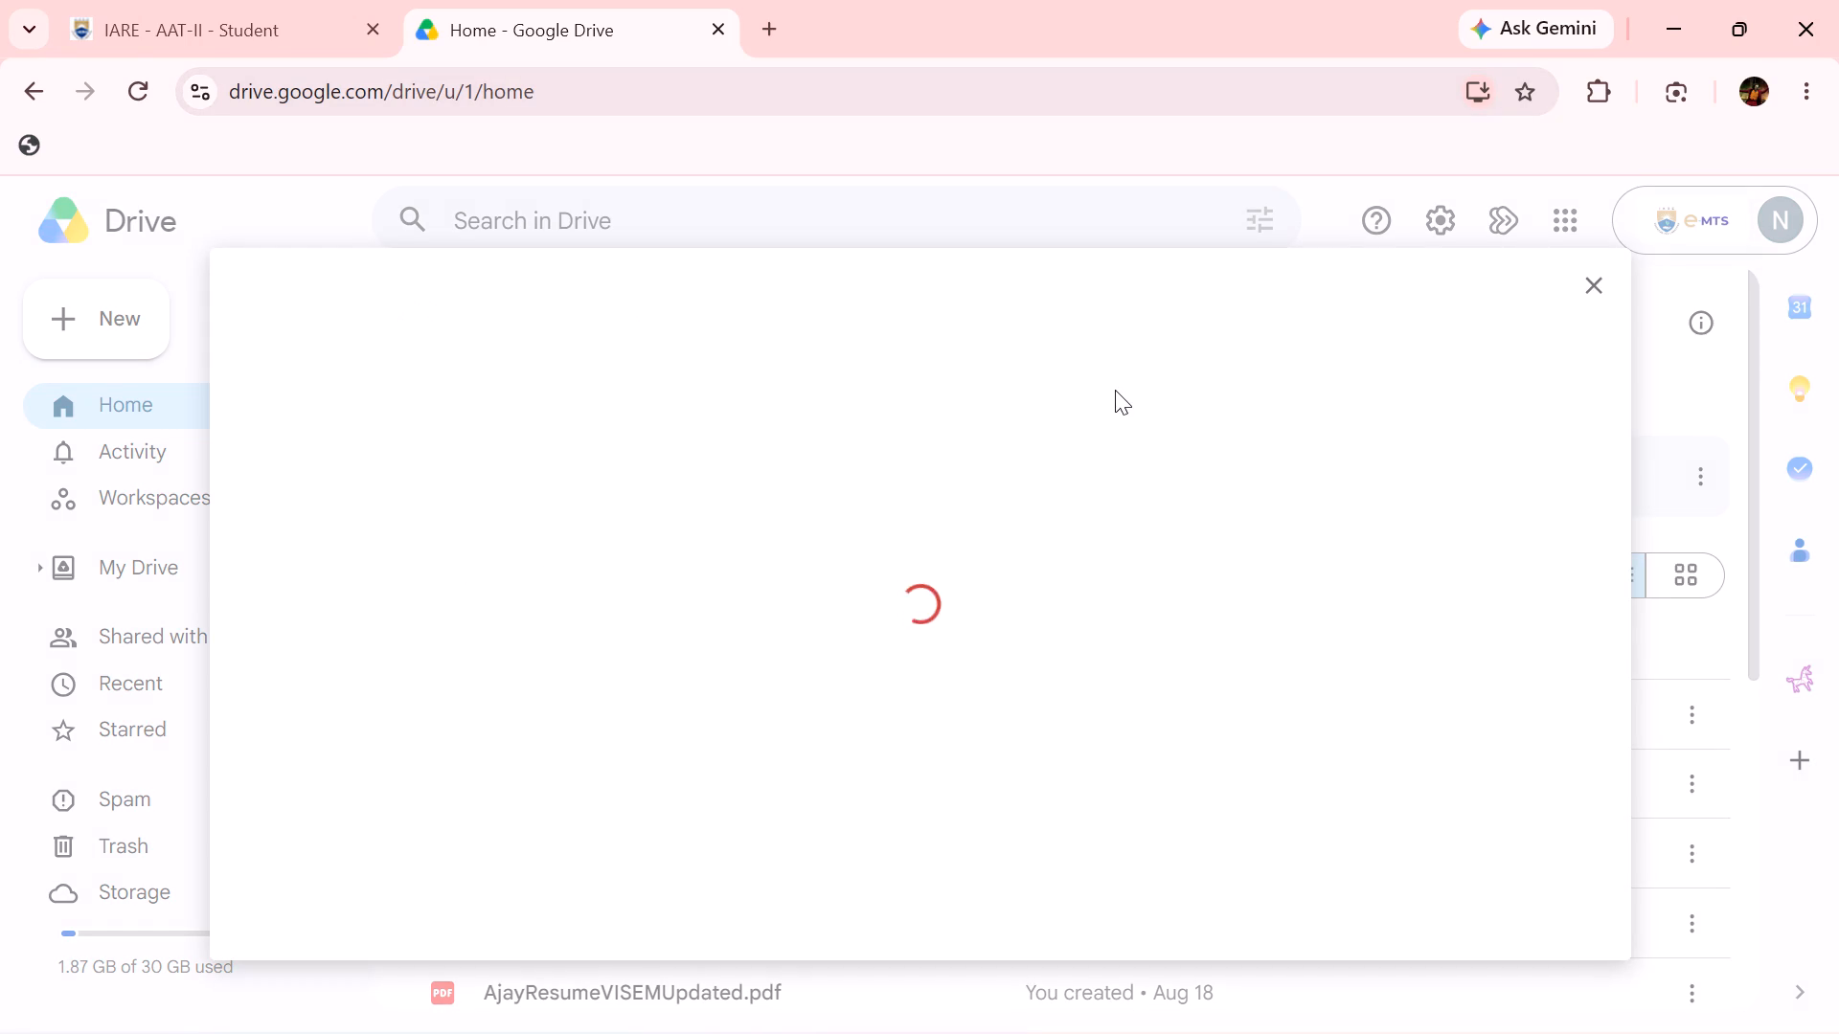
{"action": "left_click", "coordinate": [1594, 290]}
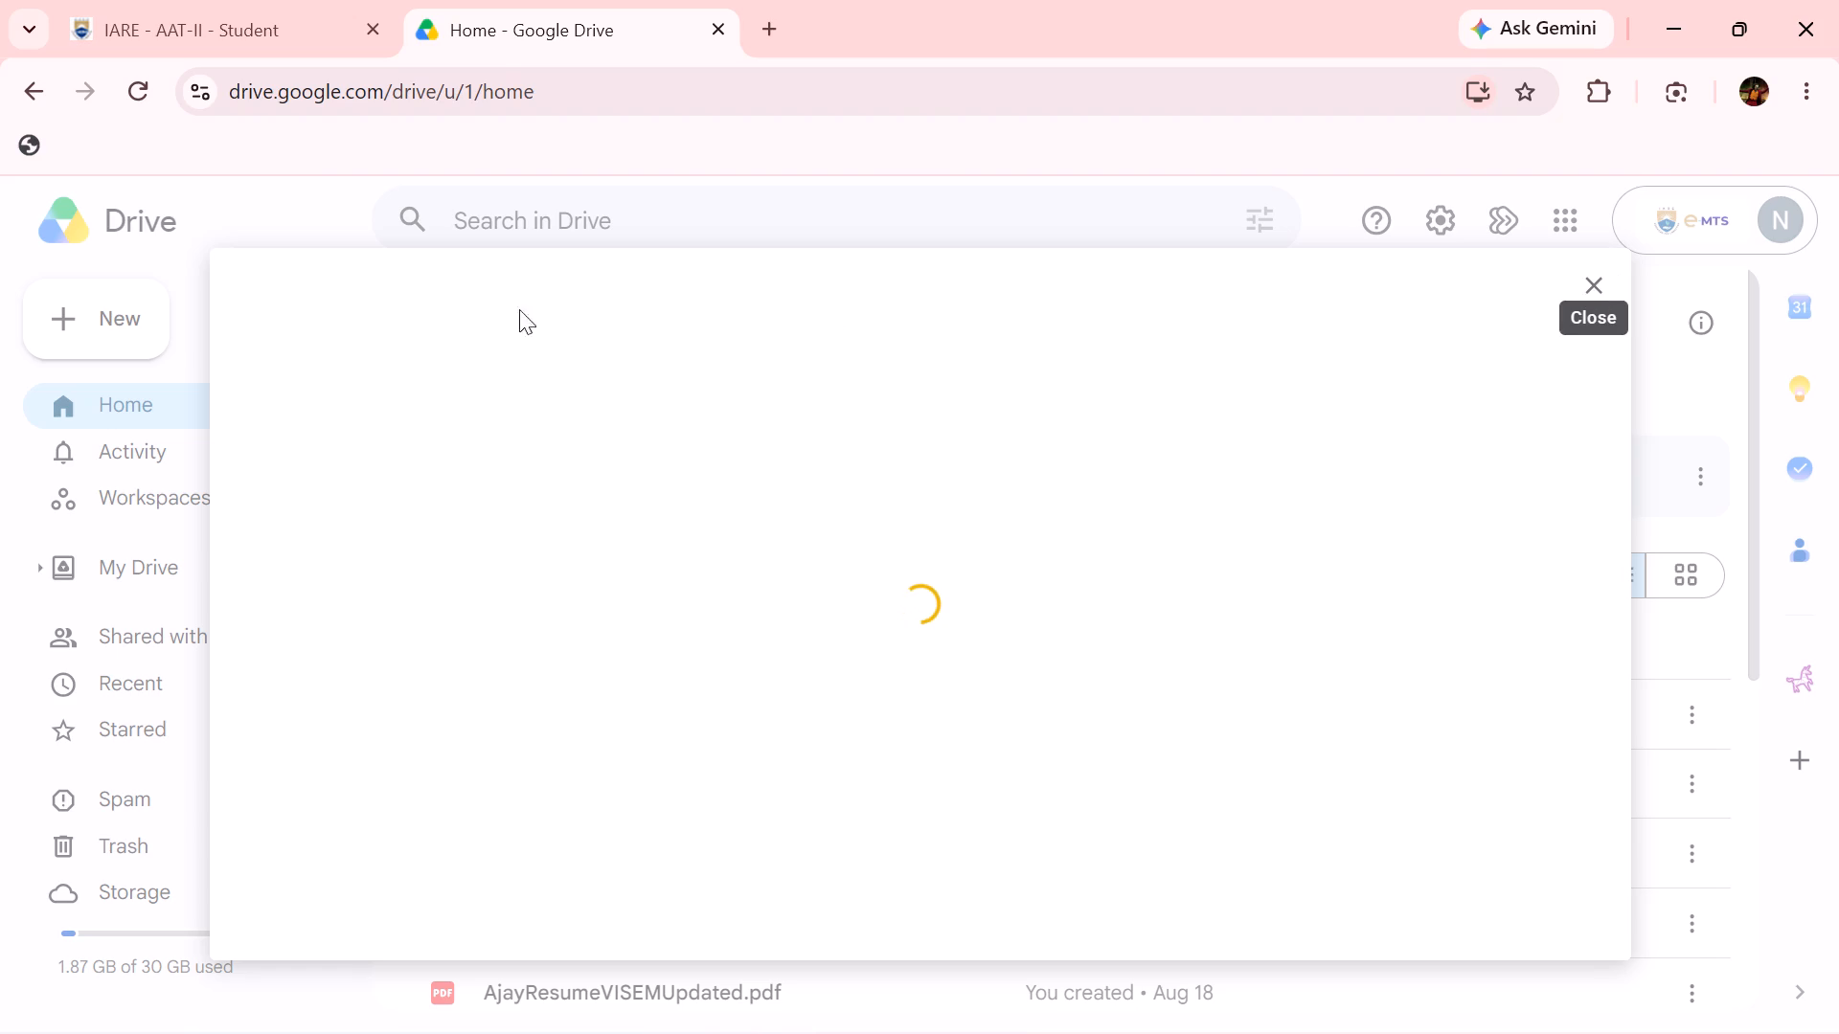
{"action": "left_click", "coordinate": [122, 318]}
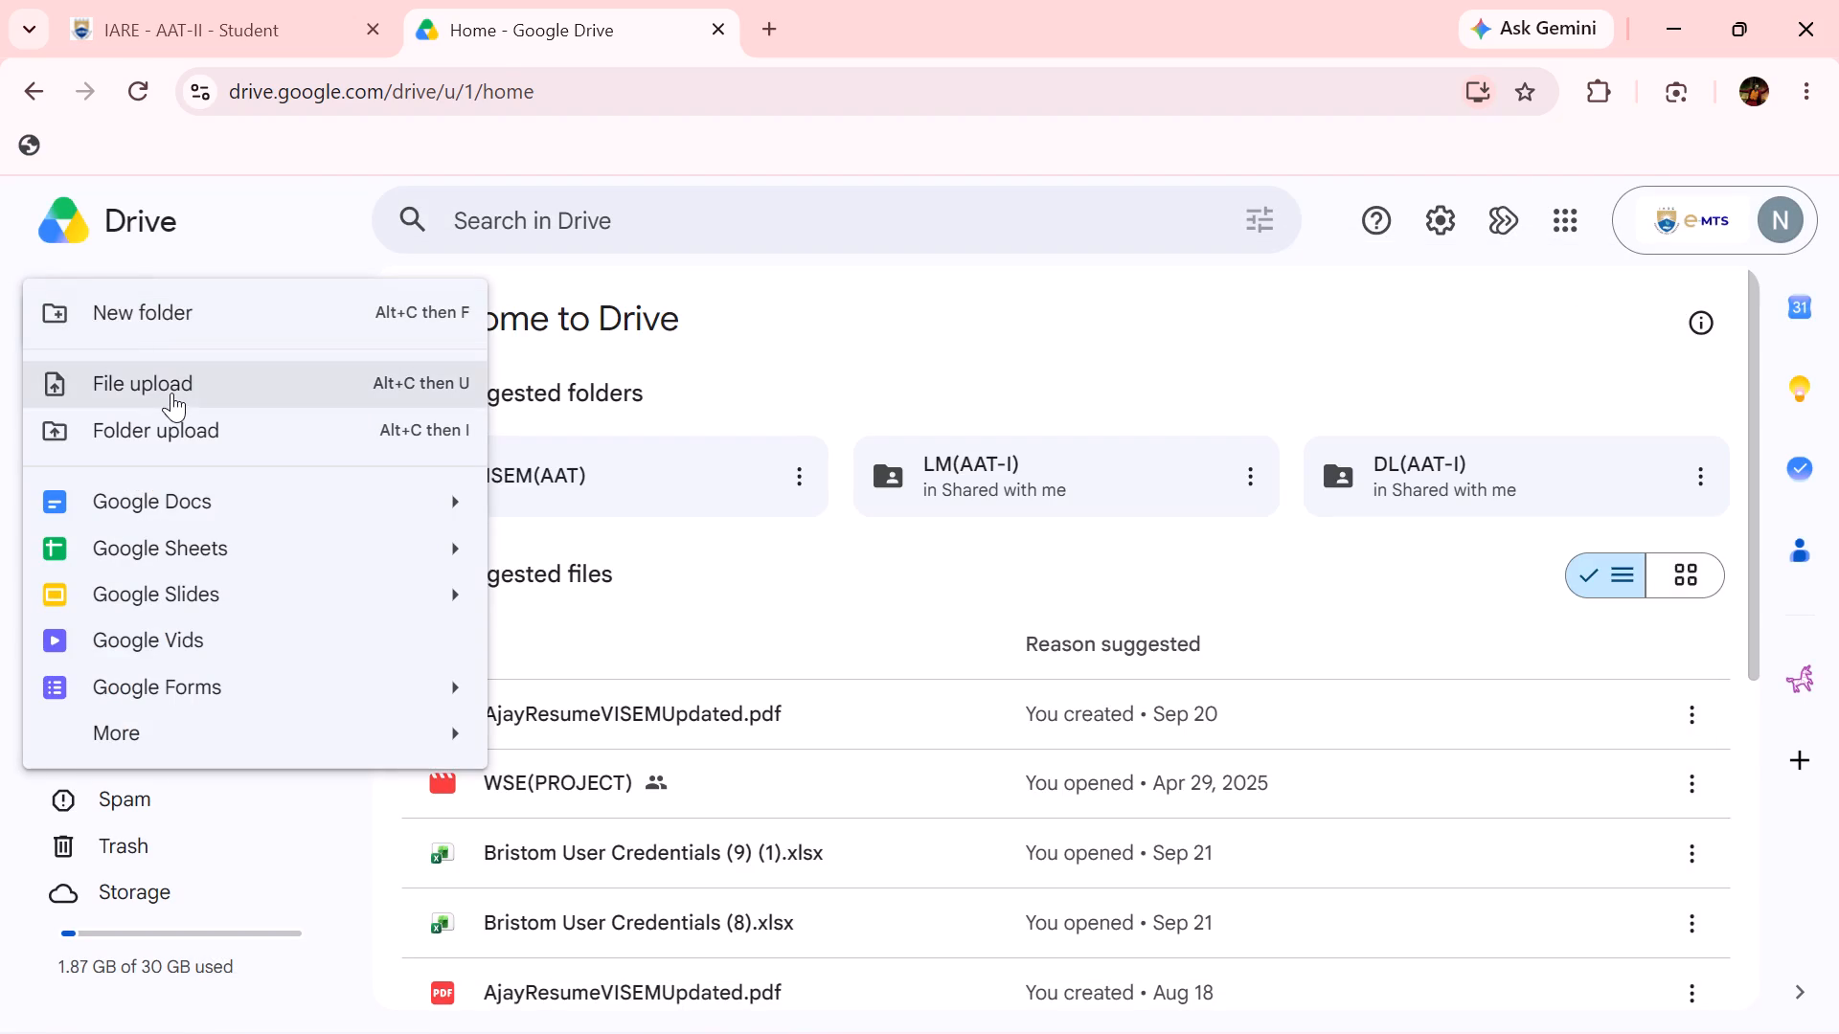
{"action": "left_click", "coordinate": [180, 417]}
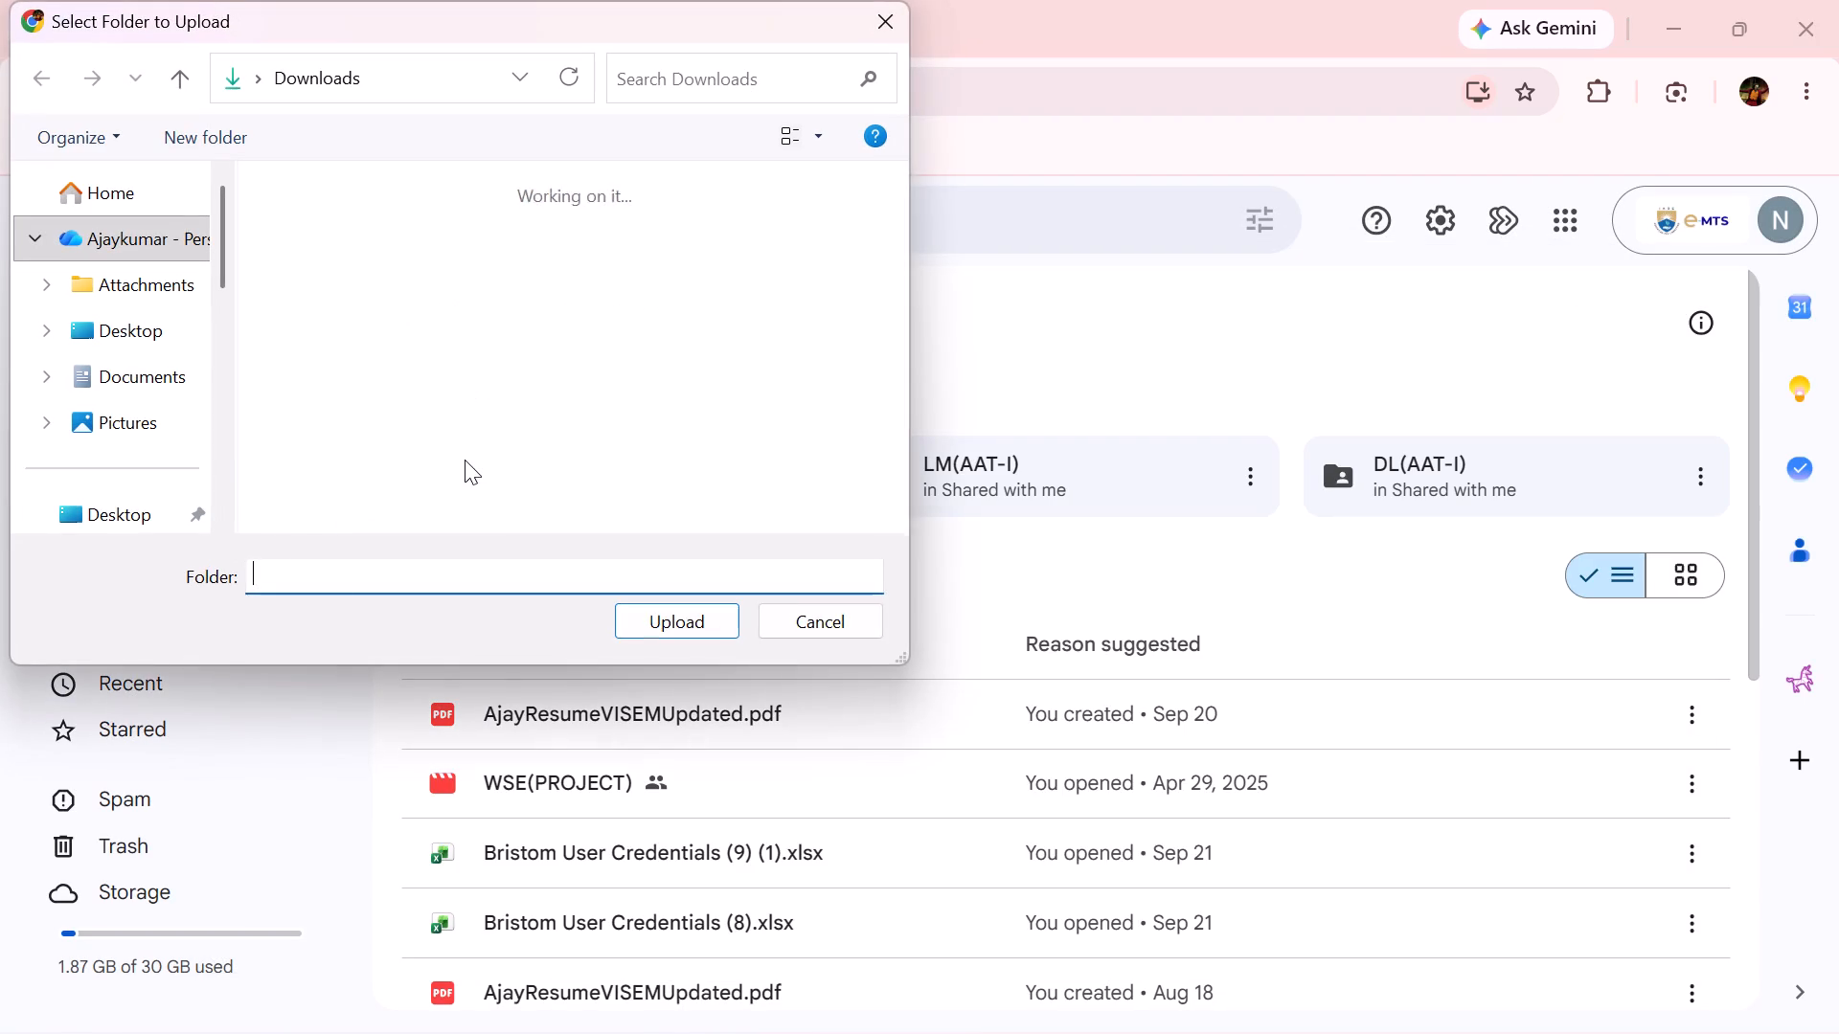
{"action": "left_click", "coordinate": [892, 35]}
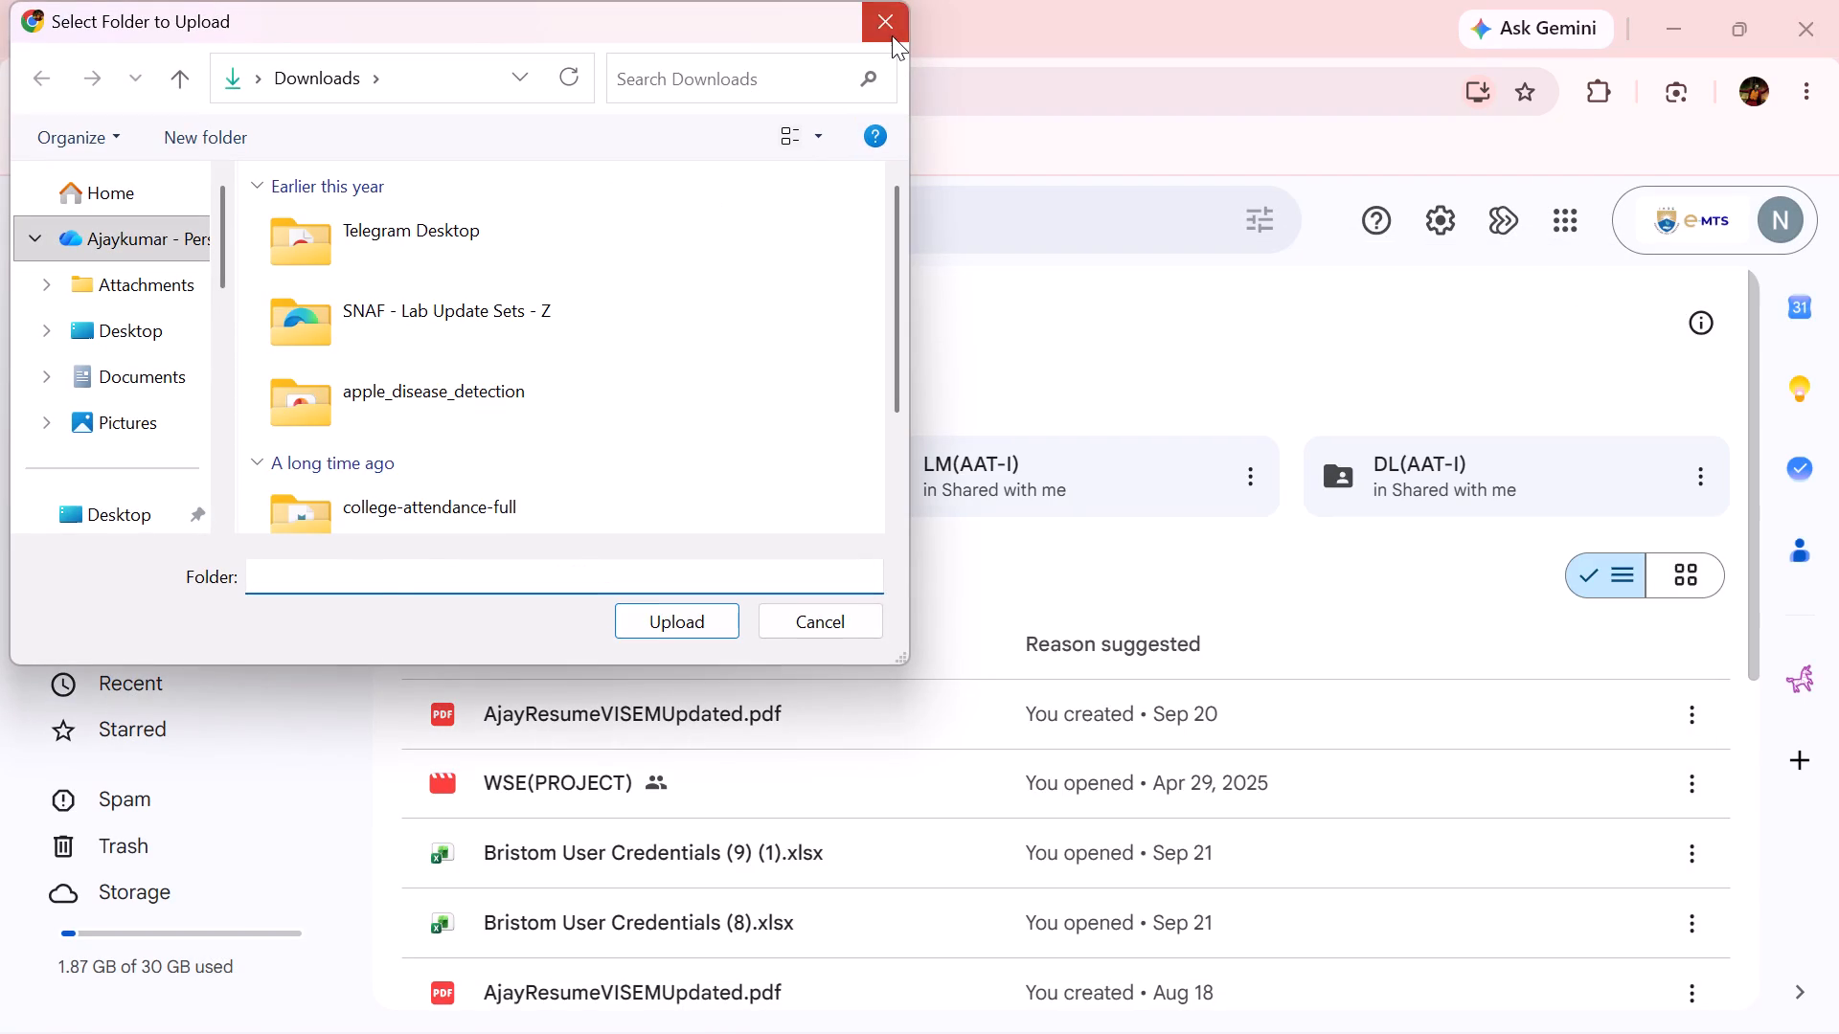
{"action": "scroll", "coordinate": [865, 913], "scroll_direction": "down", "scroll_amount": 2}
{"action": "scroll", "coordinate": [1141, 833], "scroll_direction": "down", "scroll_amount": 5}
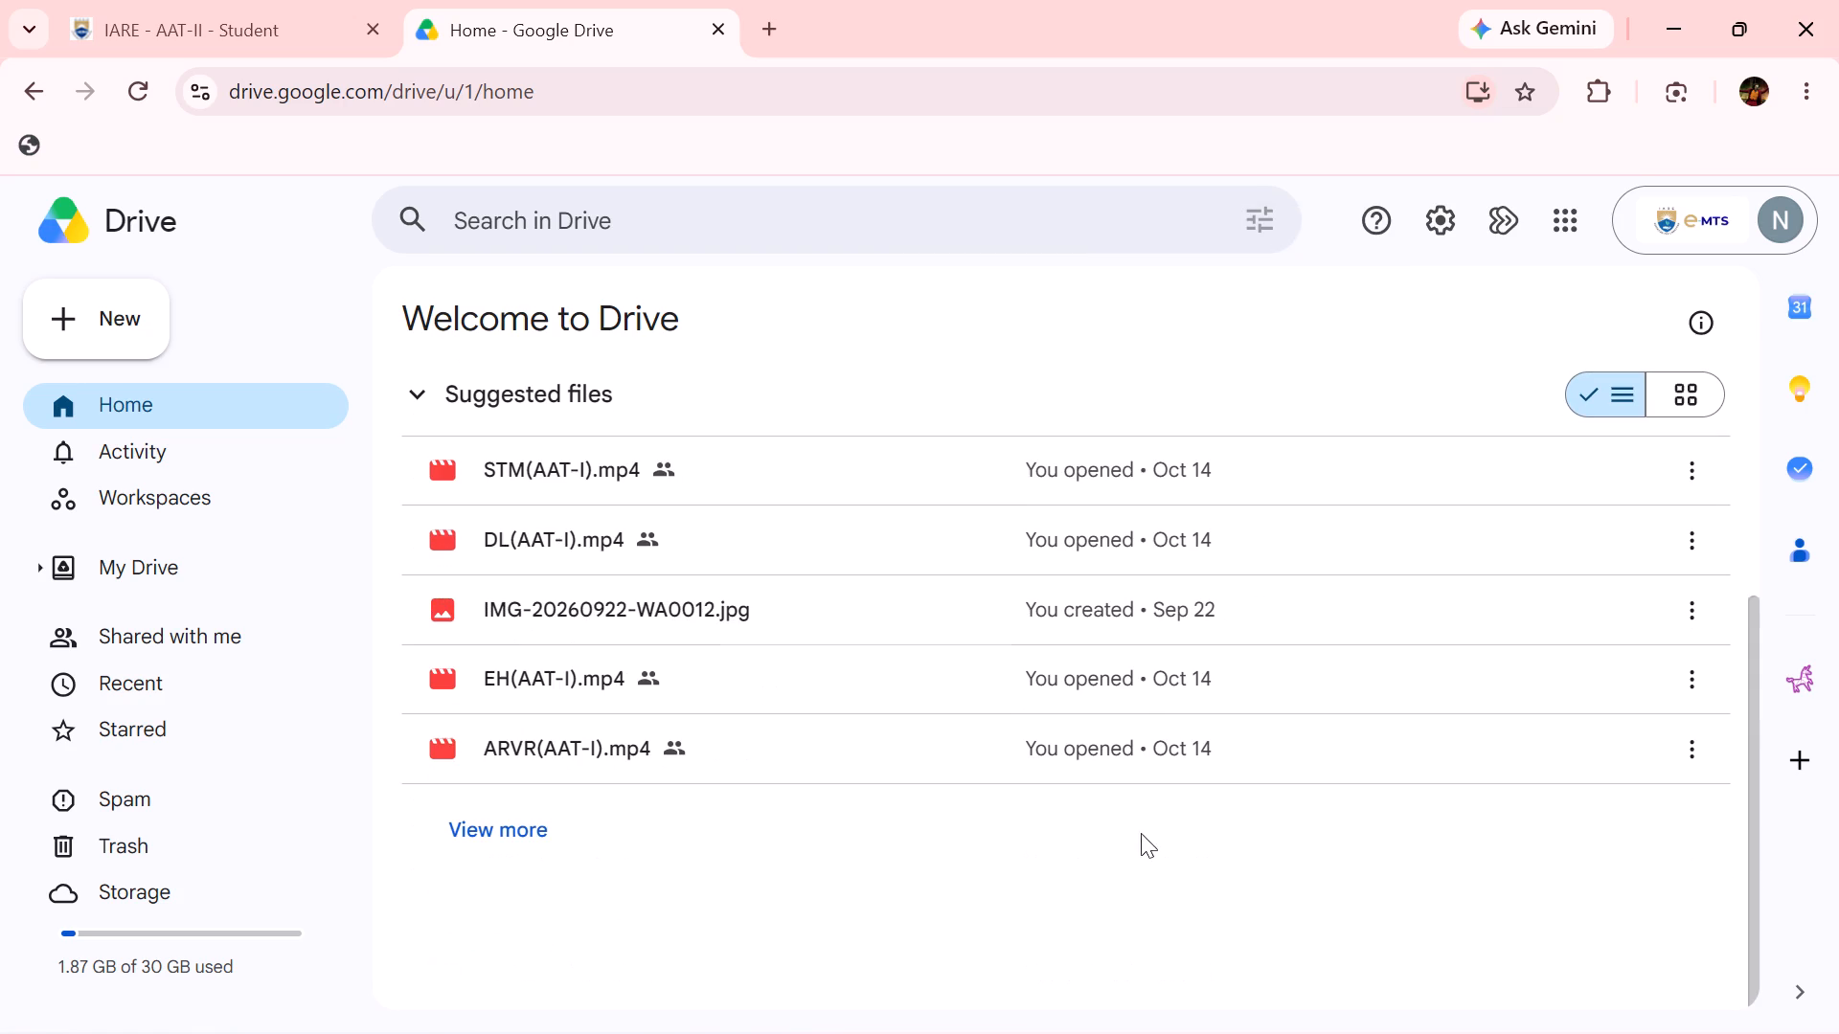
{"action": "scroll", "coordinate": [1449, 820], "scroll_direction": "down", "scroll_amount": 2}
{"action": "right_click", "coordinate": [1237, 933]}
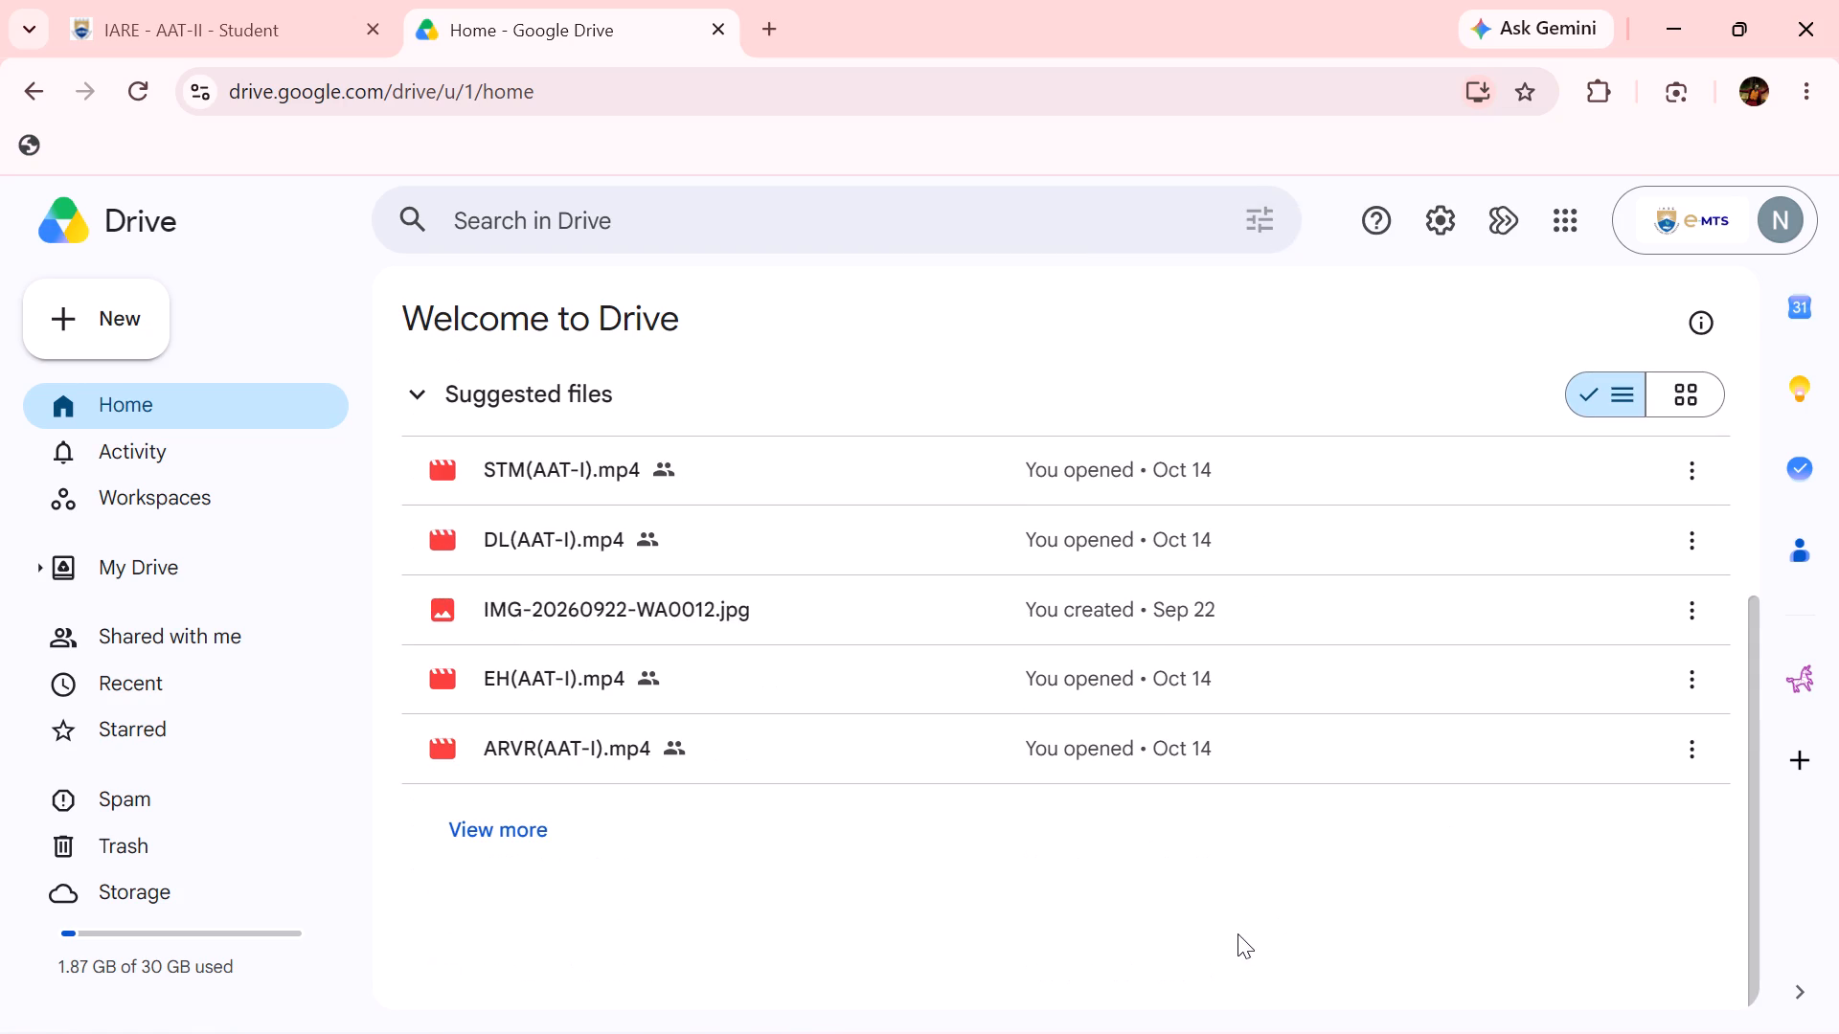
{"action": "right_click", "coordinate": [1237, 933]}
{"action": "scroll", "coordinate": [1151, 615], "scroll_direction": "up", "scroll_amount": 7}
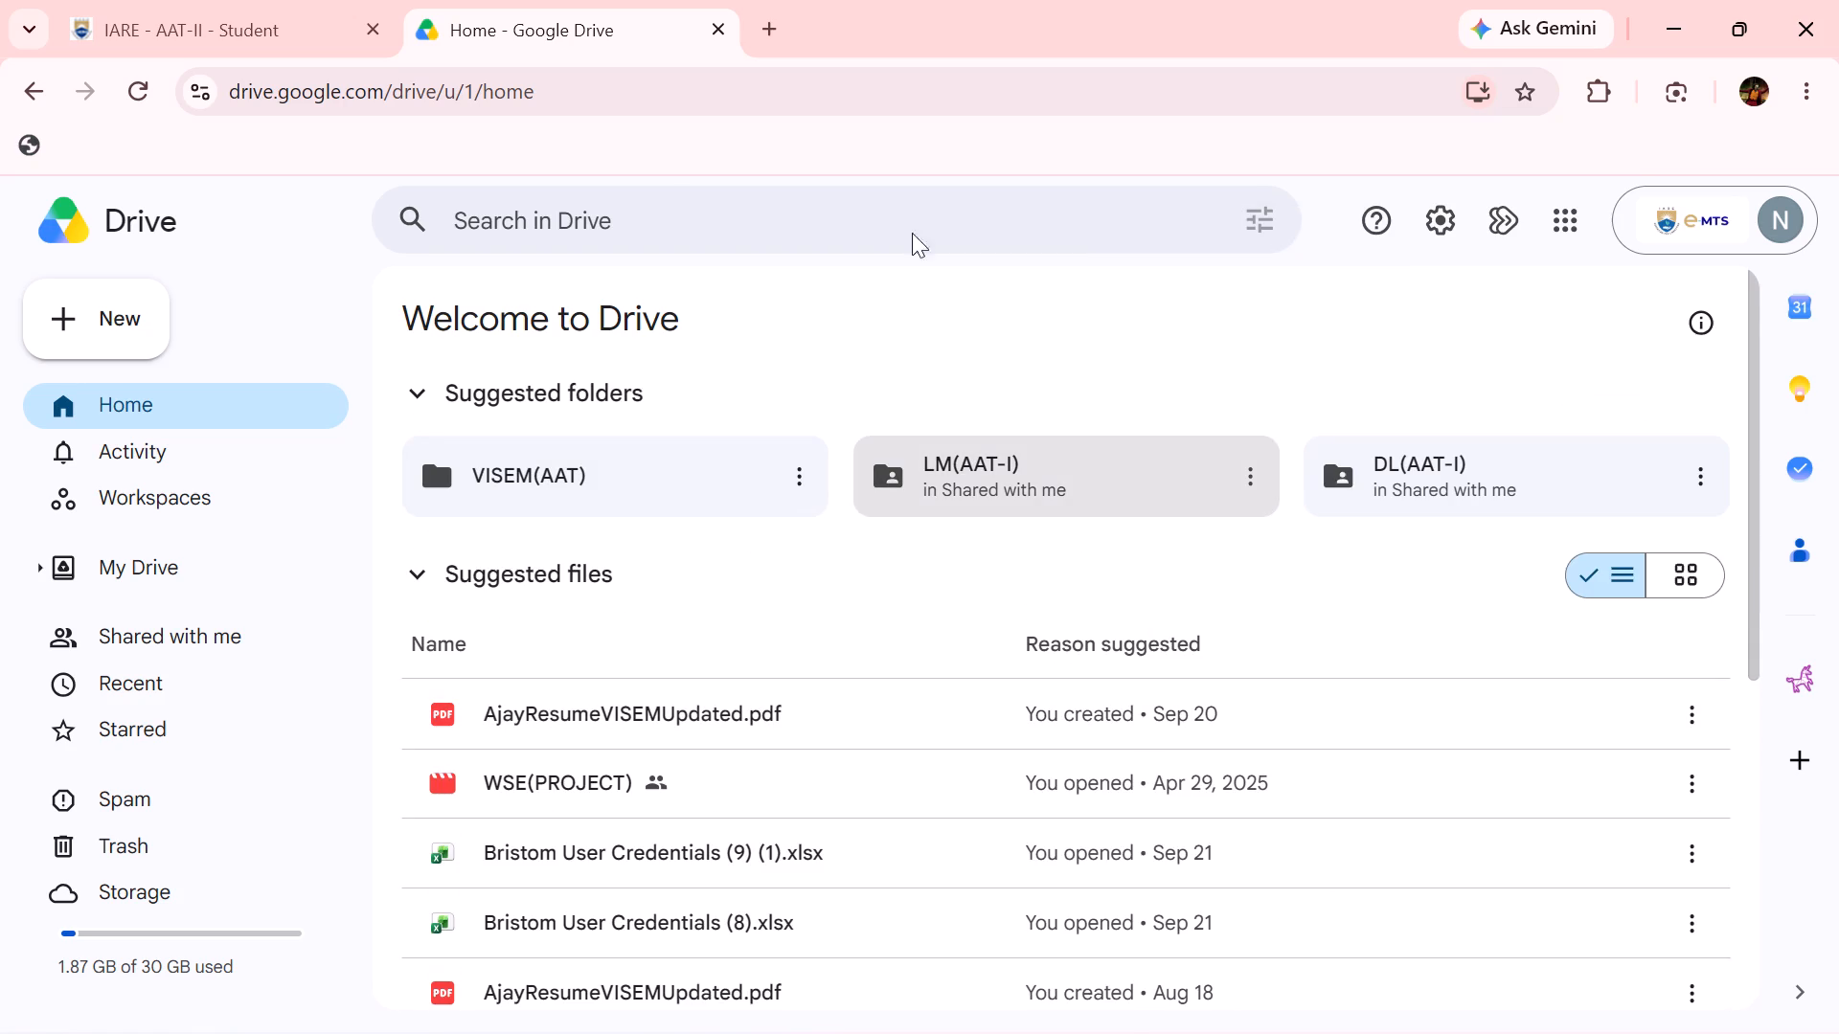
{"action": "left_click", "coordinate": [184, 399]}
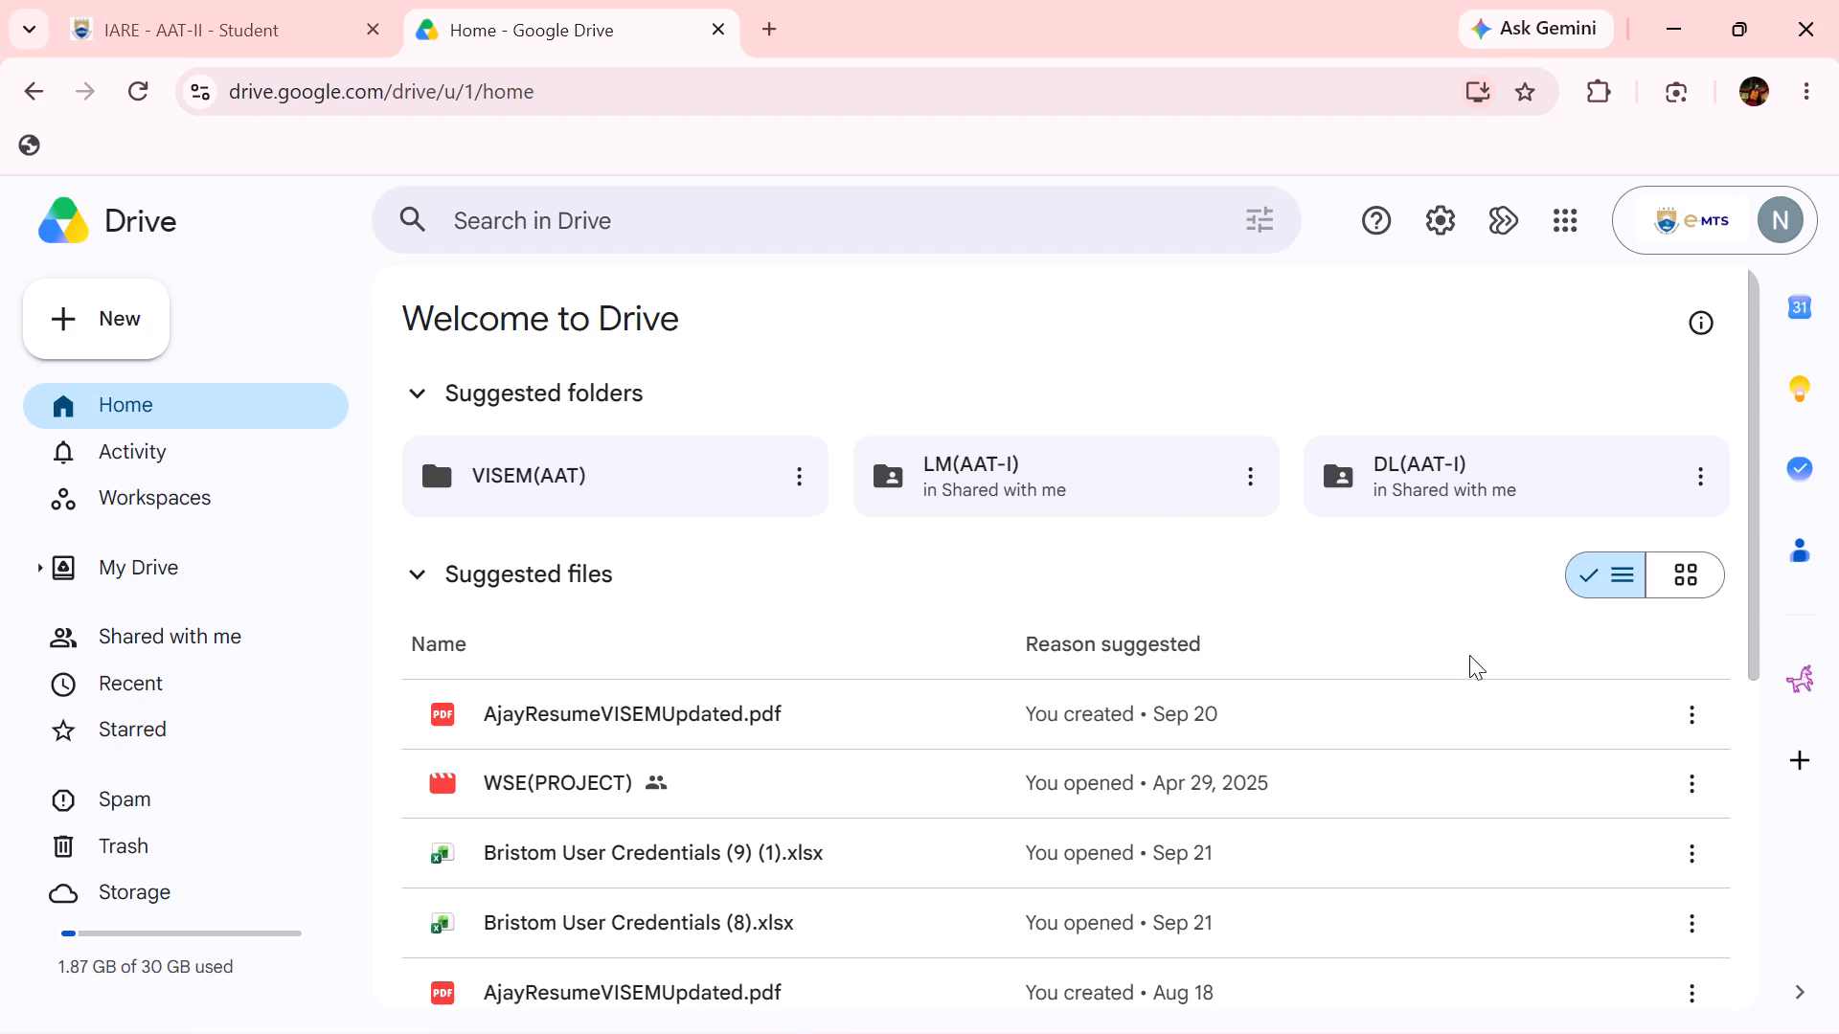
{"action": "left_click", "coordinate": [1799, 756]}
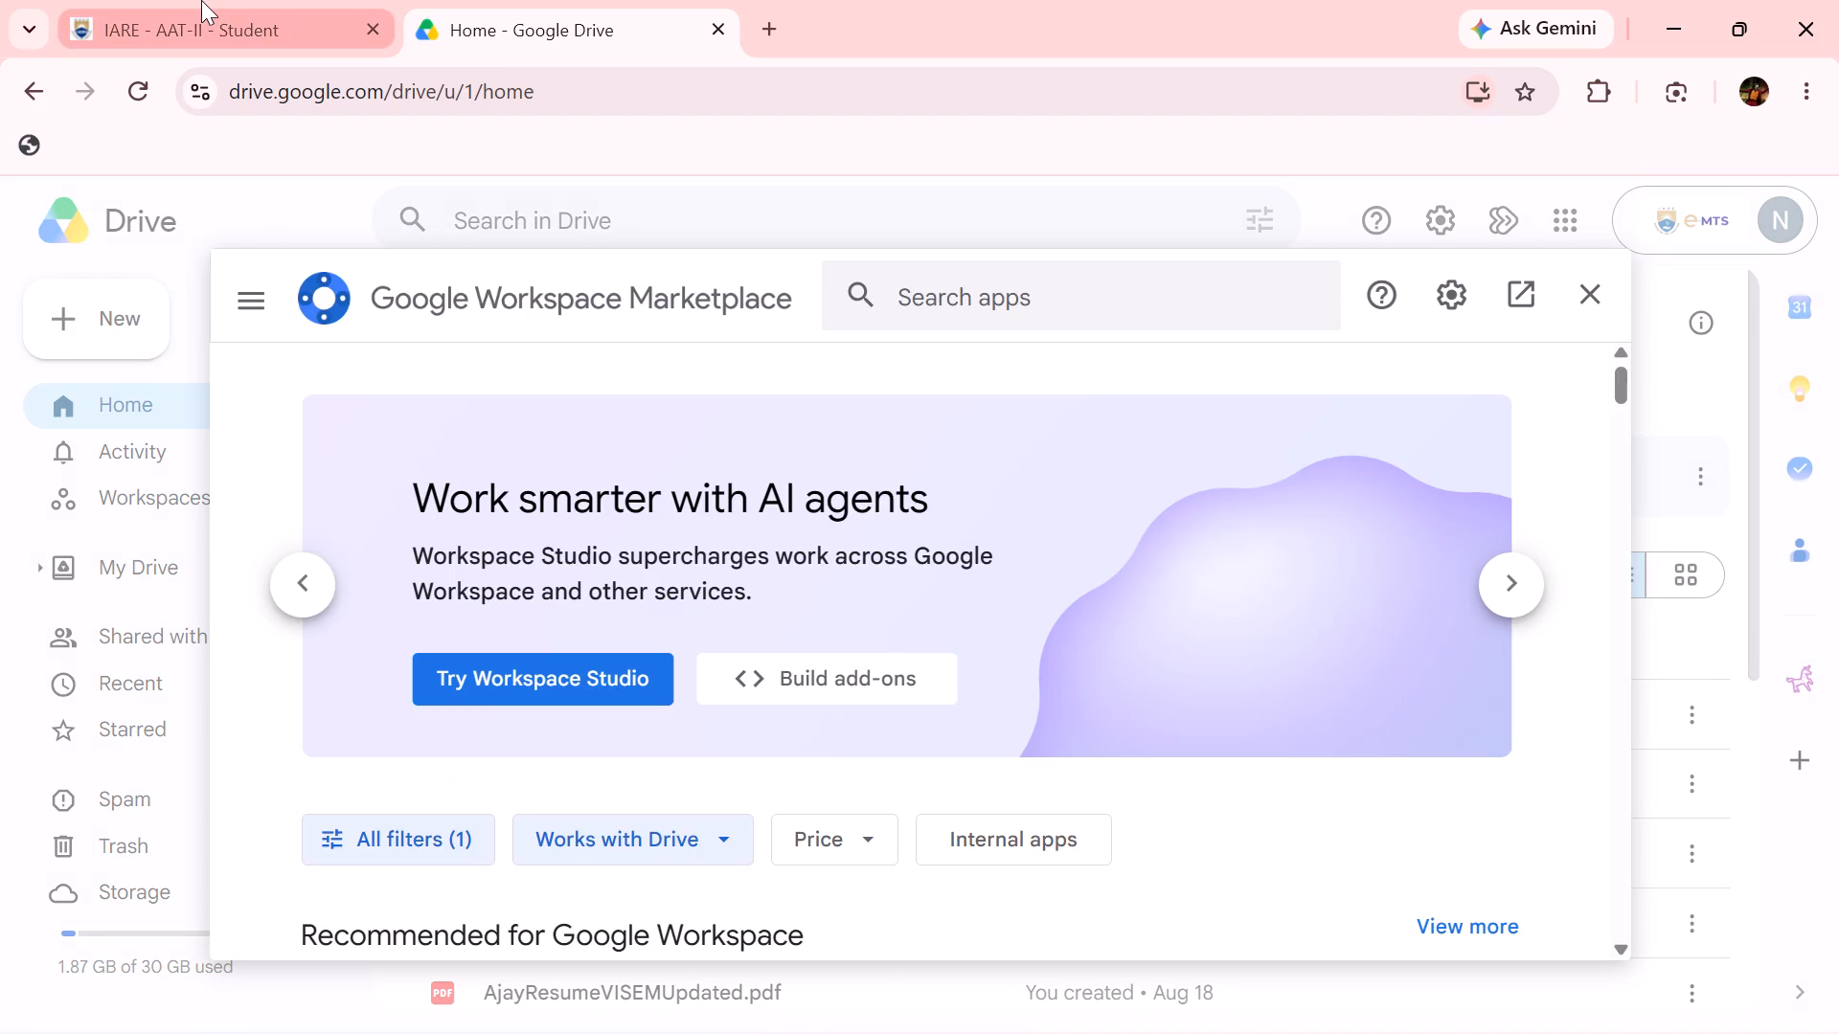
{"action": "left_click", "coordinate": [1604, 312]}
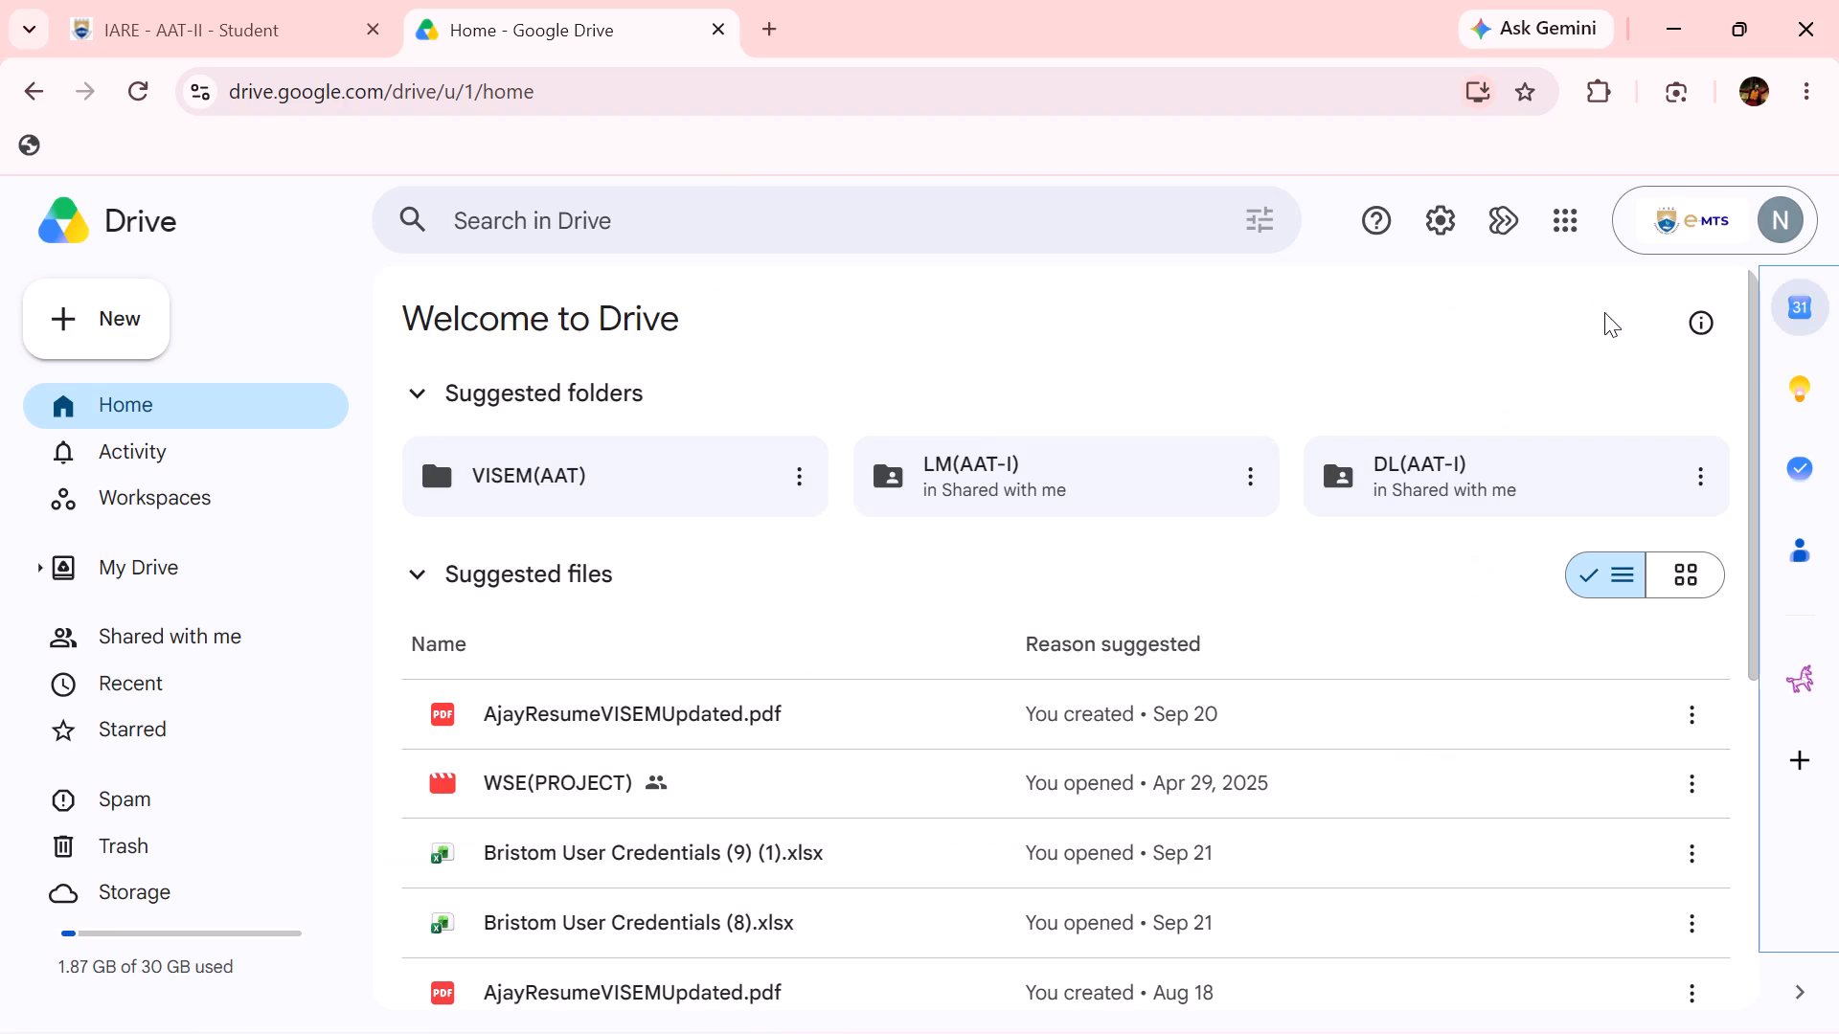
Upload the exported video LM(AAT-II).mp4 from the Downloads folder to My Drive in Google Drive.
{"action": "scroll", "coordinate": [264, 521], "scroll_direction": "up", "scroll_amount": 4}
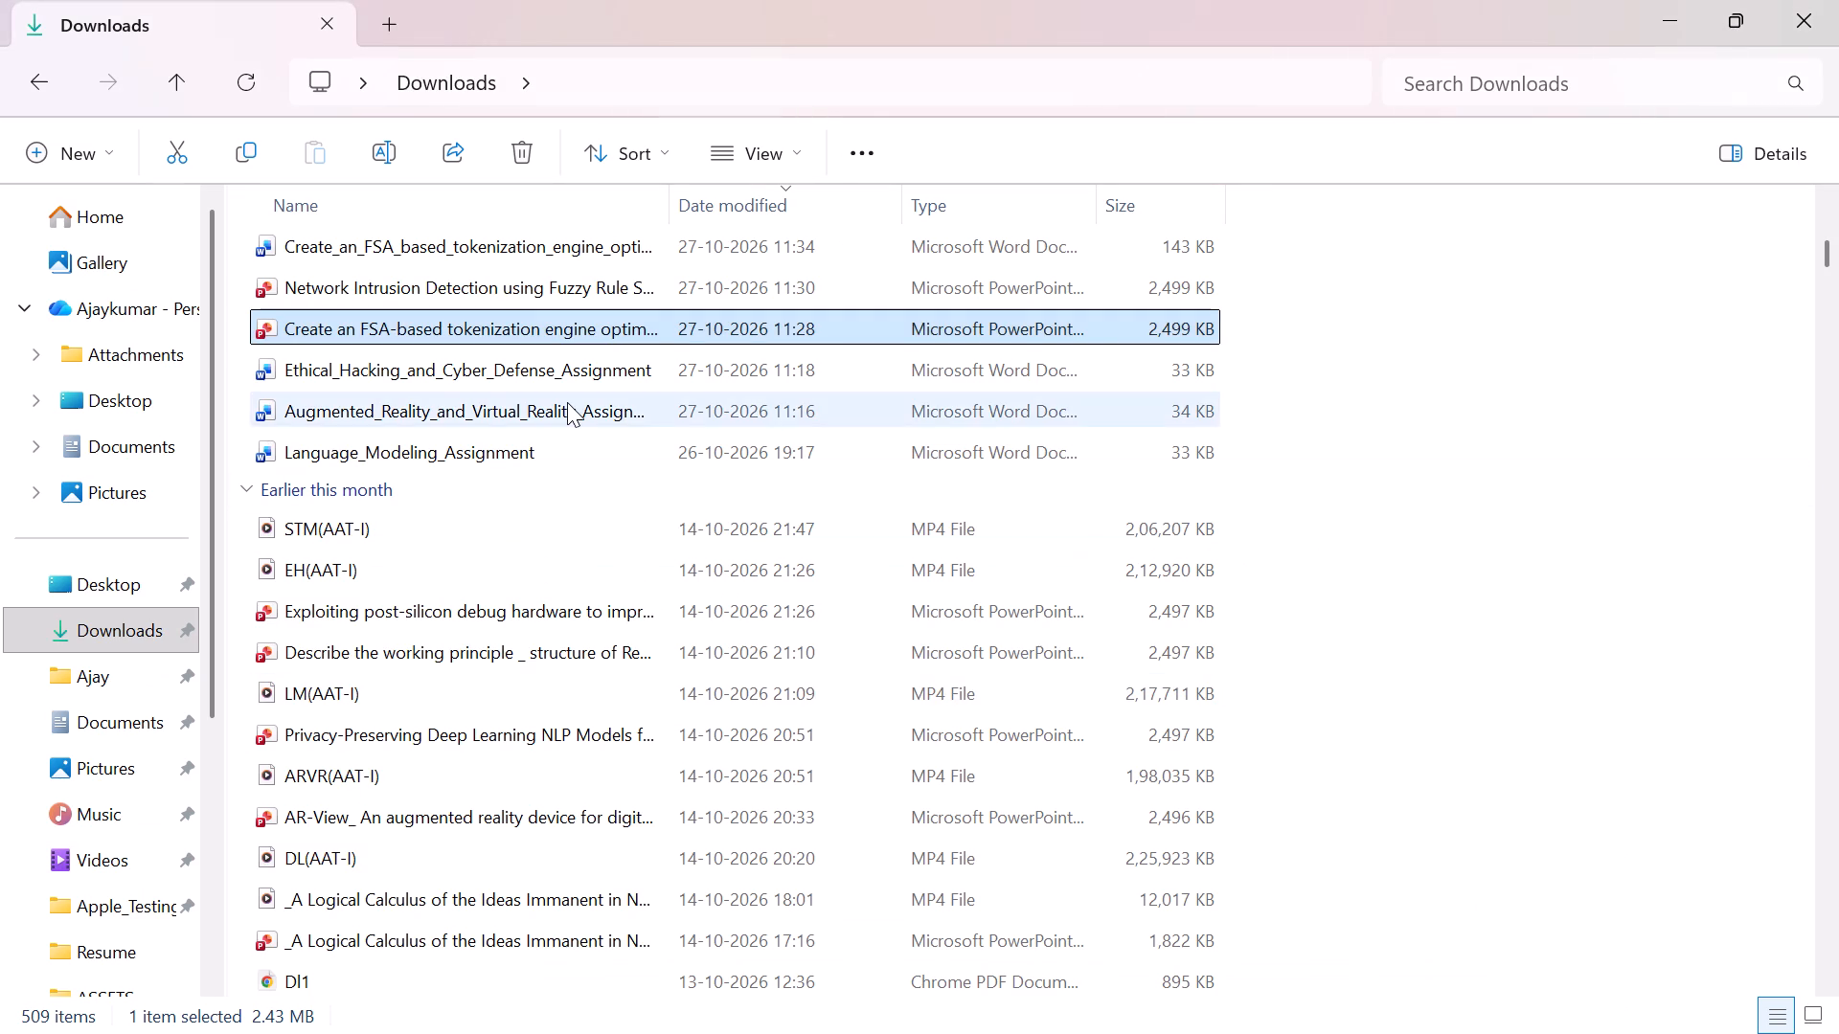
{"action": "scroll", "coordinate": [567, 402], "scroll_direction": "up", "scroll_amount": 13}
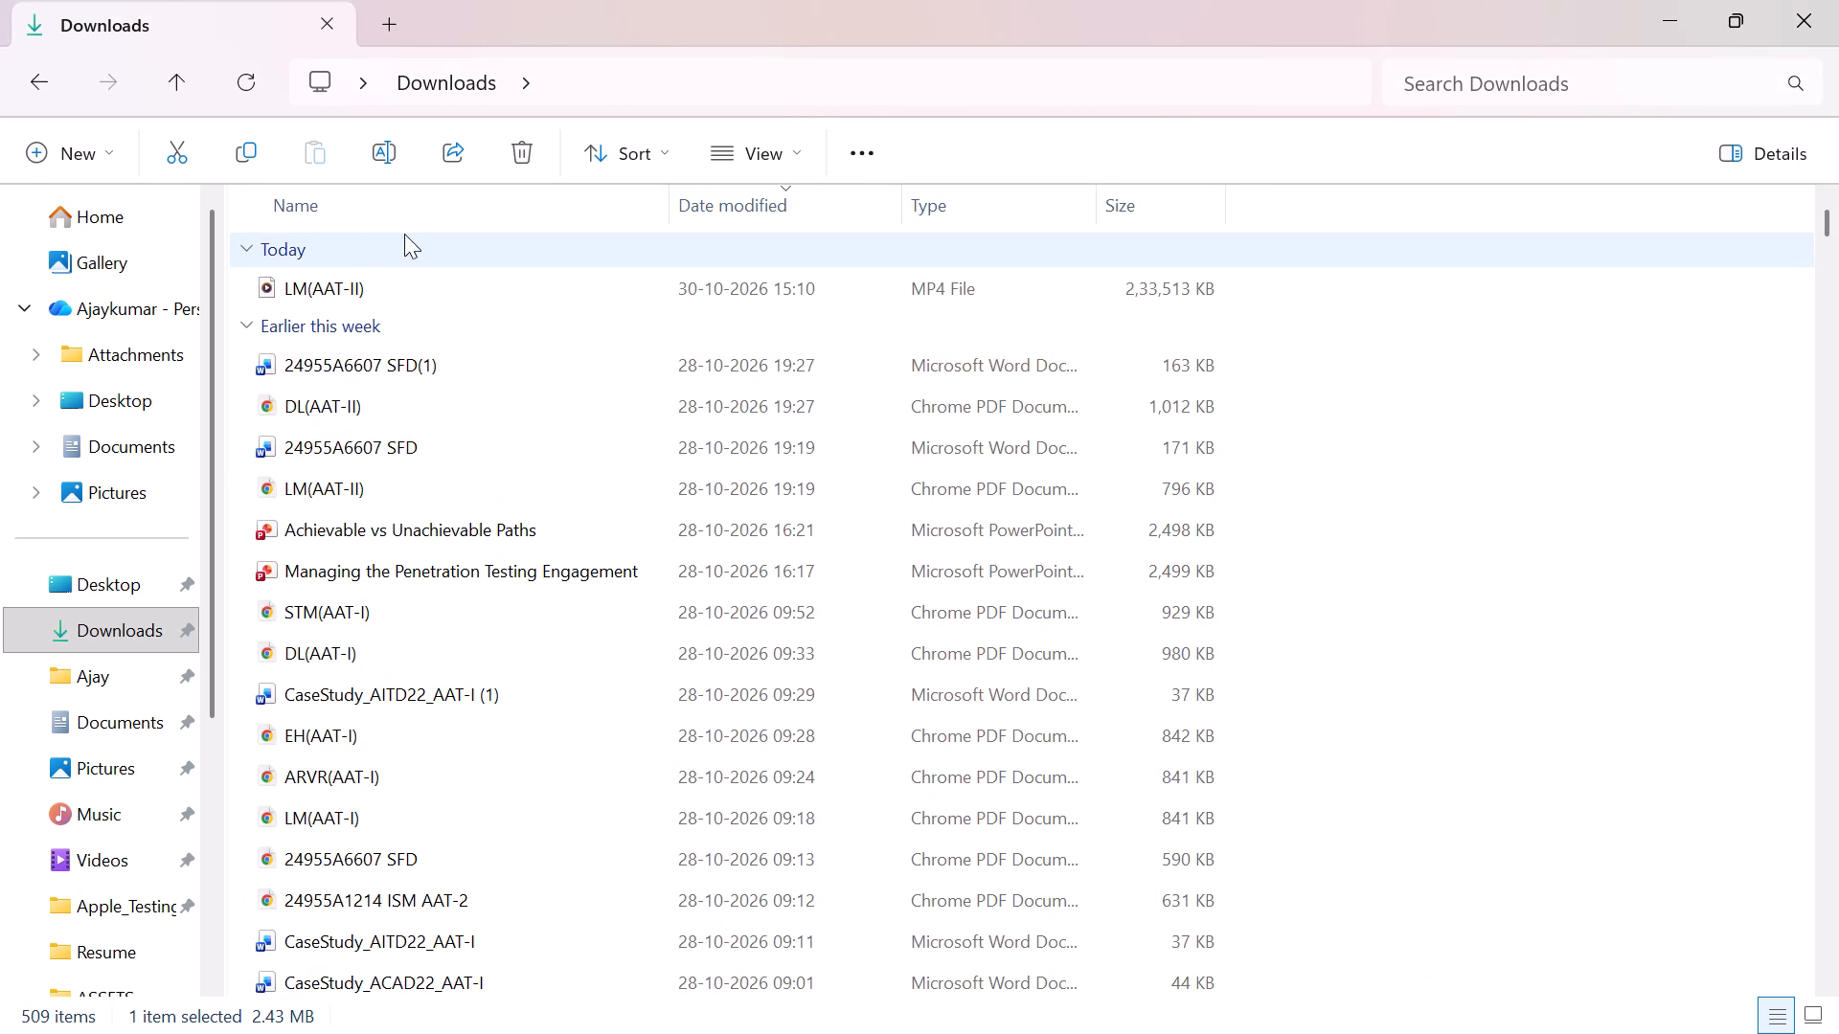
{"action": "key", "text": "alt+Tab"}
{"action": "key", "text": "alt+Tab"}
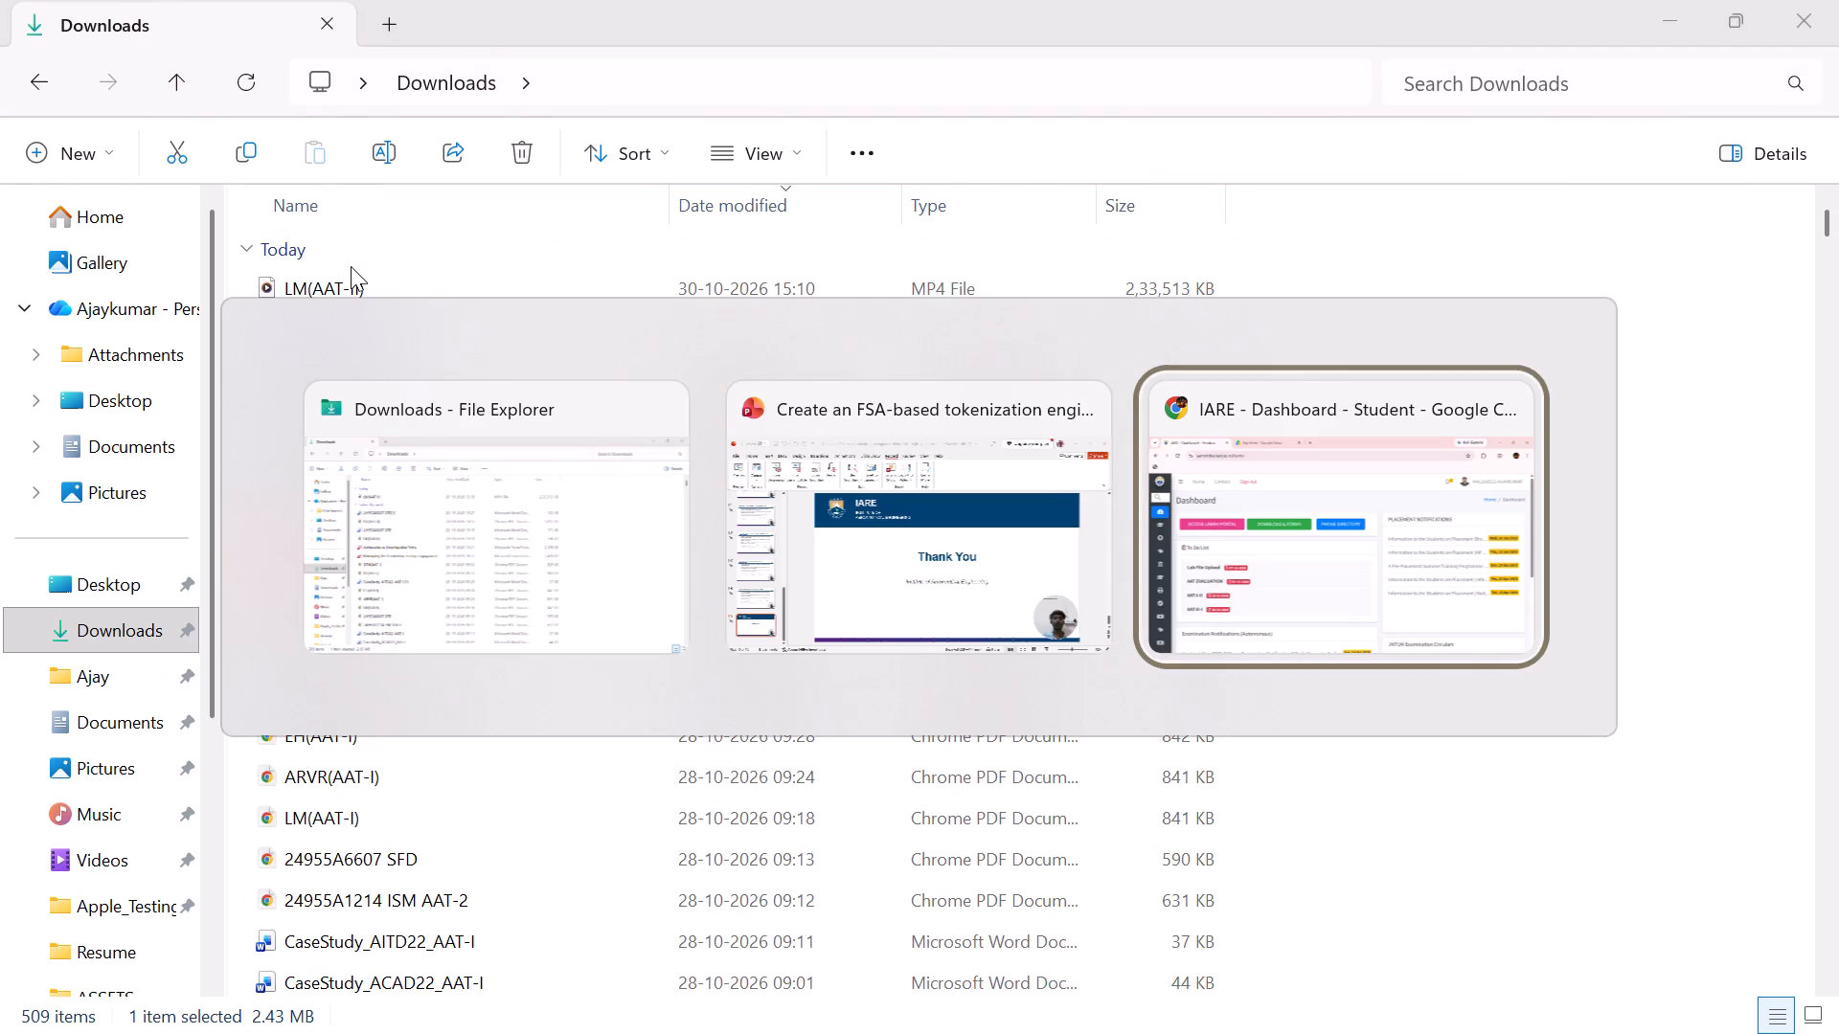
{"action": "key", "text": "ctrl+Tab"}
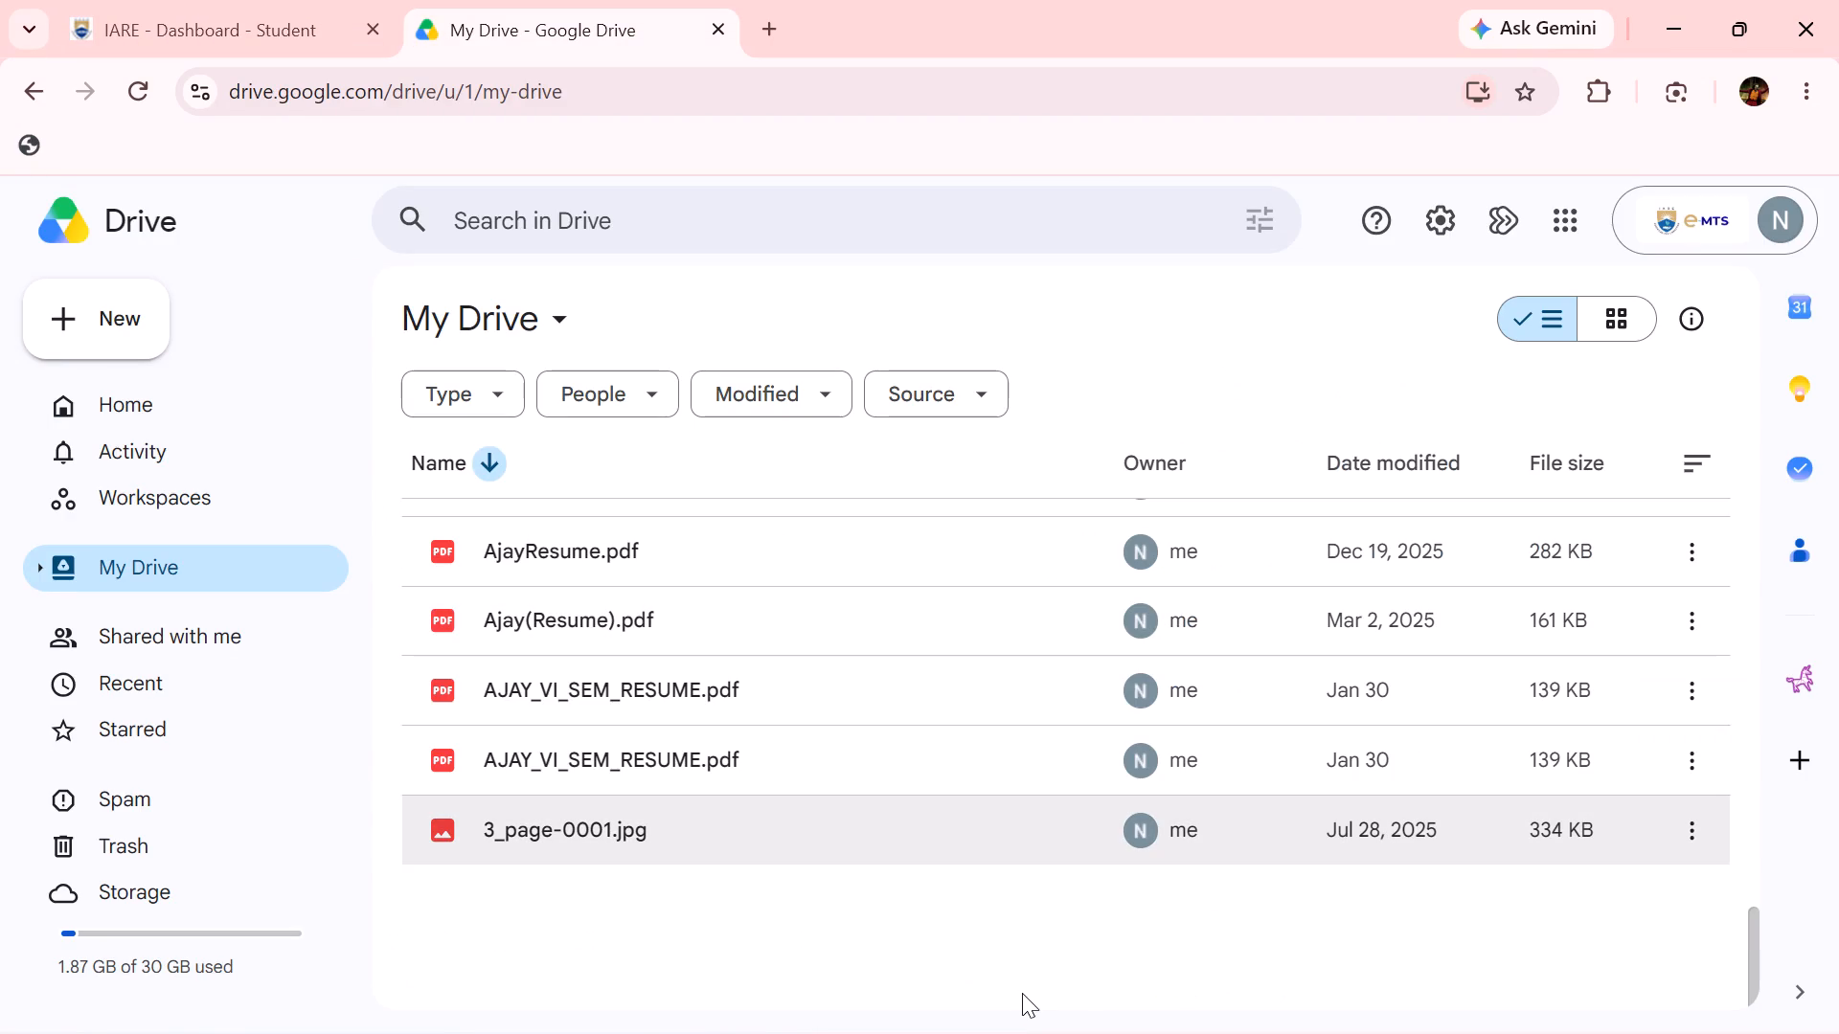
{"action": "right_click", "coordinate": [1026, 995]}
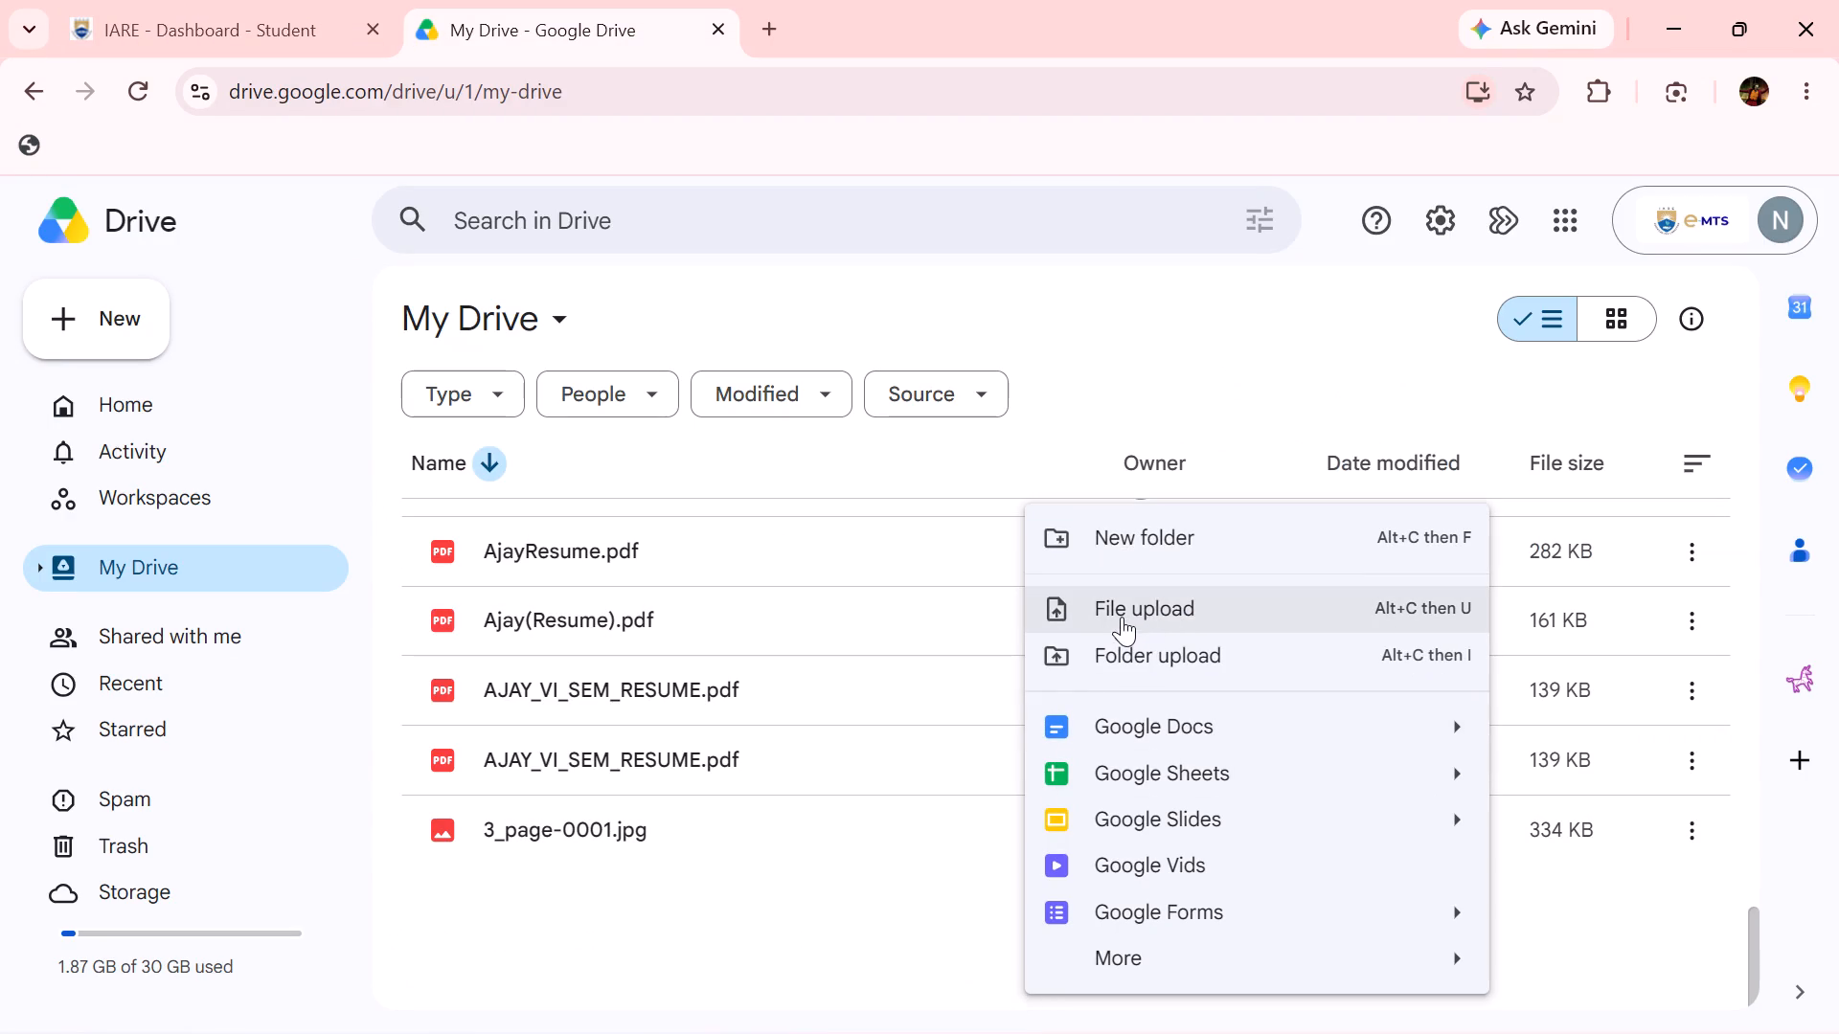
{"action": "left_click", "coordinate": [1122, 617]}
{"action": "double_click", "coordinate": [369, 247]}
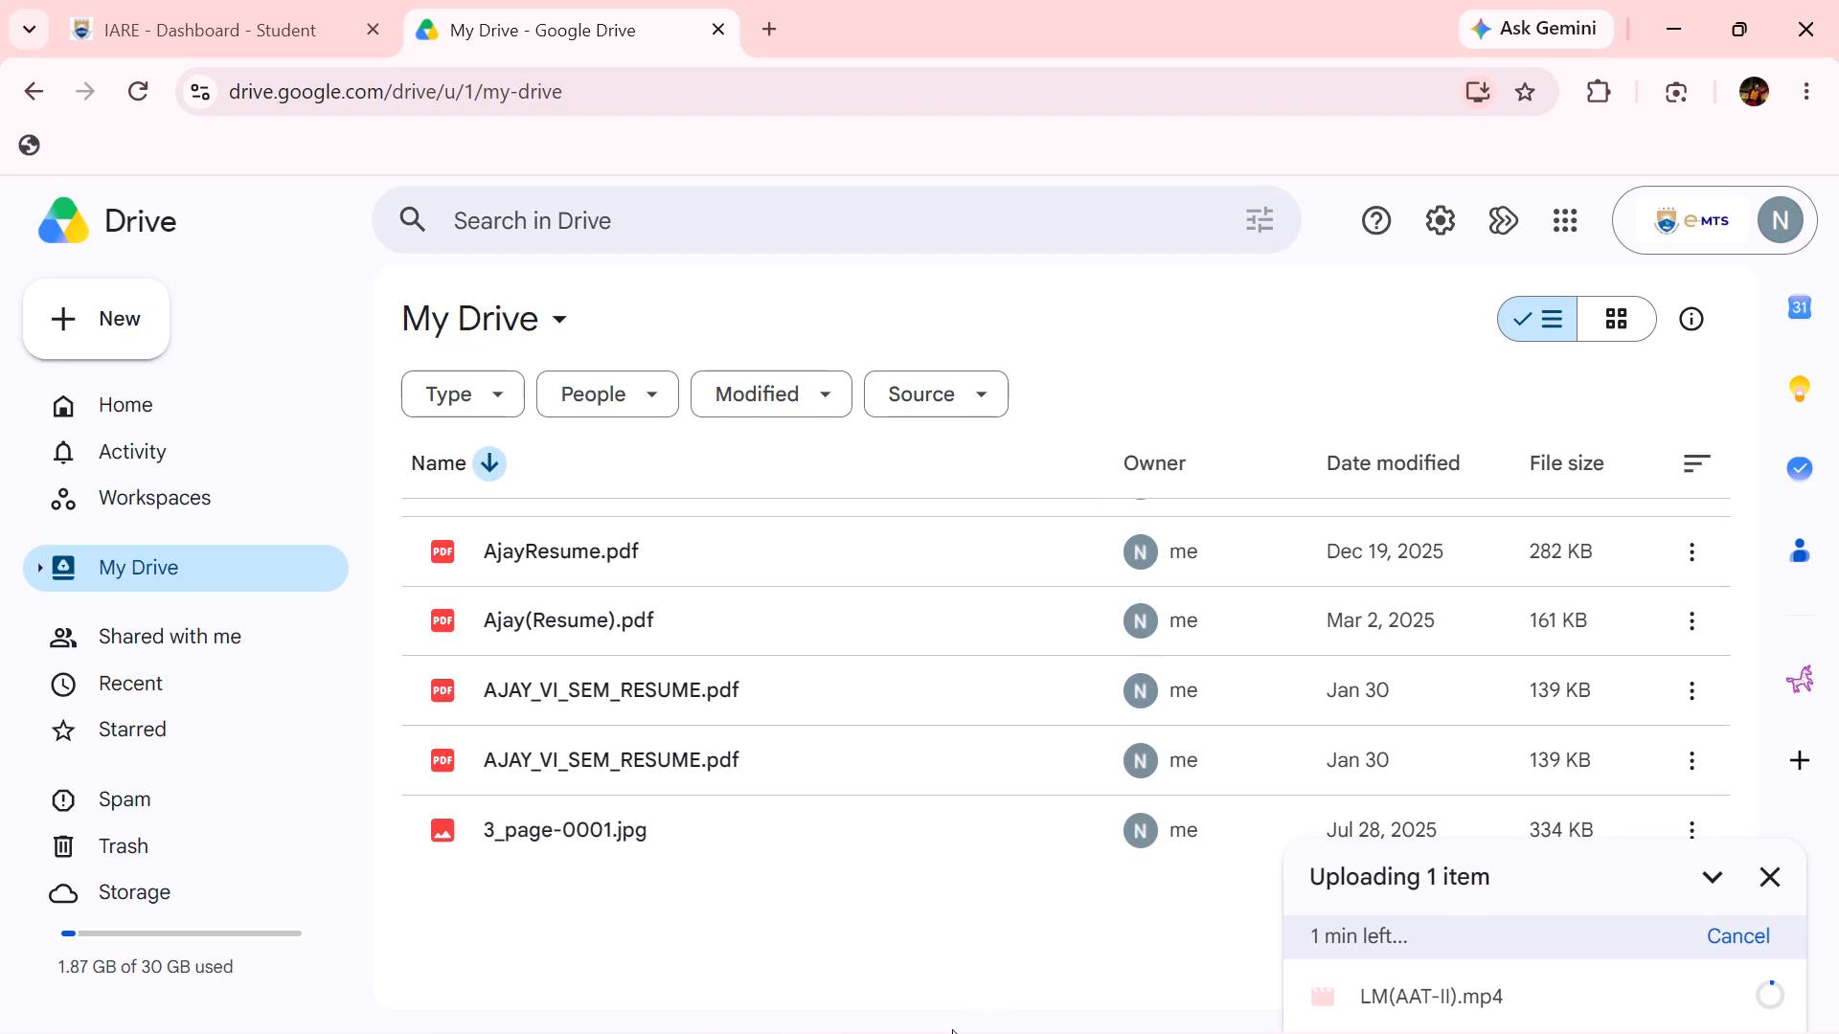
{"action": "scroll", "coordinate": [1530, 914], "scroll_direction": "down", "scroll_amount": 1}
{"action": "left_click", "coordinate": [1057, 968]}
Switch to the IARE student portal and open the AAT-II page from its Uploads section.
{"action": "key", "text": "alt+Tab"}
{"action": "key", "text": "alt+Tab"}
{"action": "key", "text": "alt+Tab"}
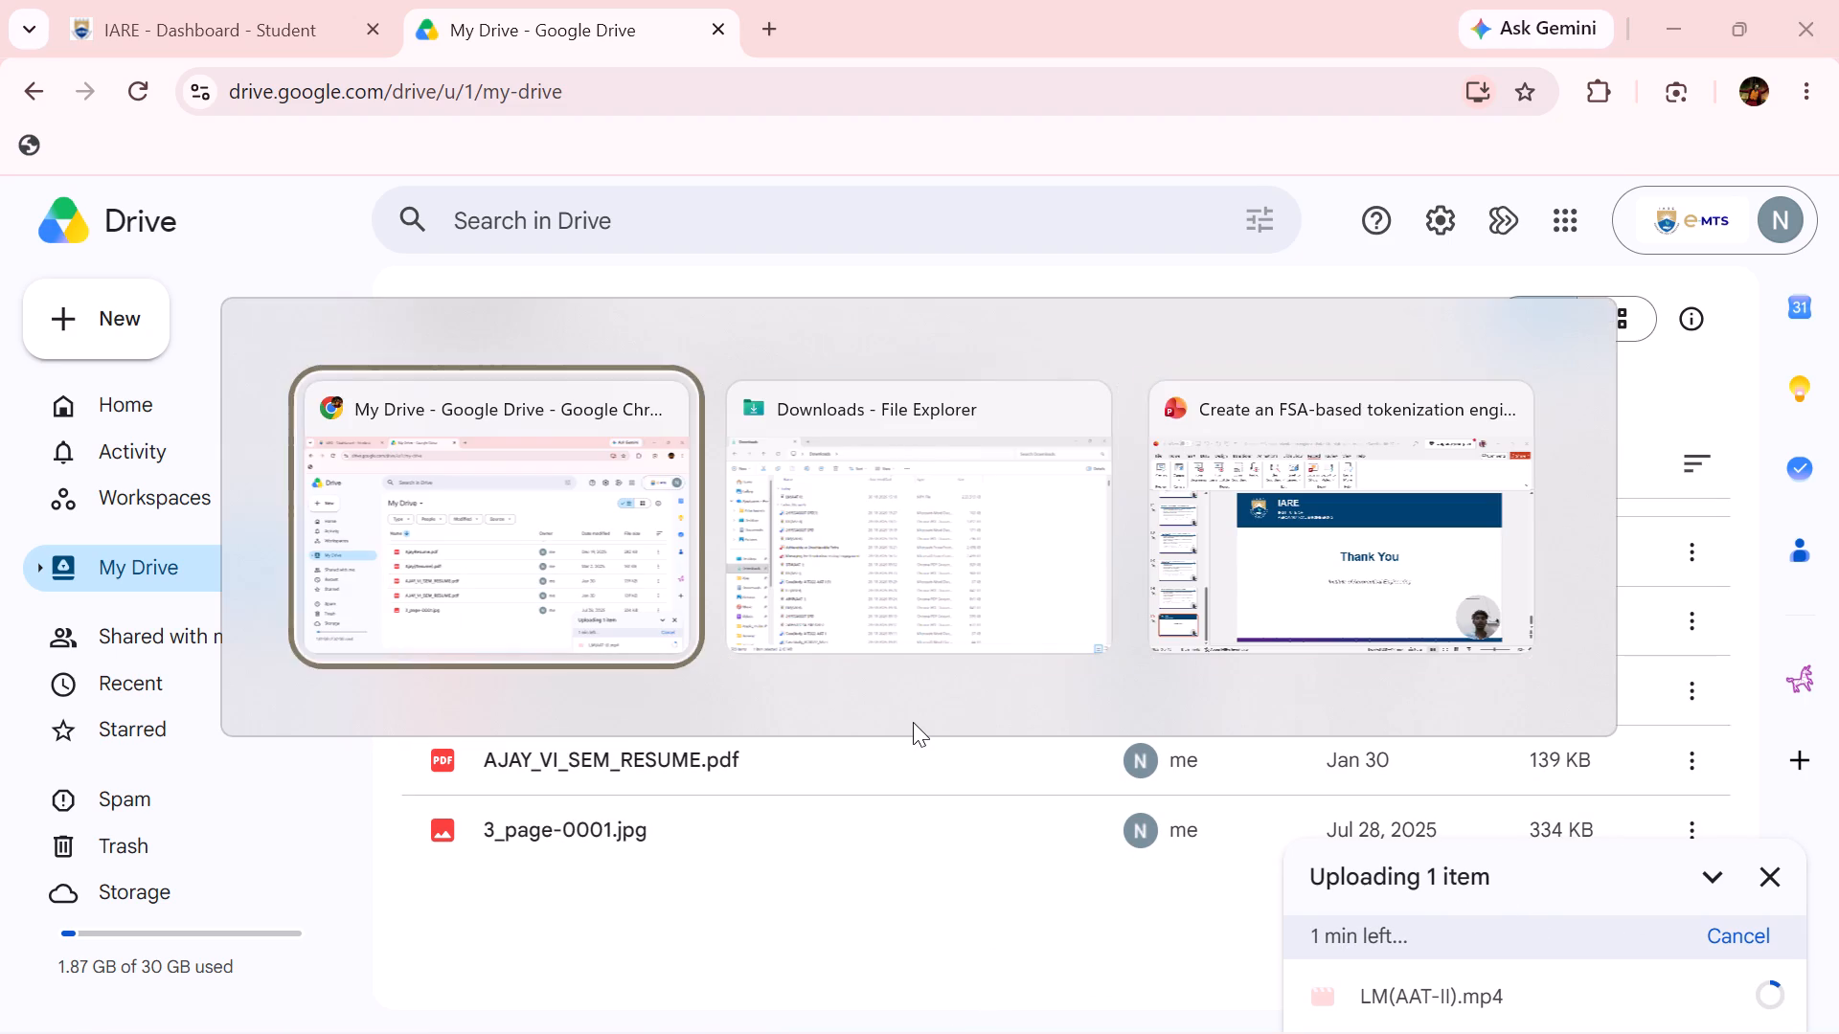
{"action": "key", "text": "ctrl+Tab"}
{"action": "scroll", "coordinate": [0, 675], "scroll_direction": "down", "scroll_amount": 4}
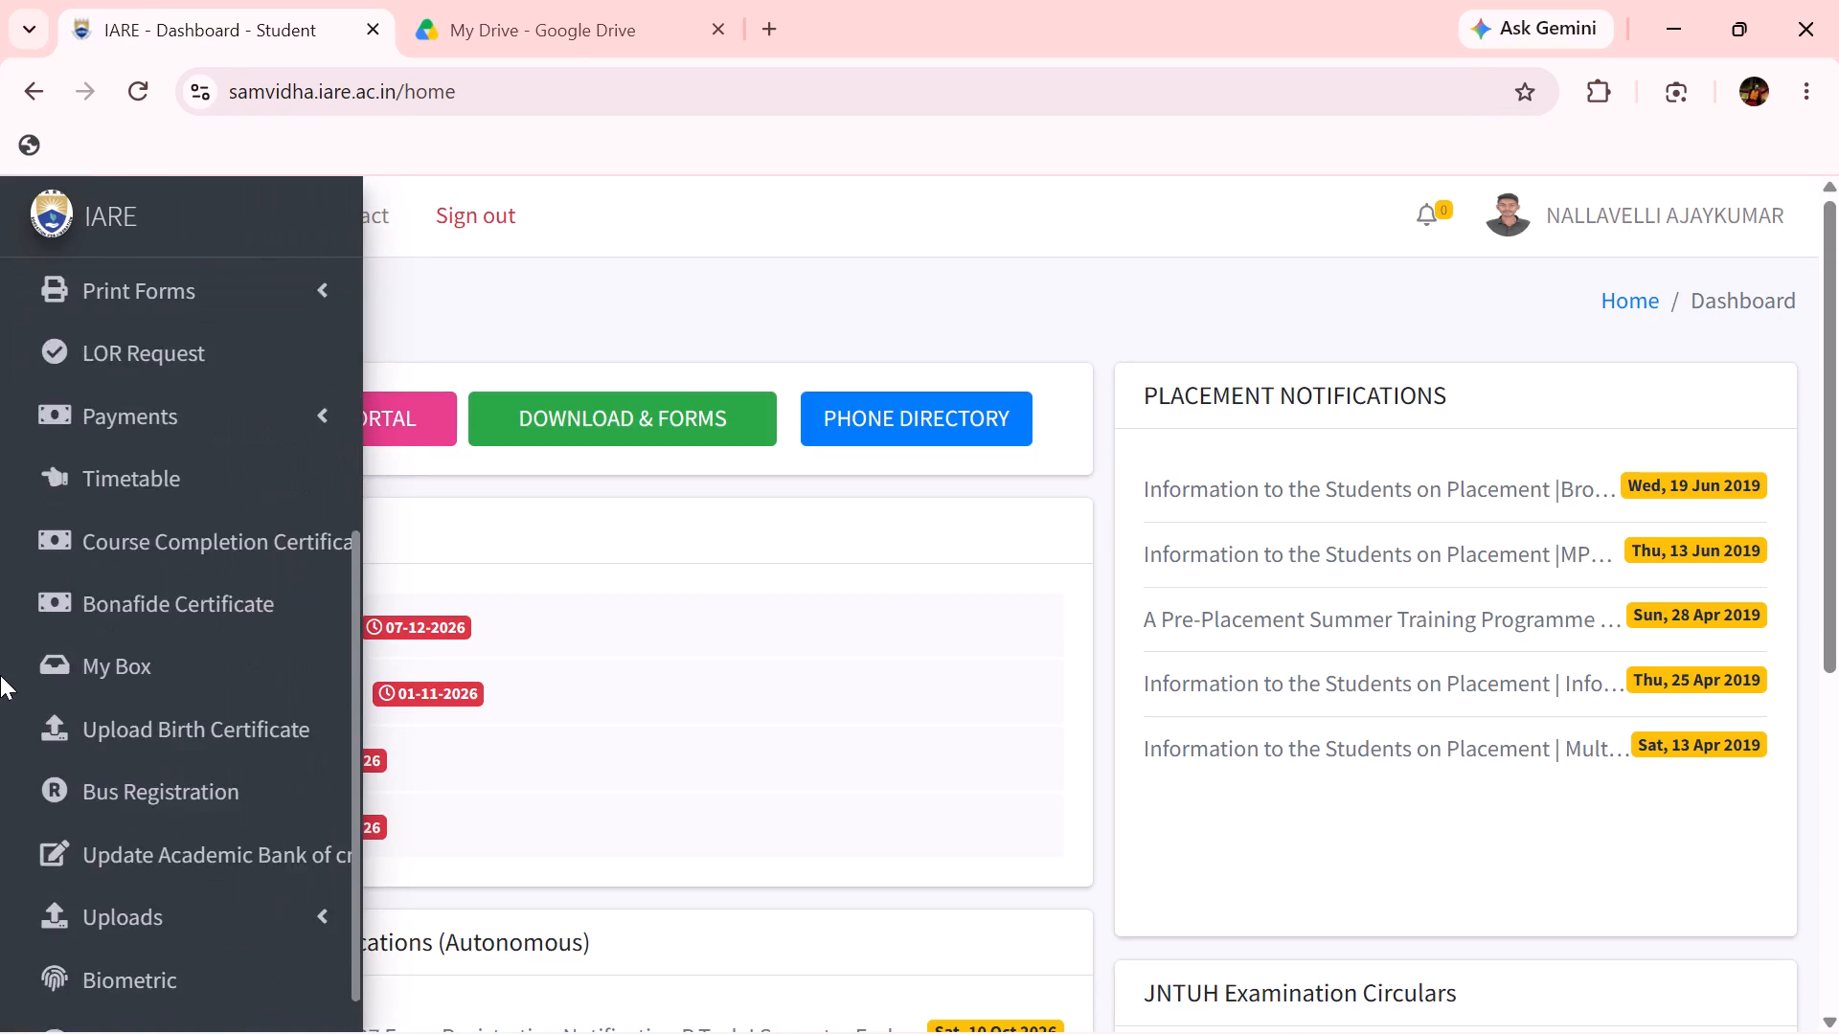
{"action": "scroll", "coordinate": [70, 936], "scroll_direction": "down", "scroll_amount": 4}
{"action": "left_click", "coordinate": [166, 871]}
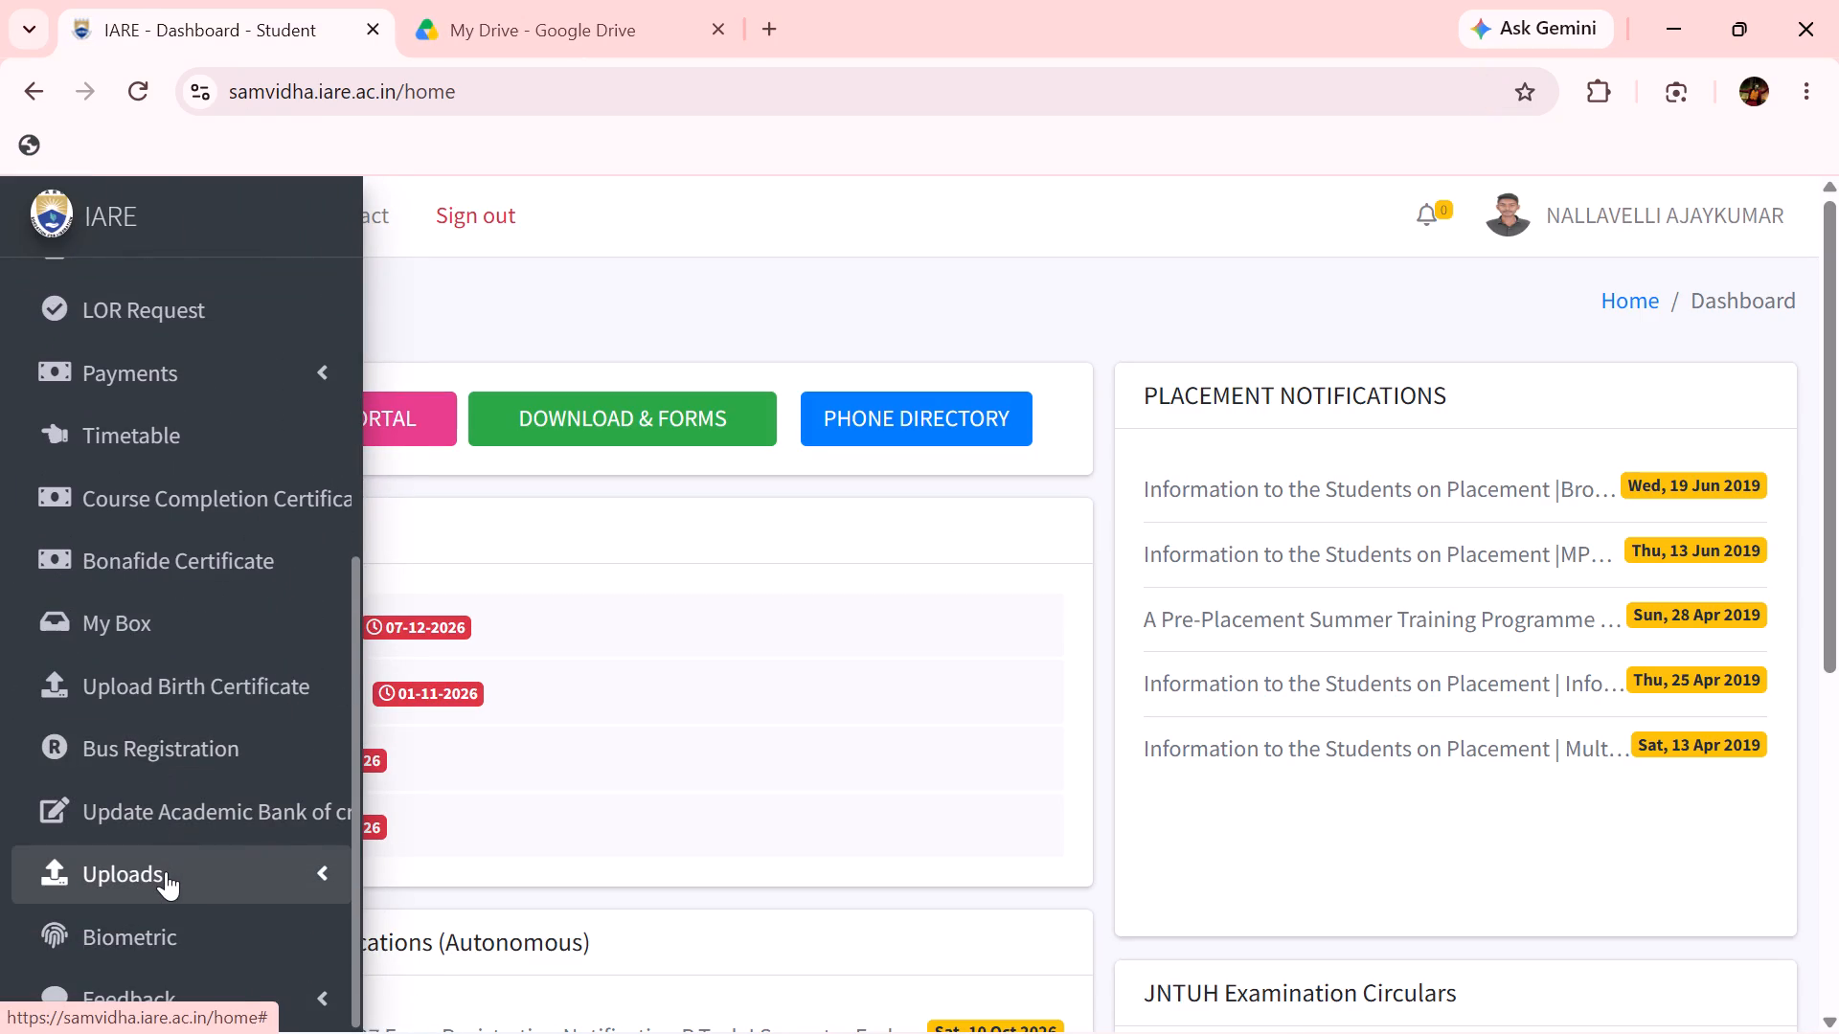
{"action": "scroll", "coordinate": [281, 837], "scroll_direction": "down", "scroll_amount": 4}
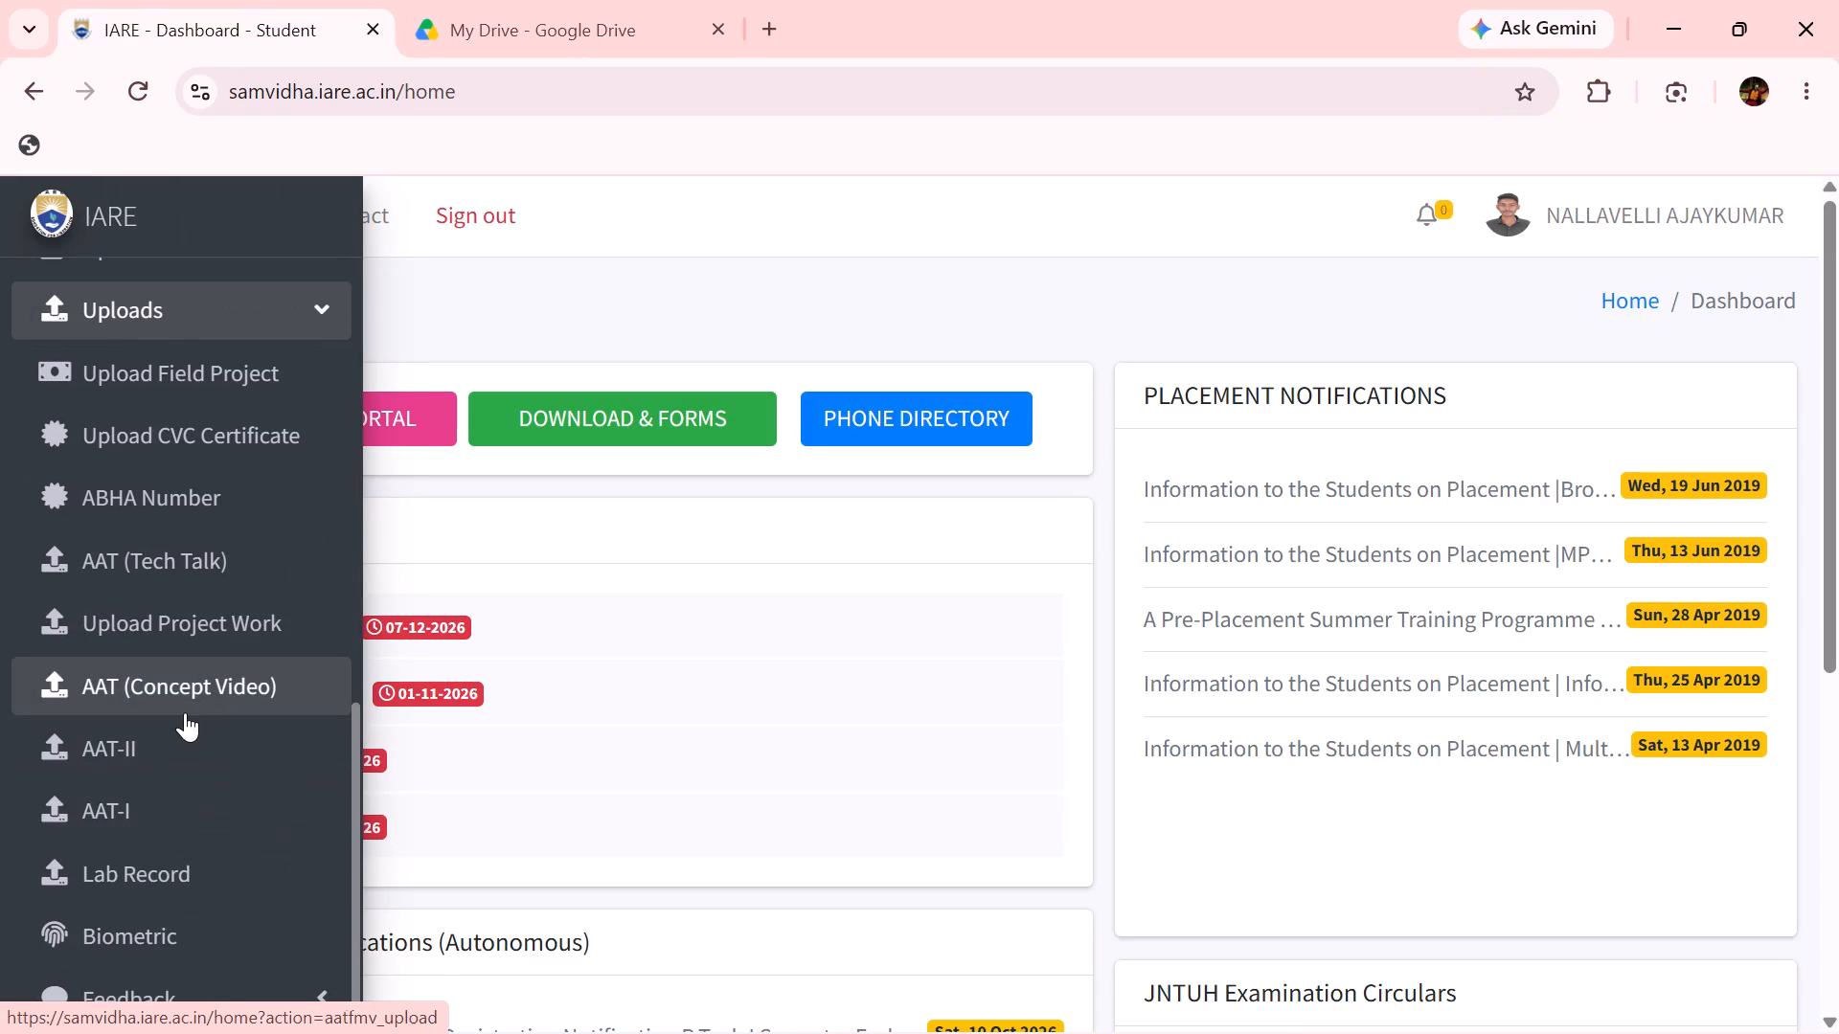
{"action": "left_click", "coordinate": [185, 712]}
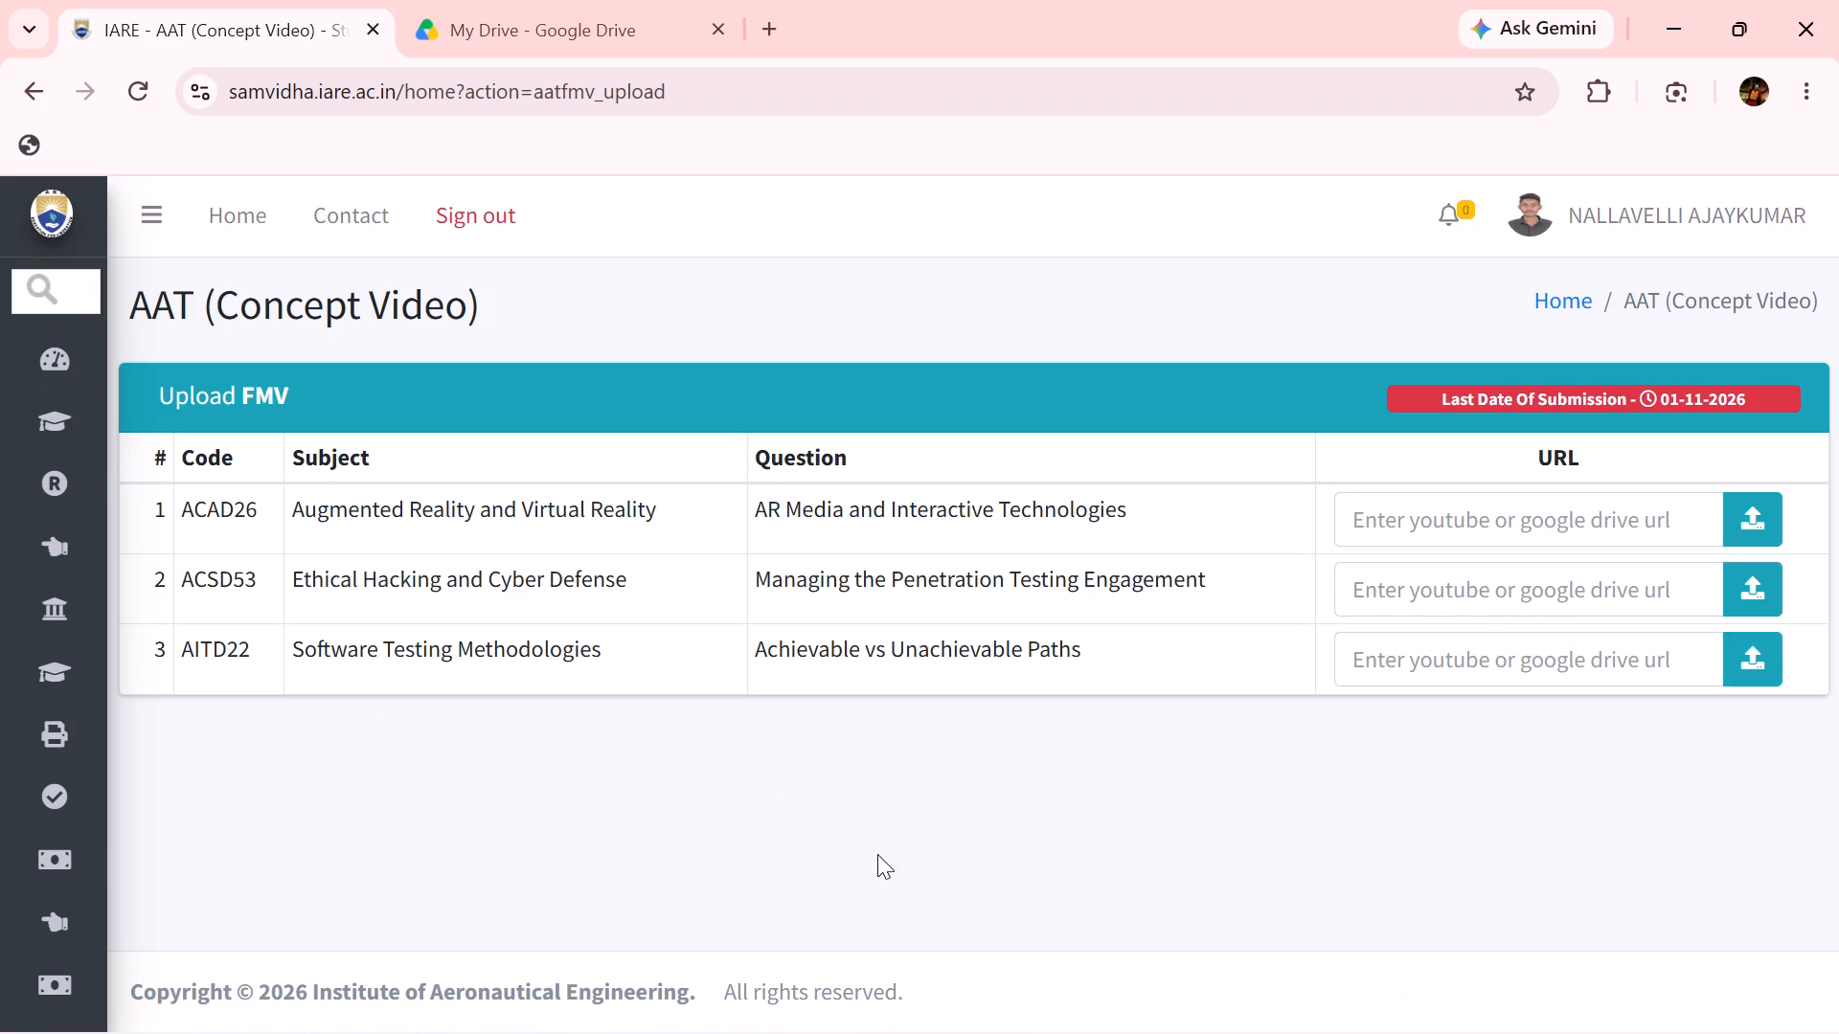
{"action": "scroll", "coordinate": [877, 854], "scroll_direction": "right", "scroll_amount": 5}
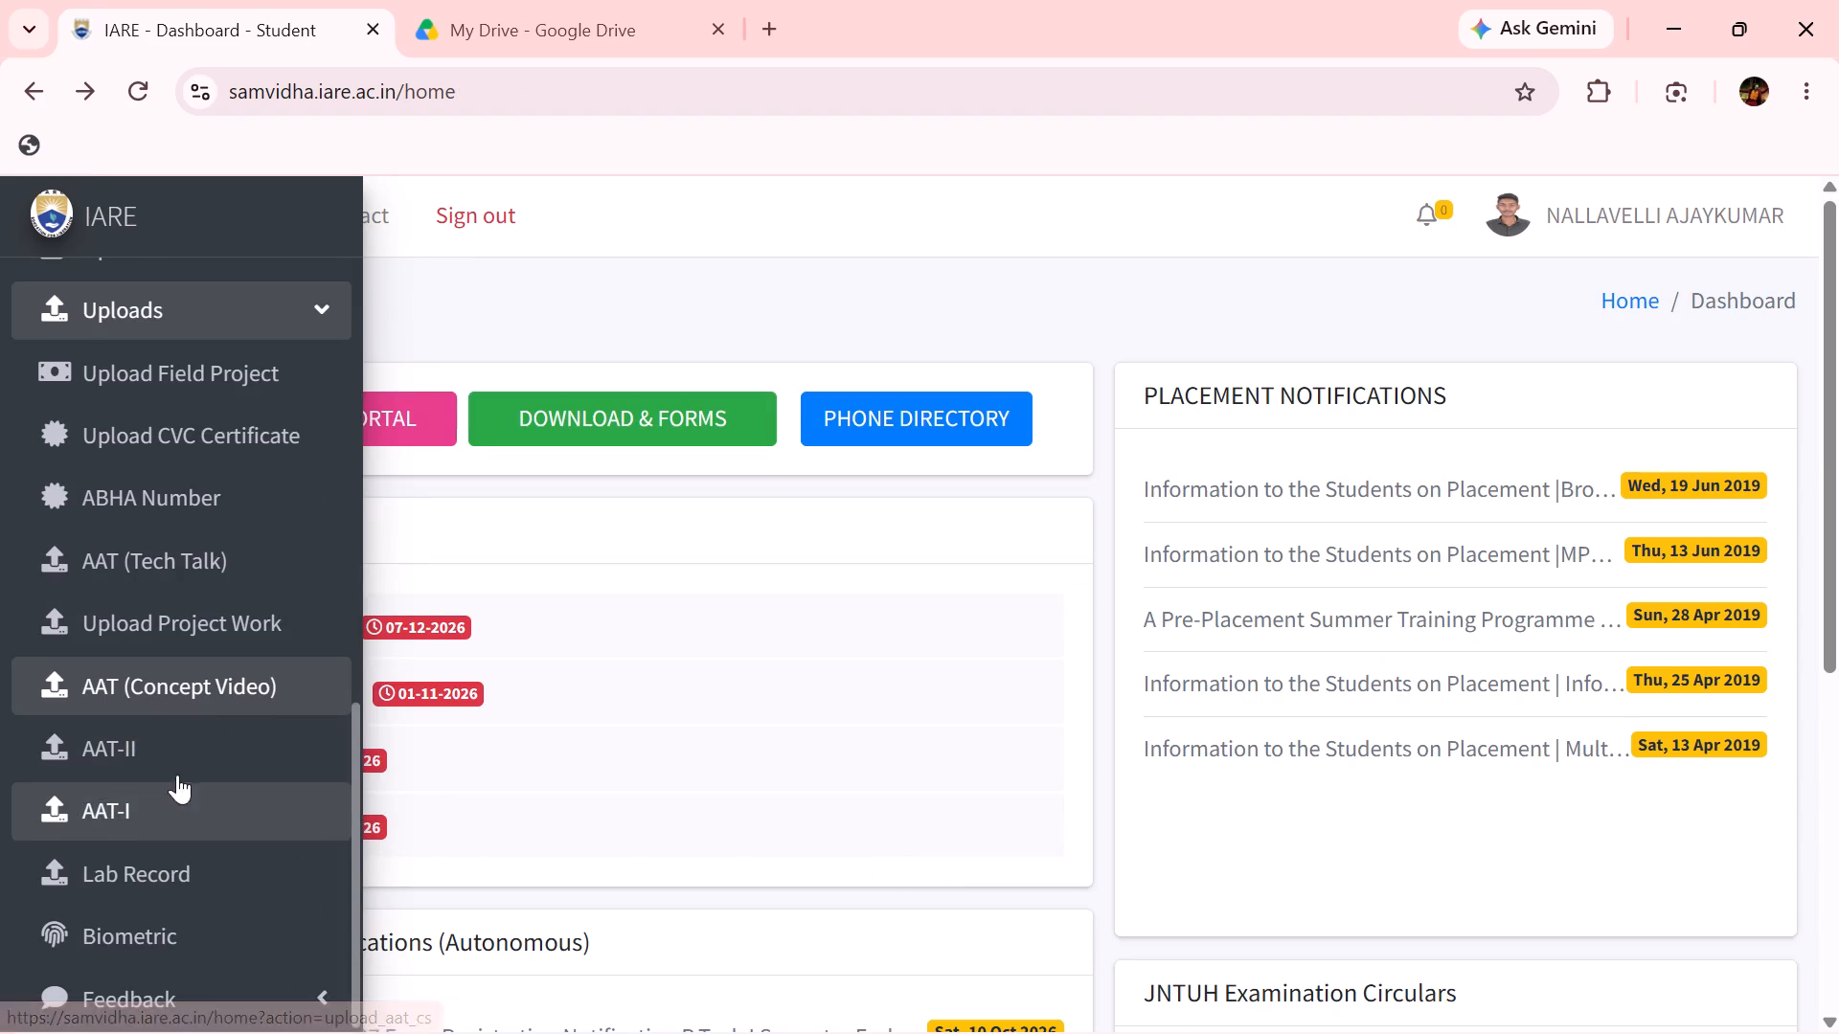
{"action": "left_click", "coordinate": [167, 757]}
Get the AAT-II assignment question for the Deep Learning course (ACAD22).
{"action": "scroll", "coordinate": [778, 878], "scroll_direction": "down", "scroll_amount": 1}
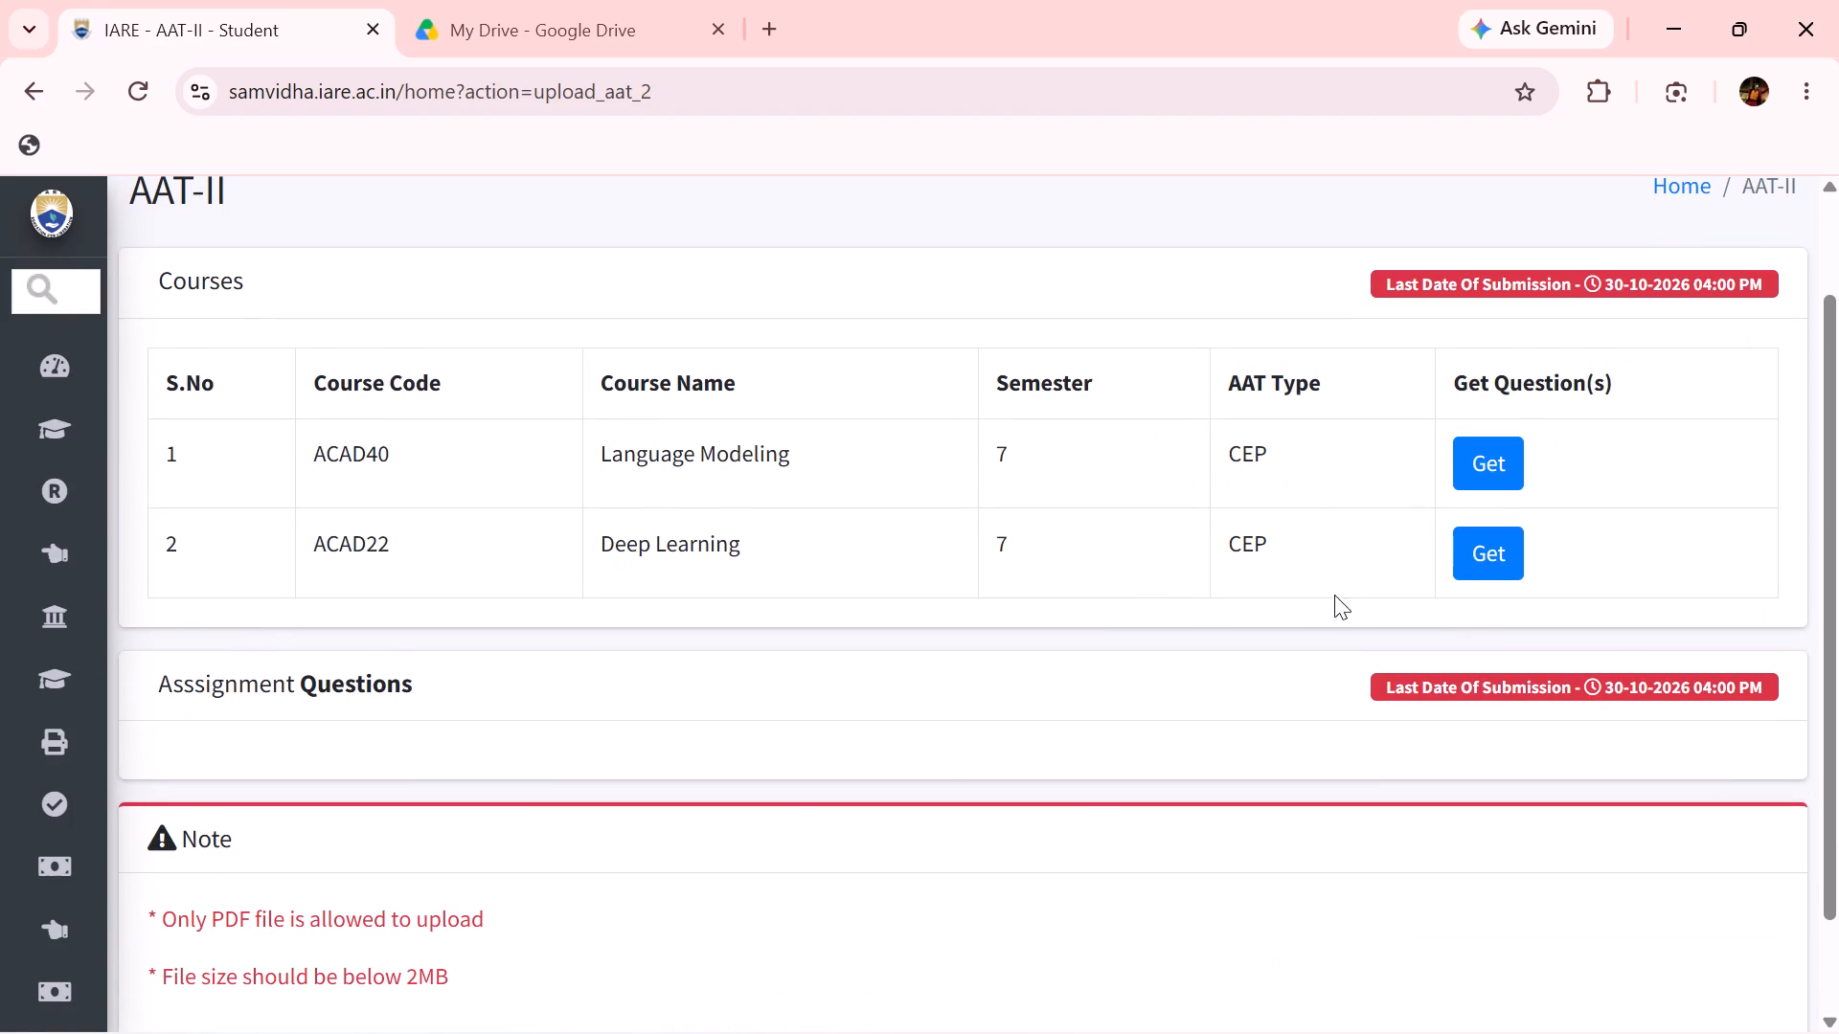
{"action": "left_click", "coordinate": [1492, 550]}
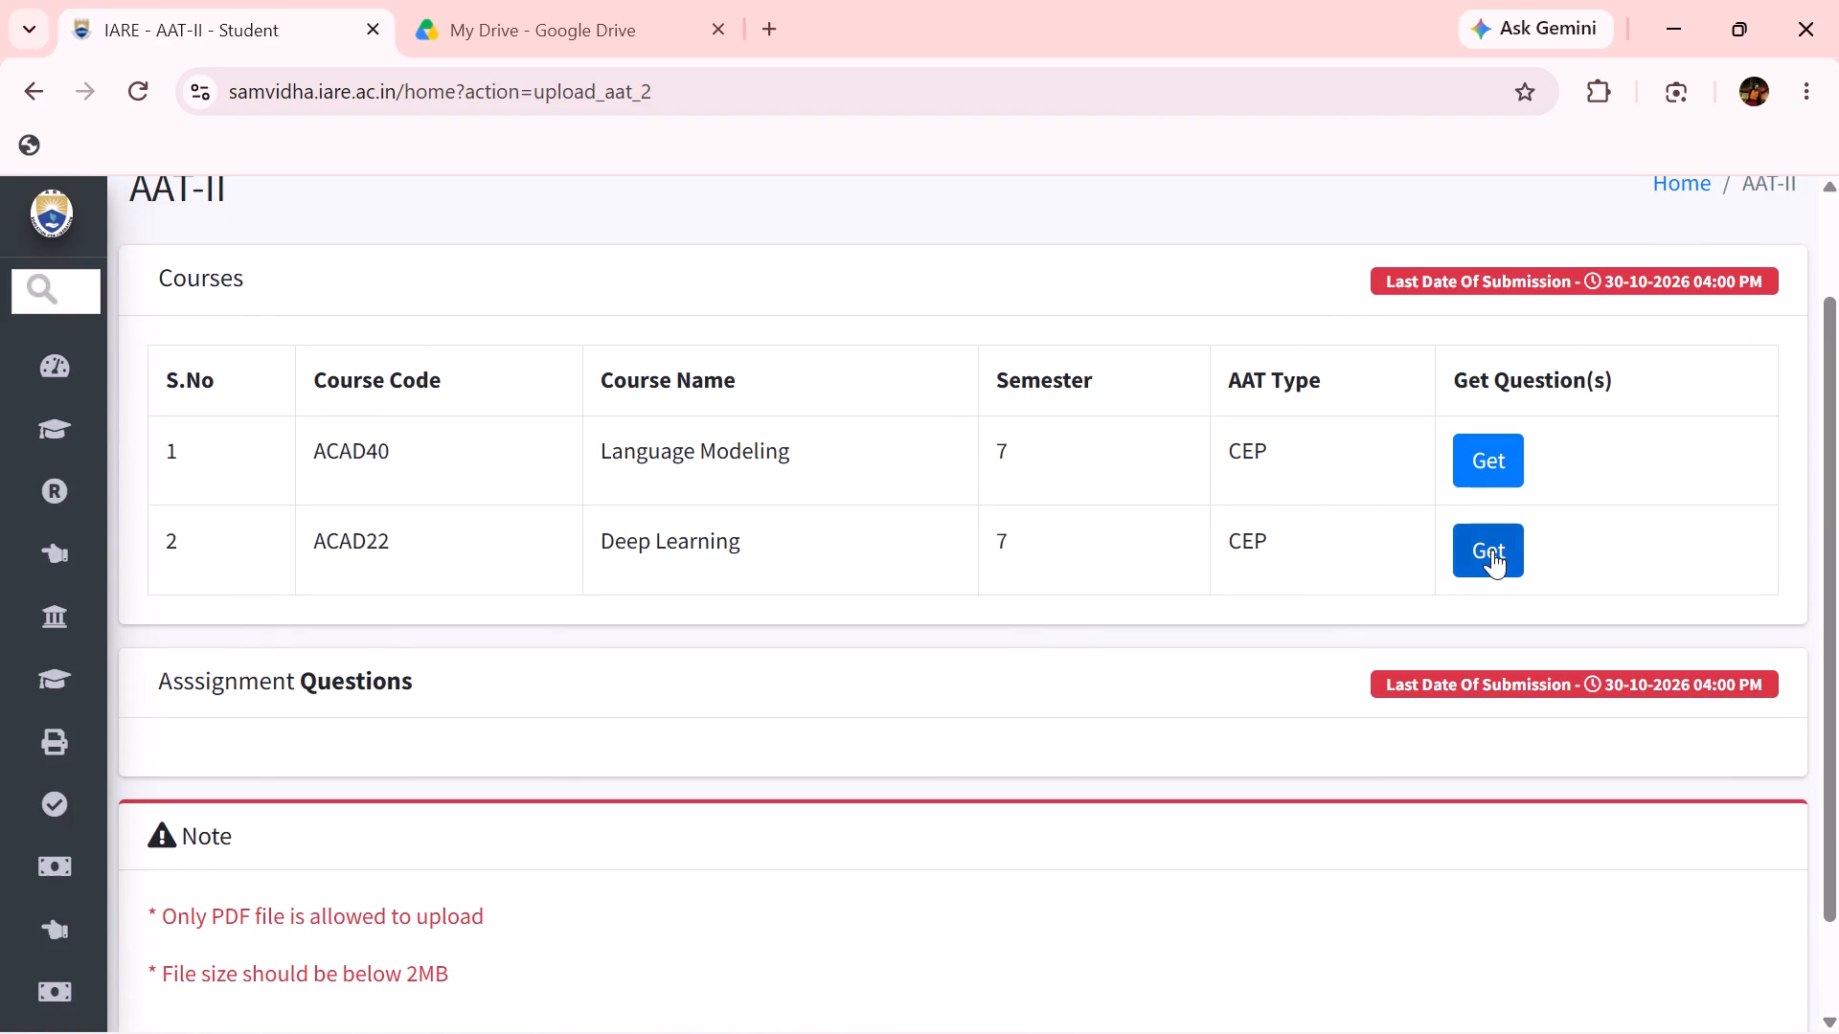
{"action": "left_click", "coordinate": [908, 787]}
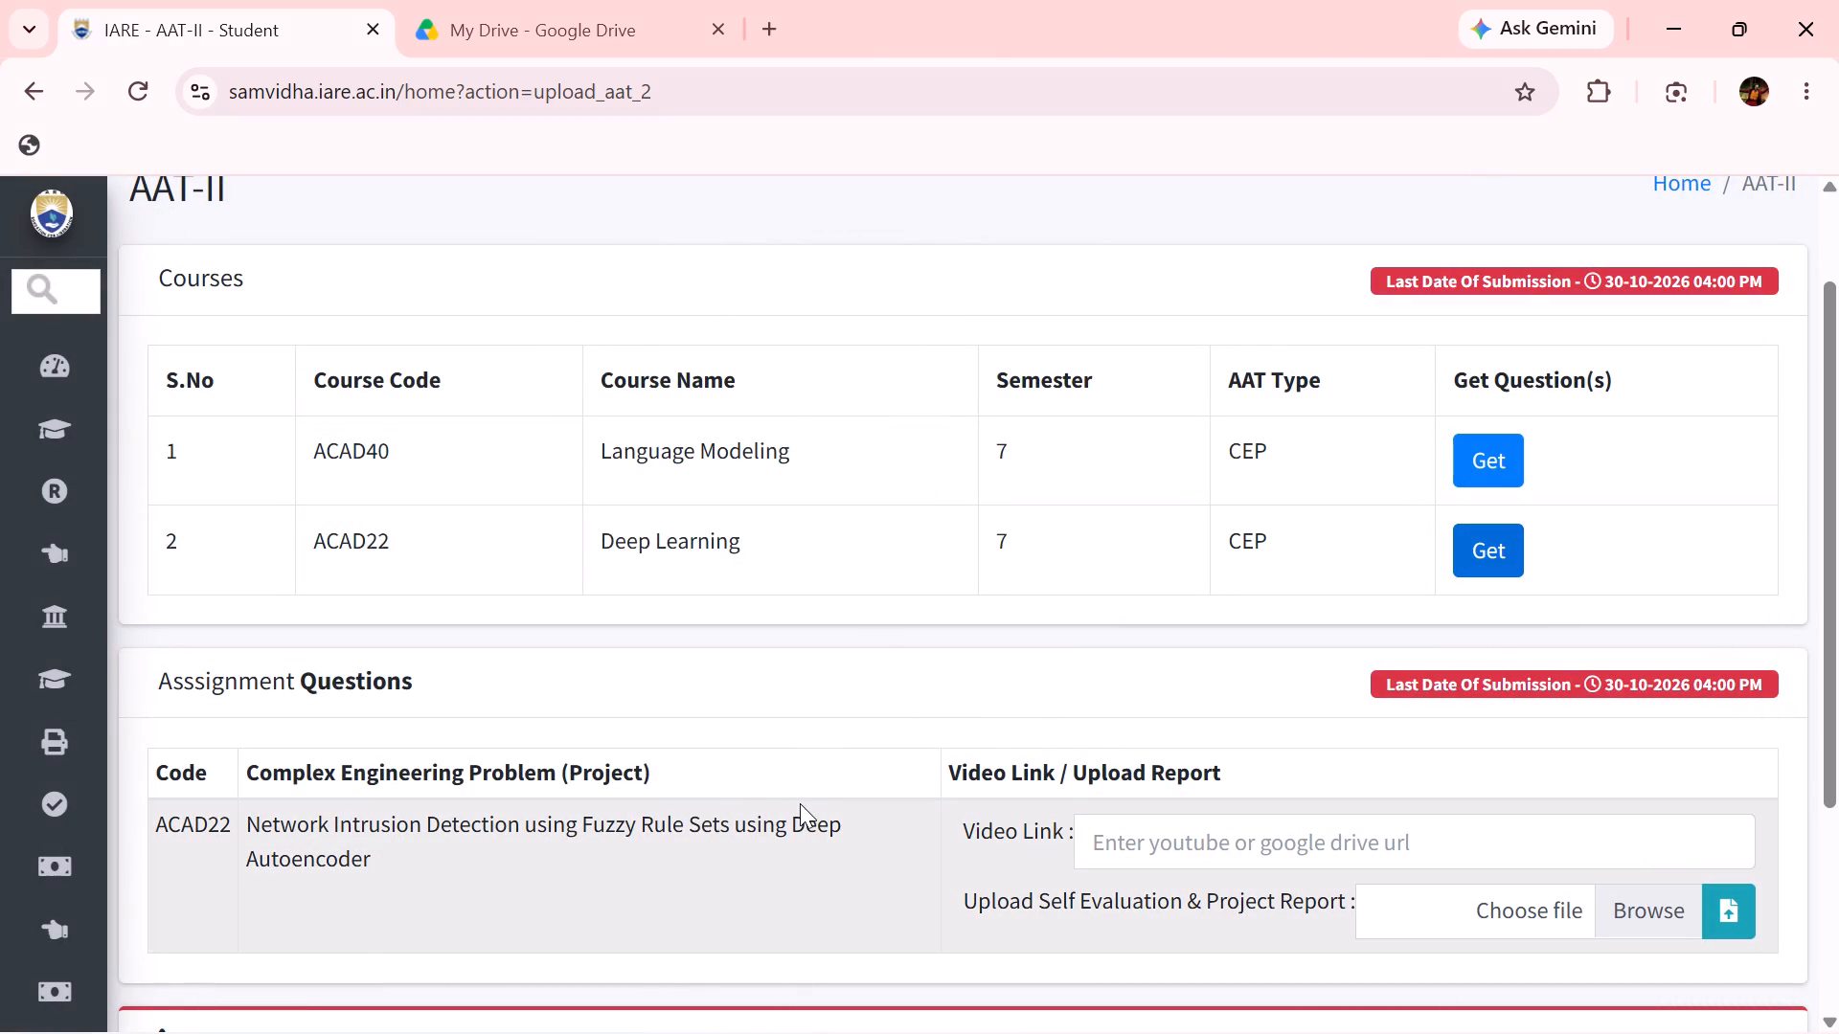
Return to Google Drive, preview the uploaded LM(AAT-II).mp4 video and close the preview.
{"action": "left_click", "coordinate": [566, 0]}
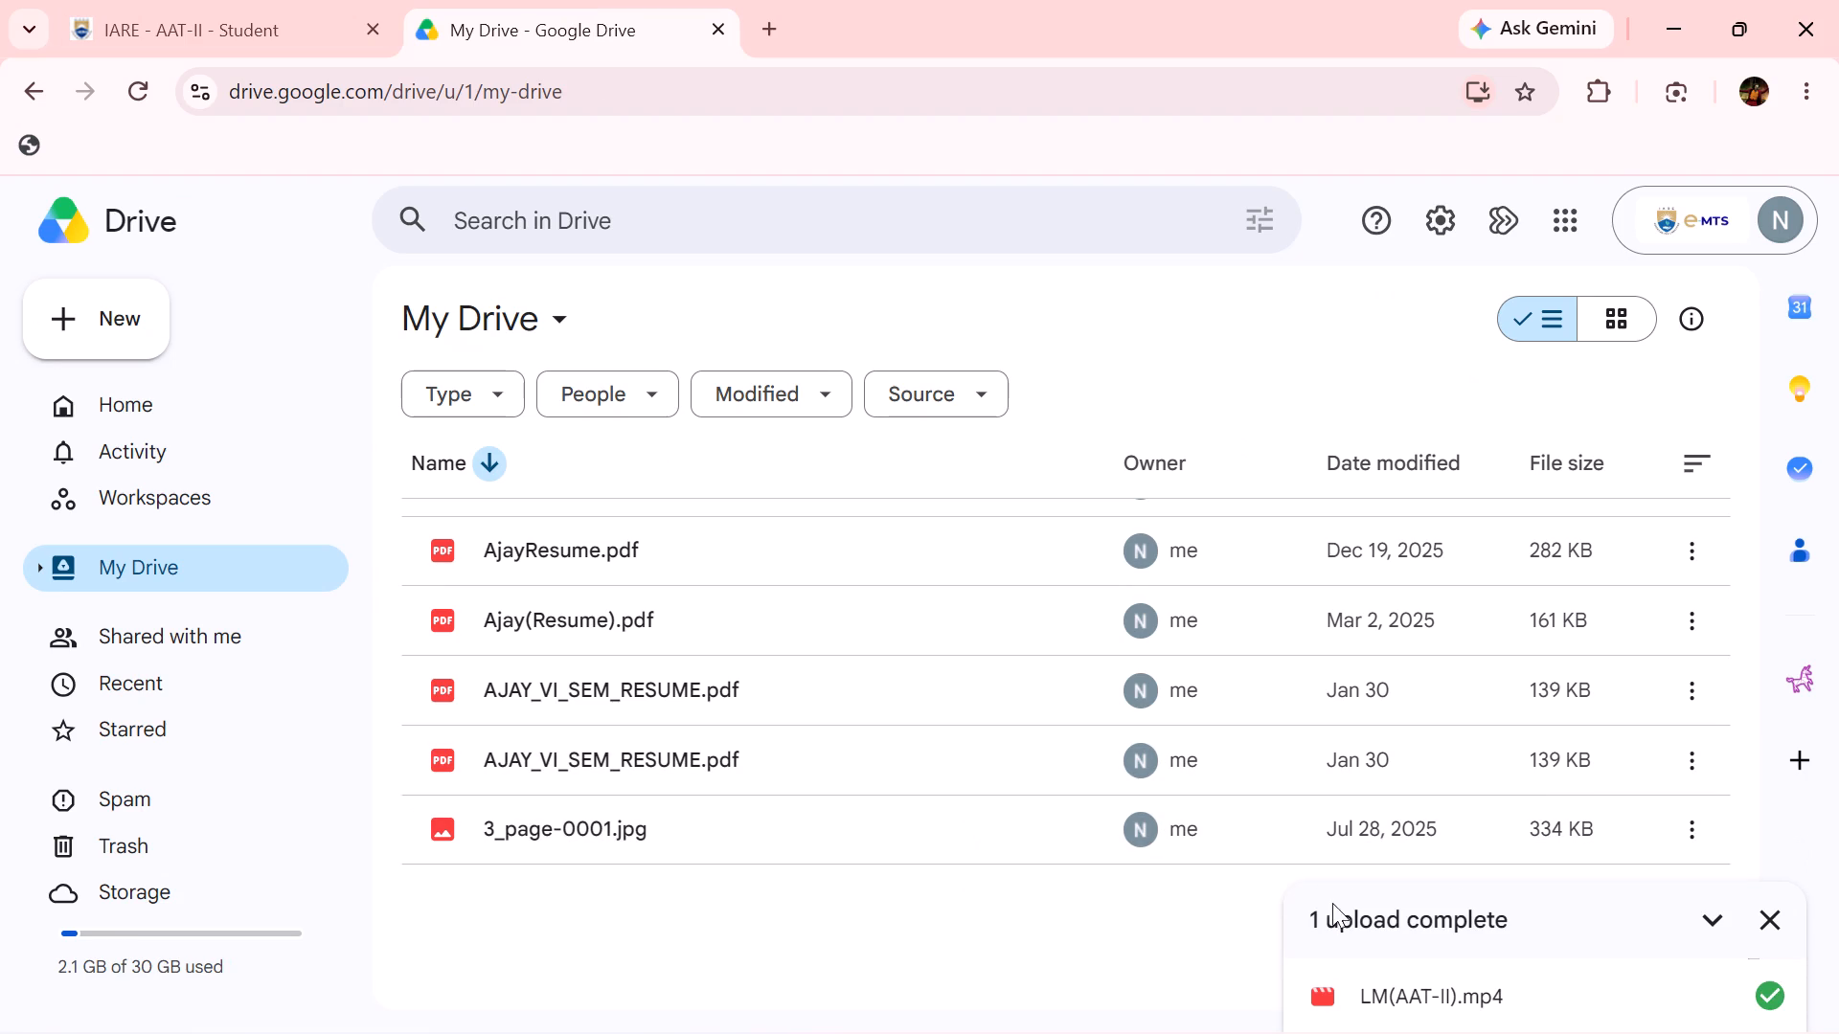
{"action": "left_click", "coordinate": [1338, 999]}
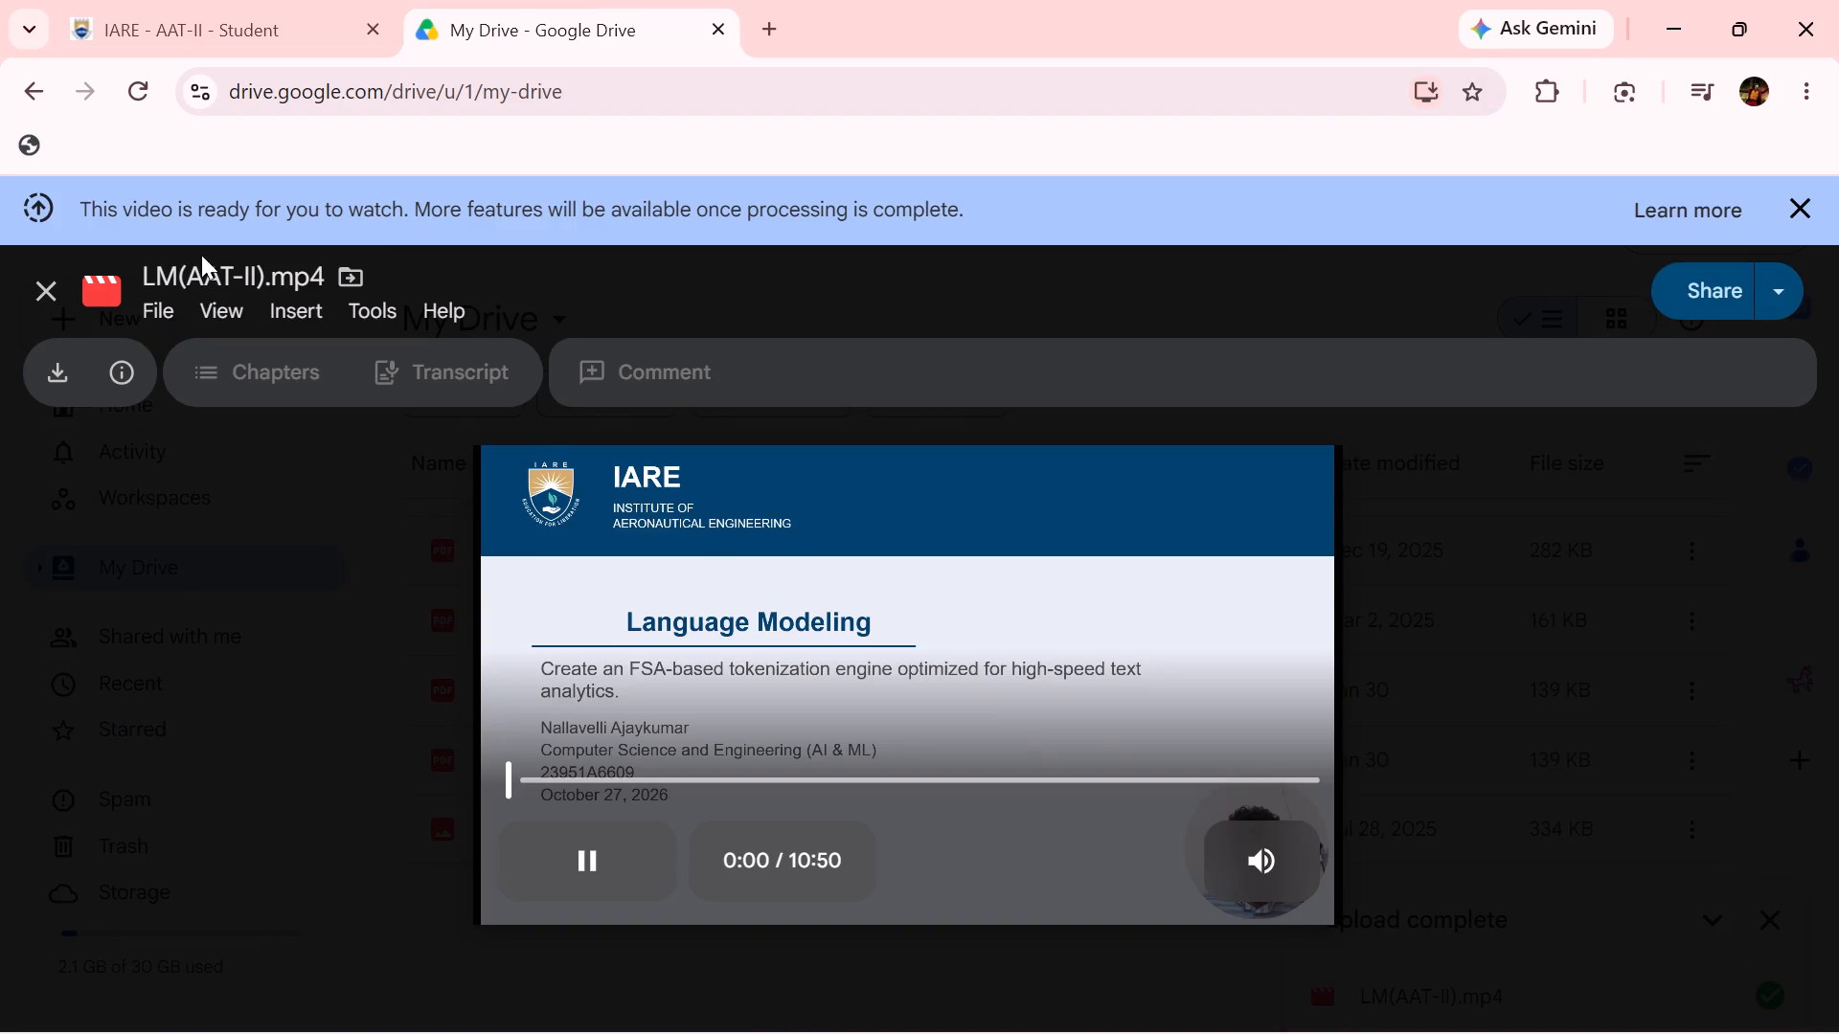
{"action": "left_click", "coordinate": [59, 287]}
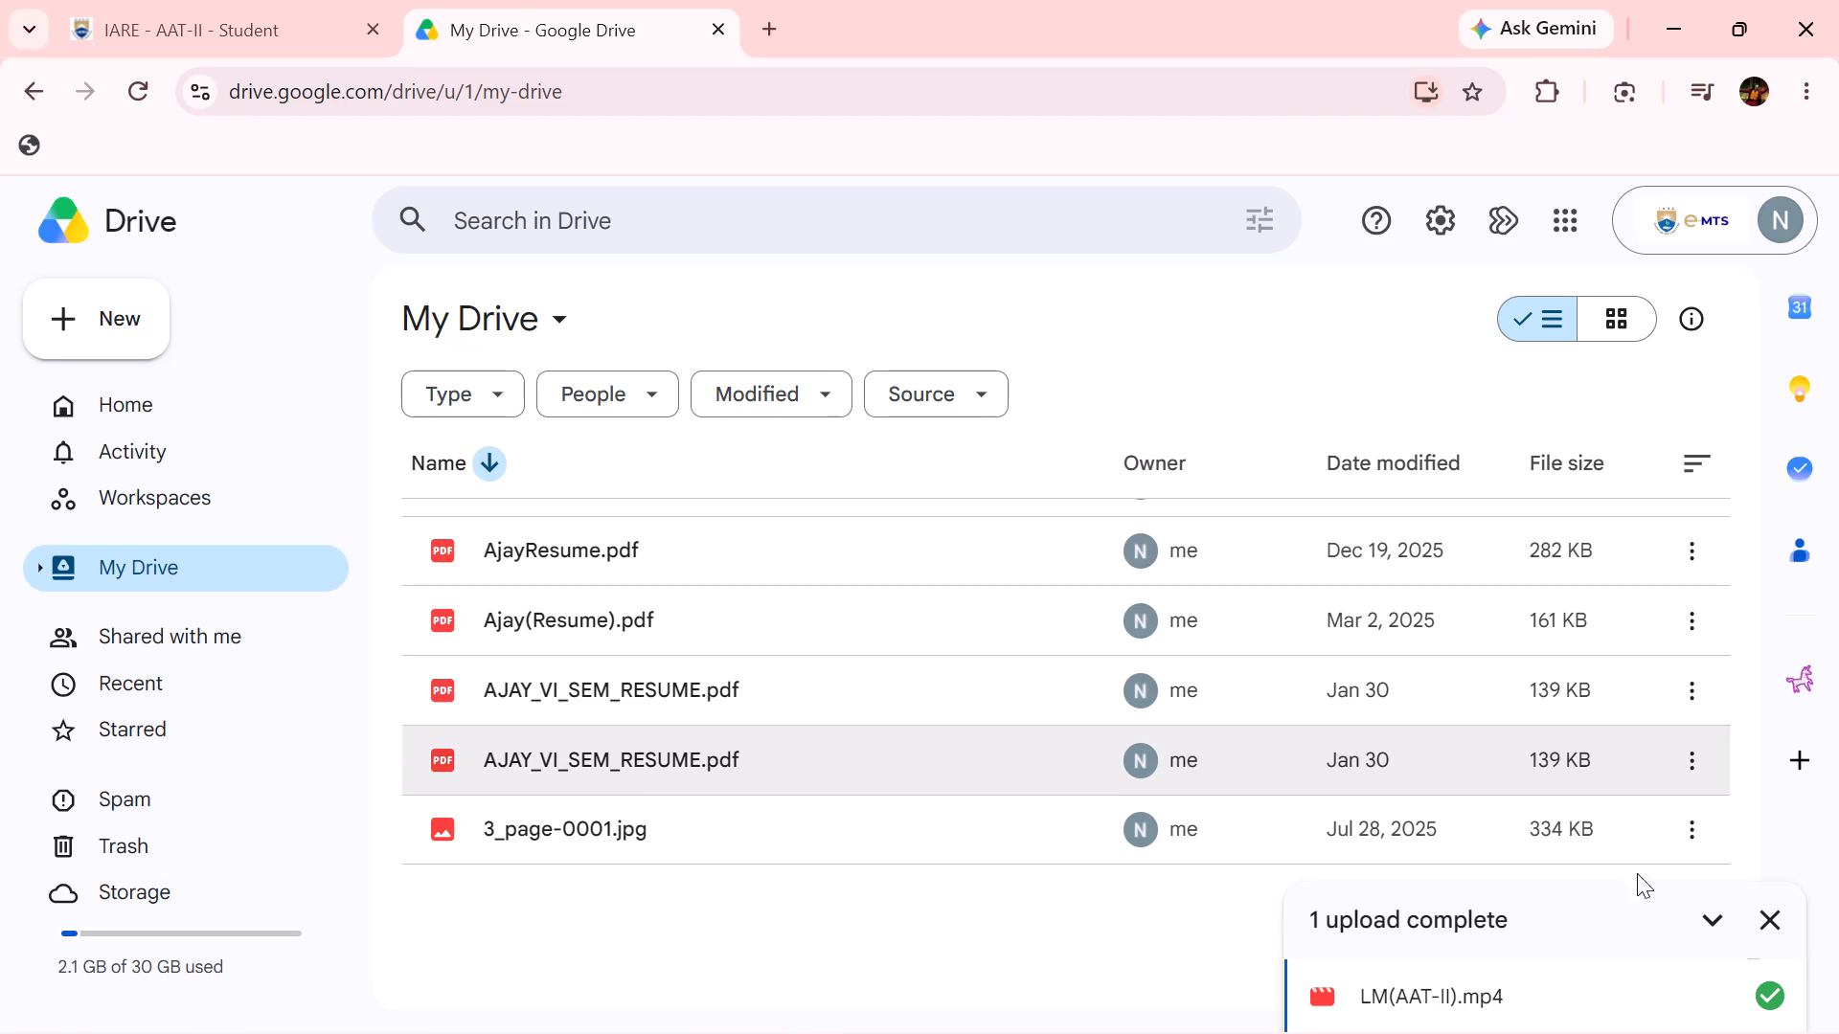
Share LM(AAT-II).mp4 in My Drive with anyone with the link as Viewer, and copy its link.
{"action": "left_click", "coordinate": [1766, 1000]}
{"action": "scroll", "coordinate": [1051, 877], "scroll_direction": "up", "scroll_amount": 1}
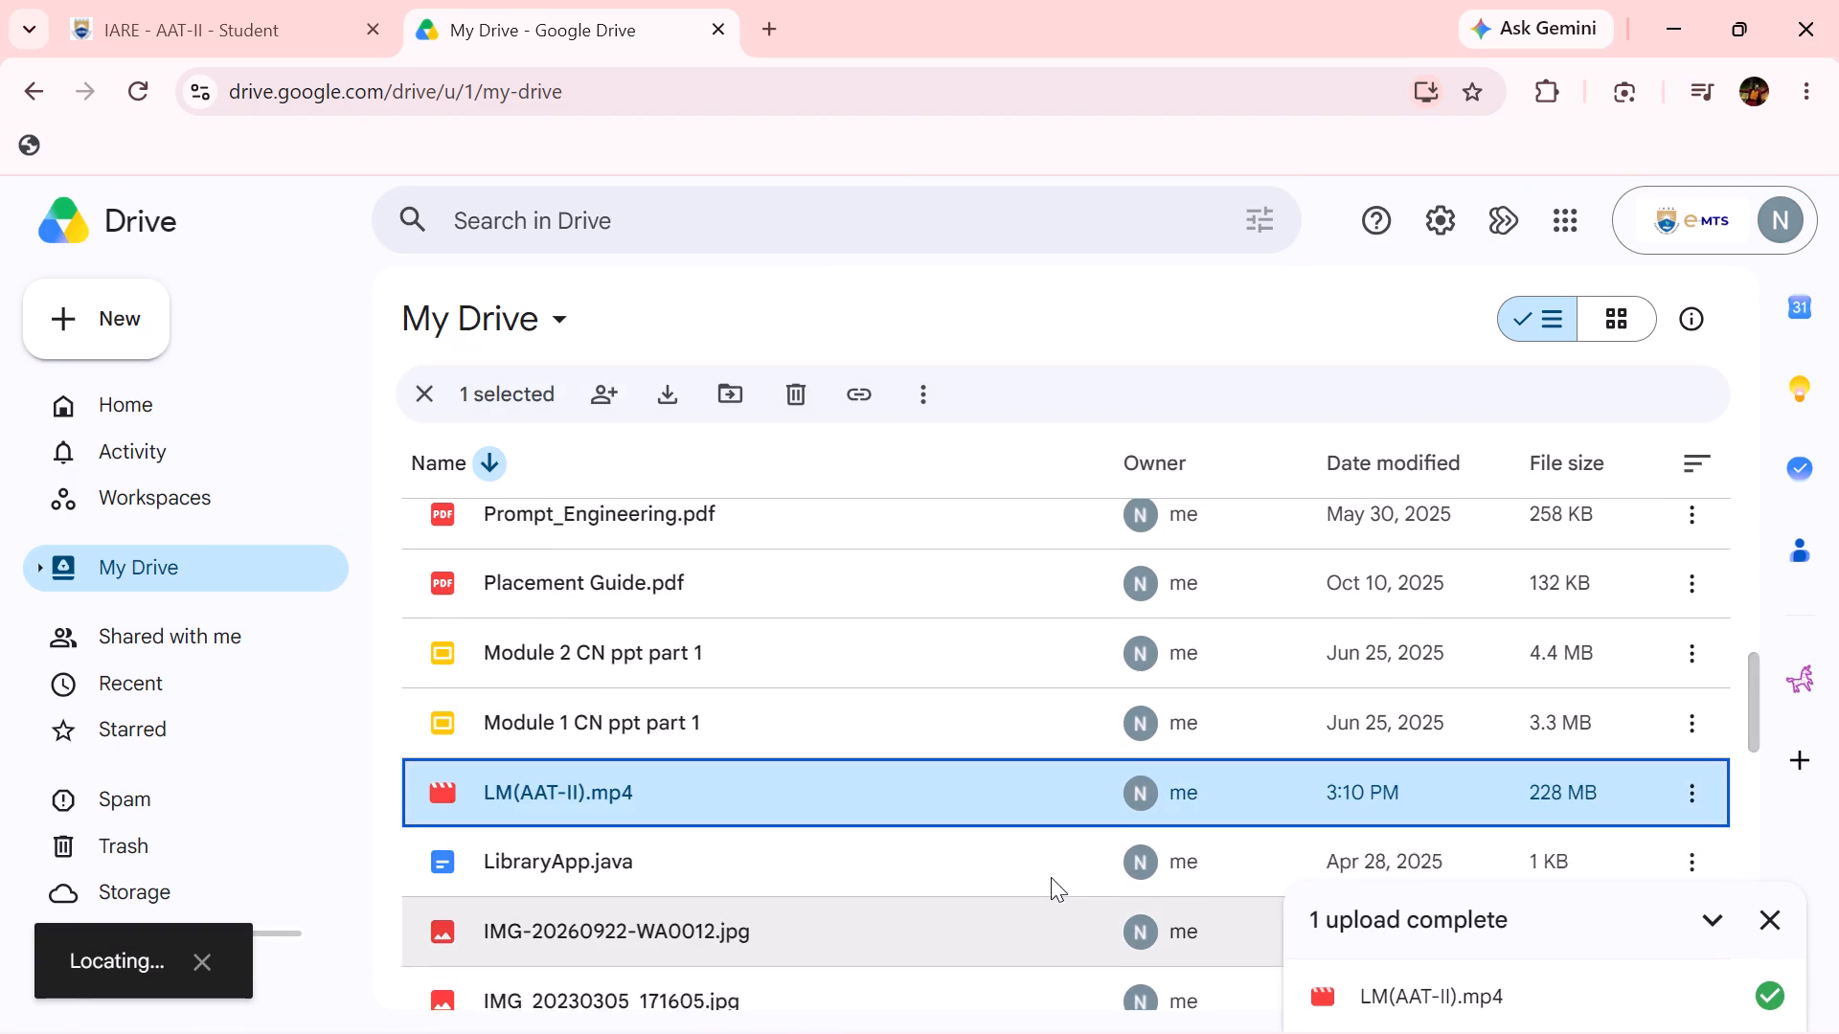
{"action": "scroll", "coordinate": [1051, 877], "scroll_direction": "up", "scroll_amount": 1}
{"action": "left_click", "coordinate": [1722, 810]}
{"action": "left_click", "coordinate": [1699, 810]}
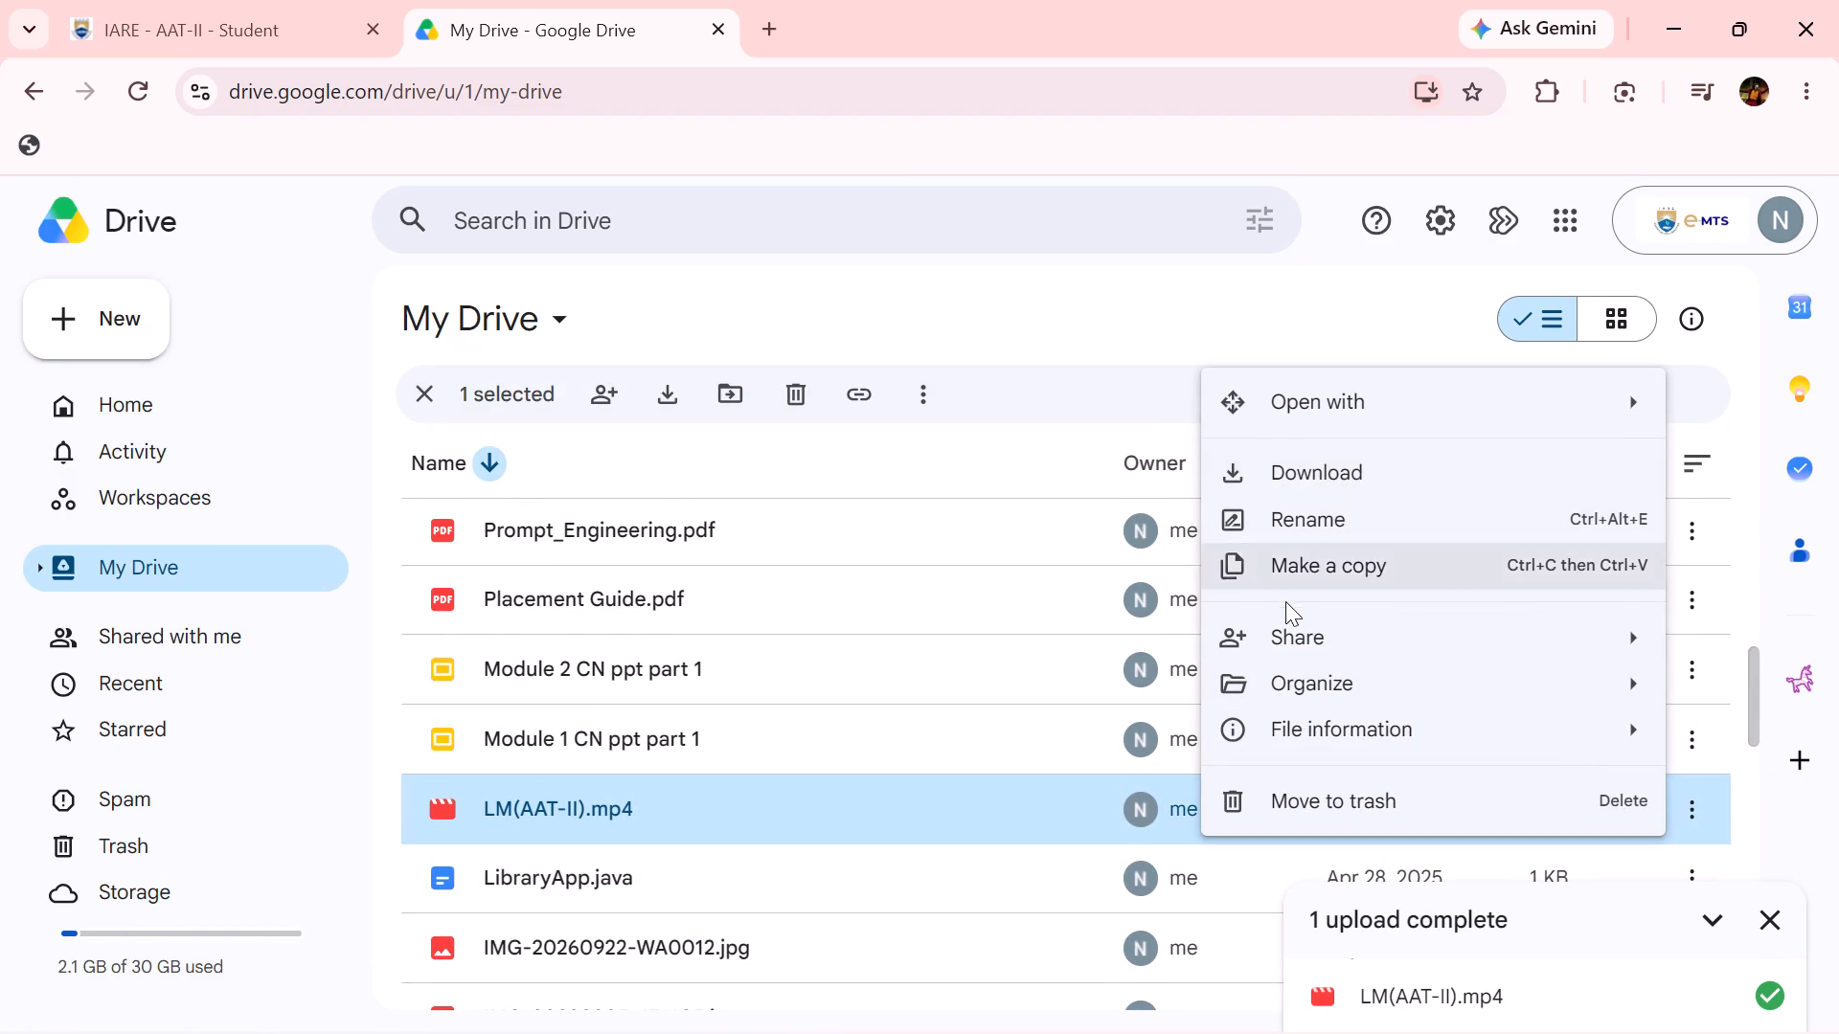
{"action": "left_click", "coordinate": [1280, 630]}
{"action": "left_click", "coordinate": [1026, 637]}
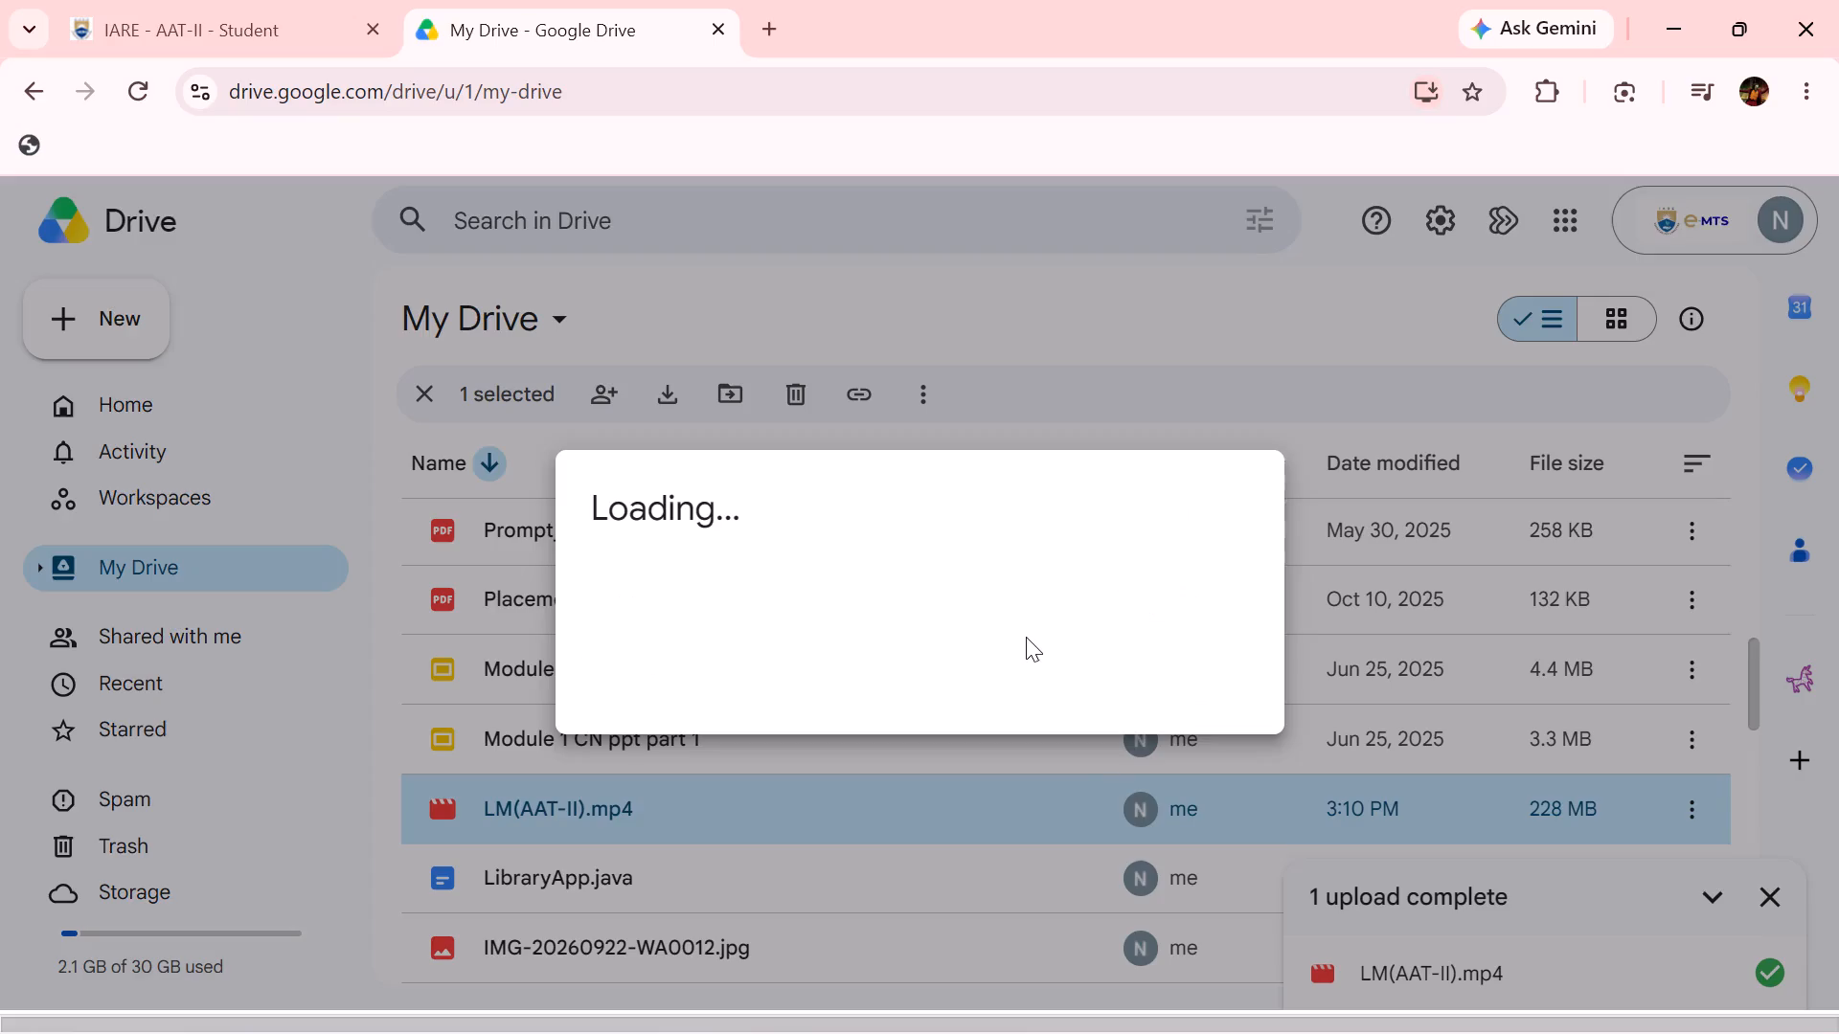
{"action": "left_click", "coordinate": [775, 718]}
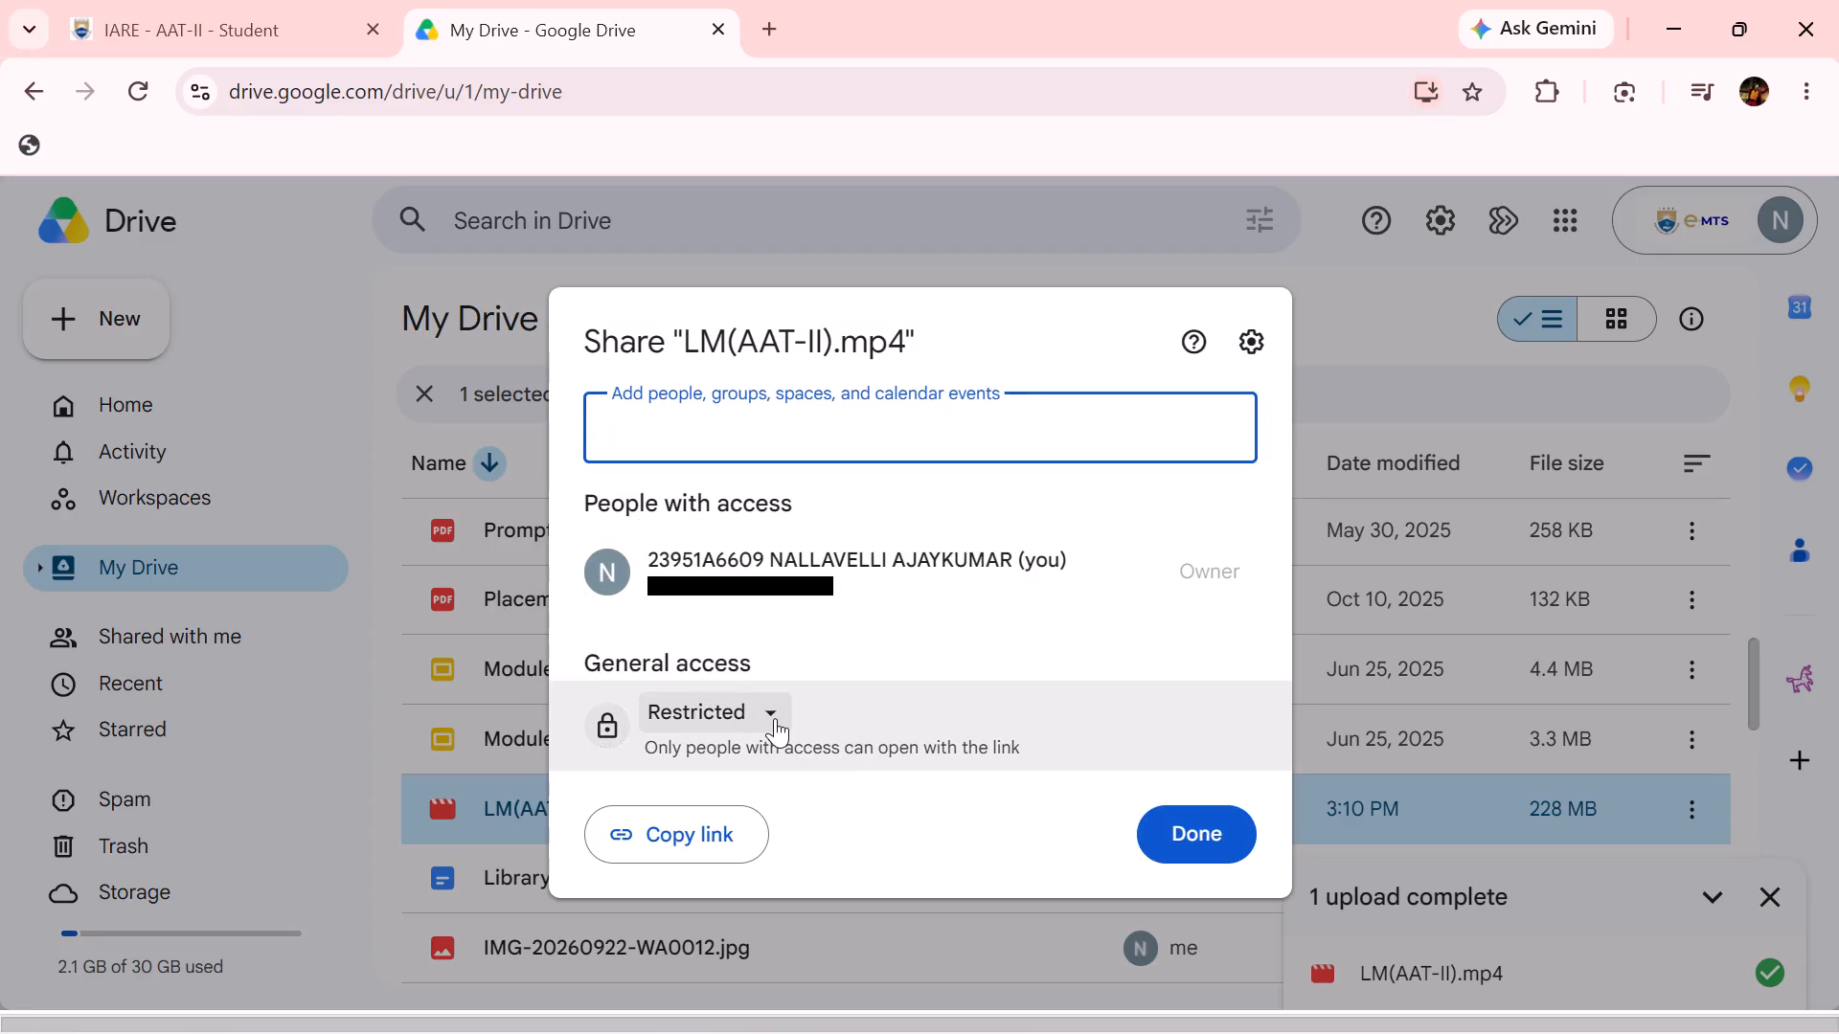
{"action": "left_click", "coordinate": [855, 650]}
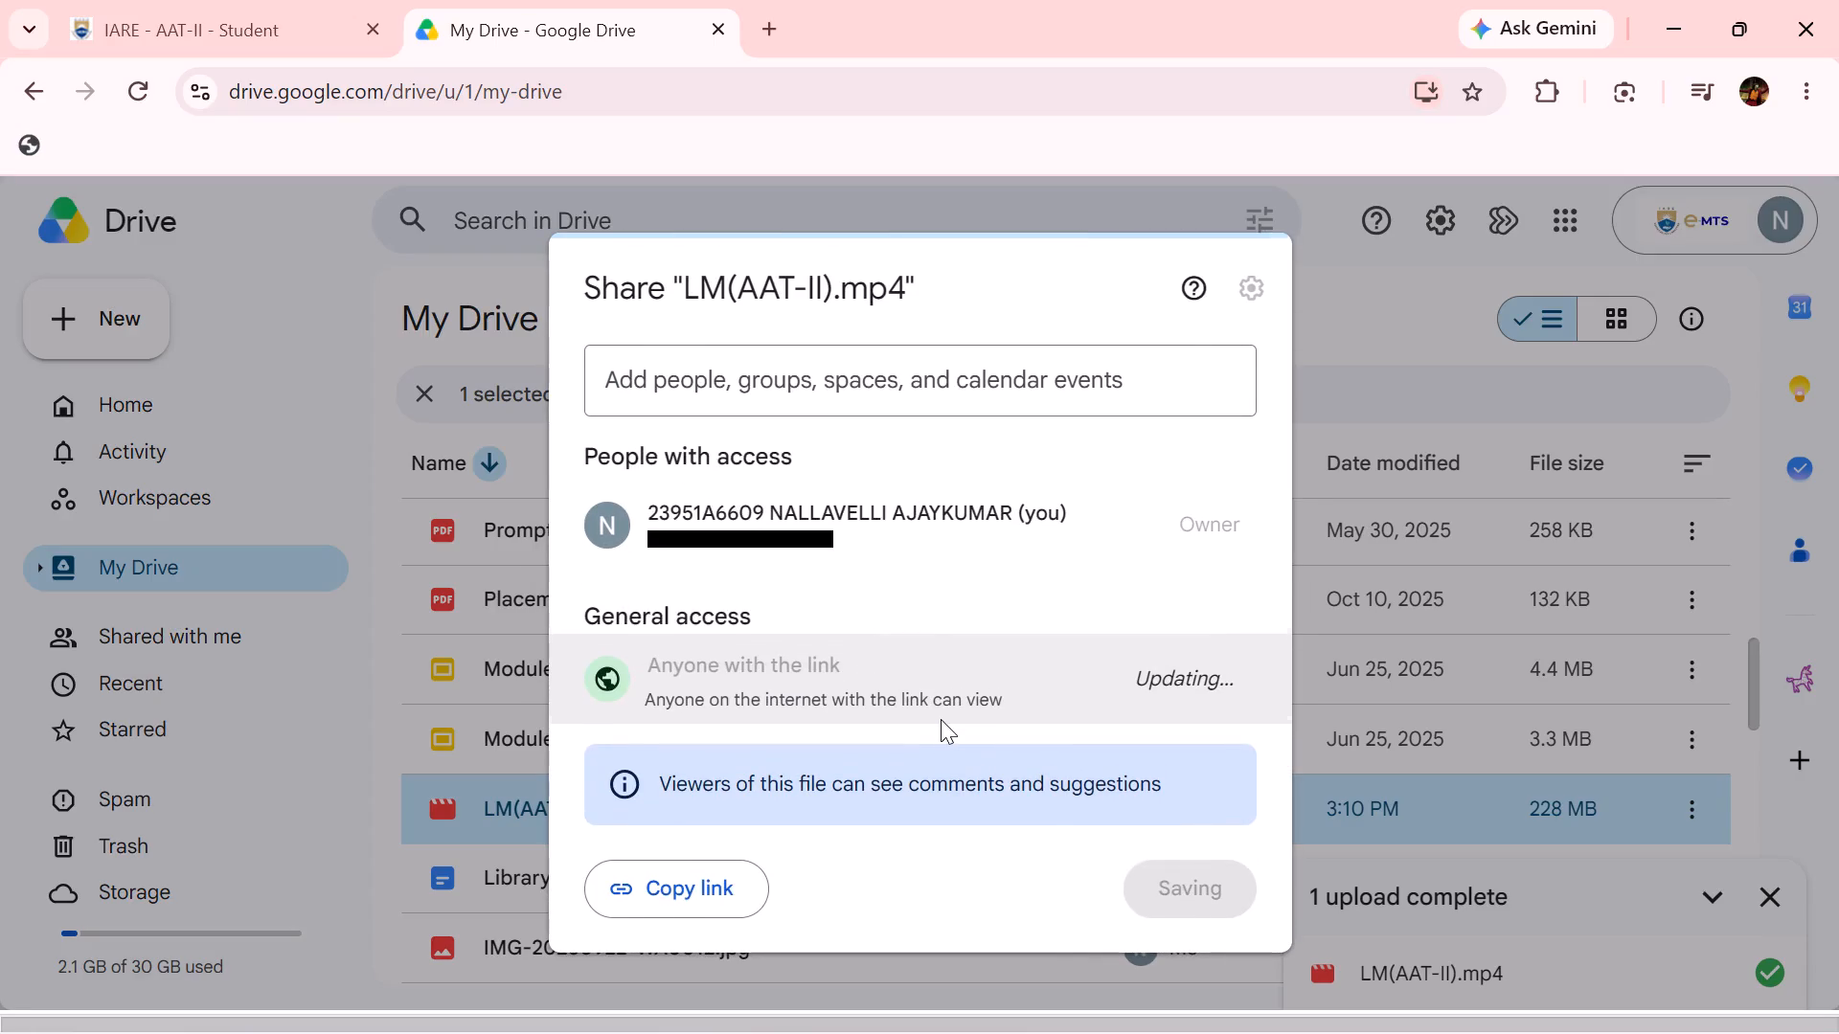
{"action": "left_click", "coordinate": [647, 880]}
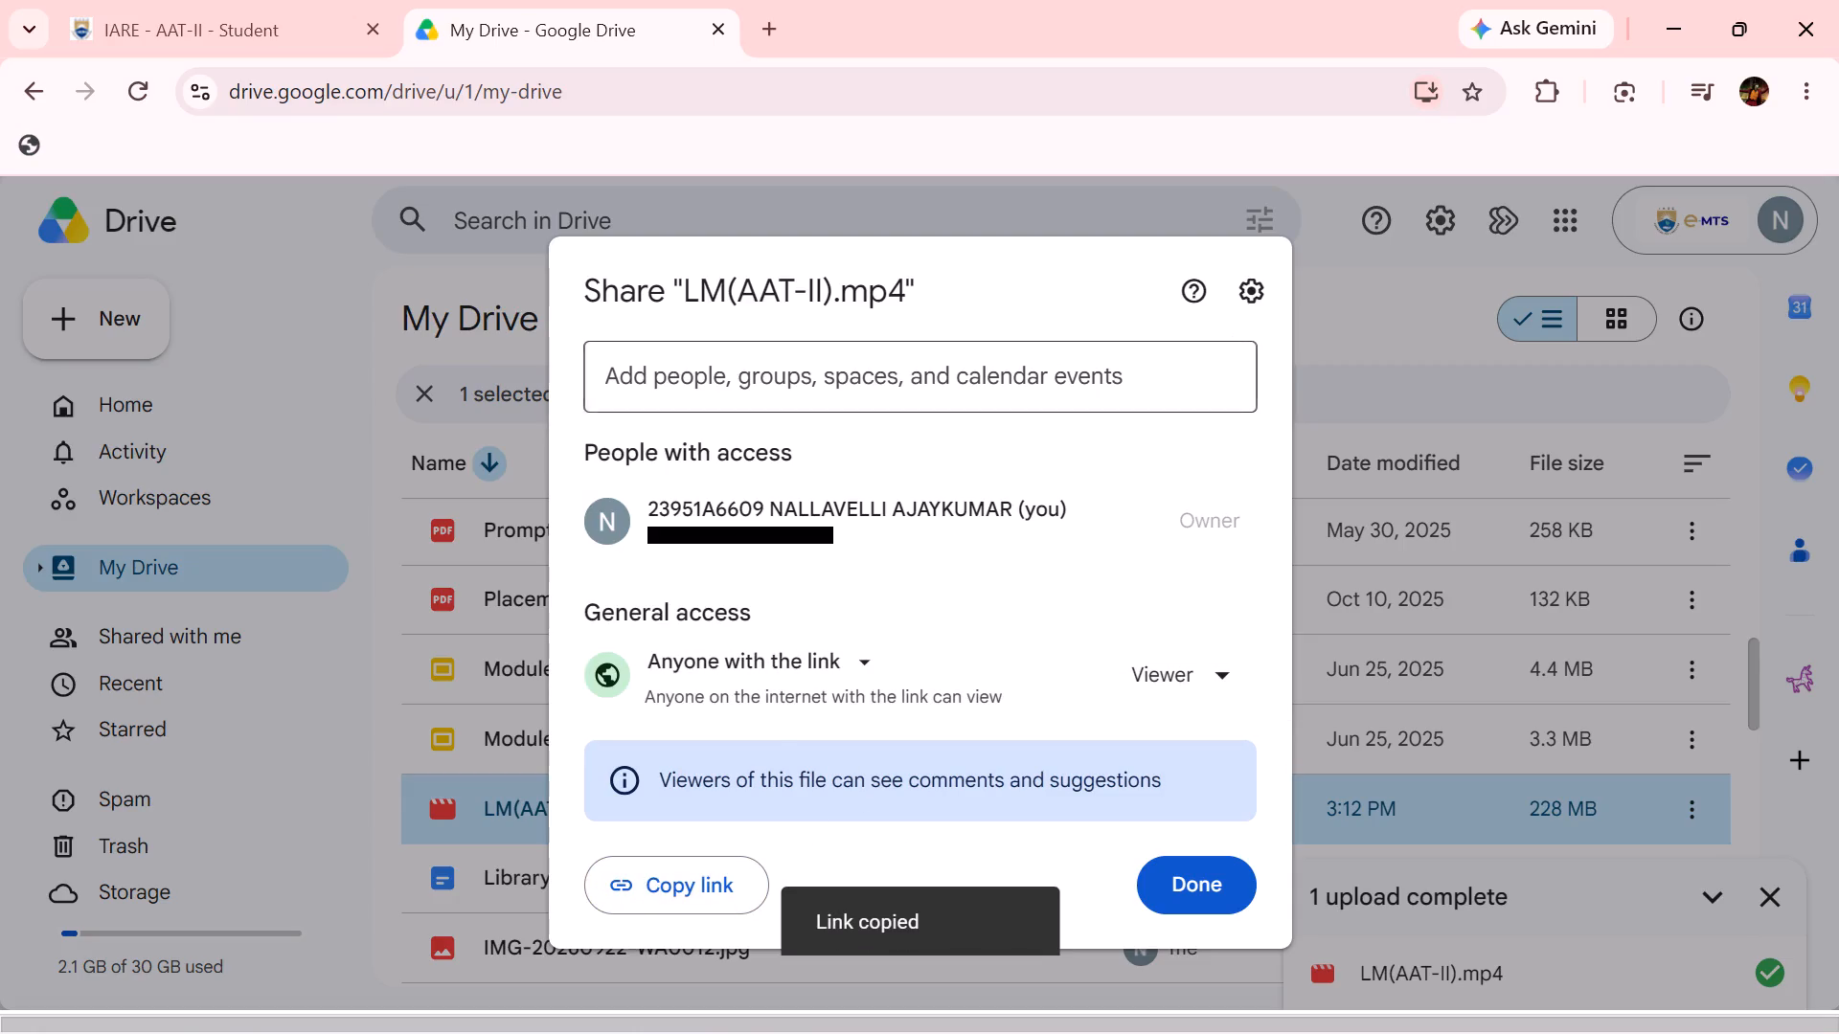
{"action": "left_click", "coordinate": [530, 225]}
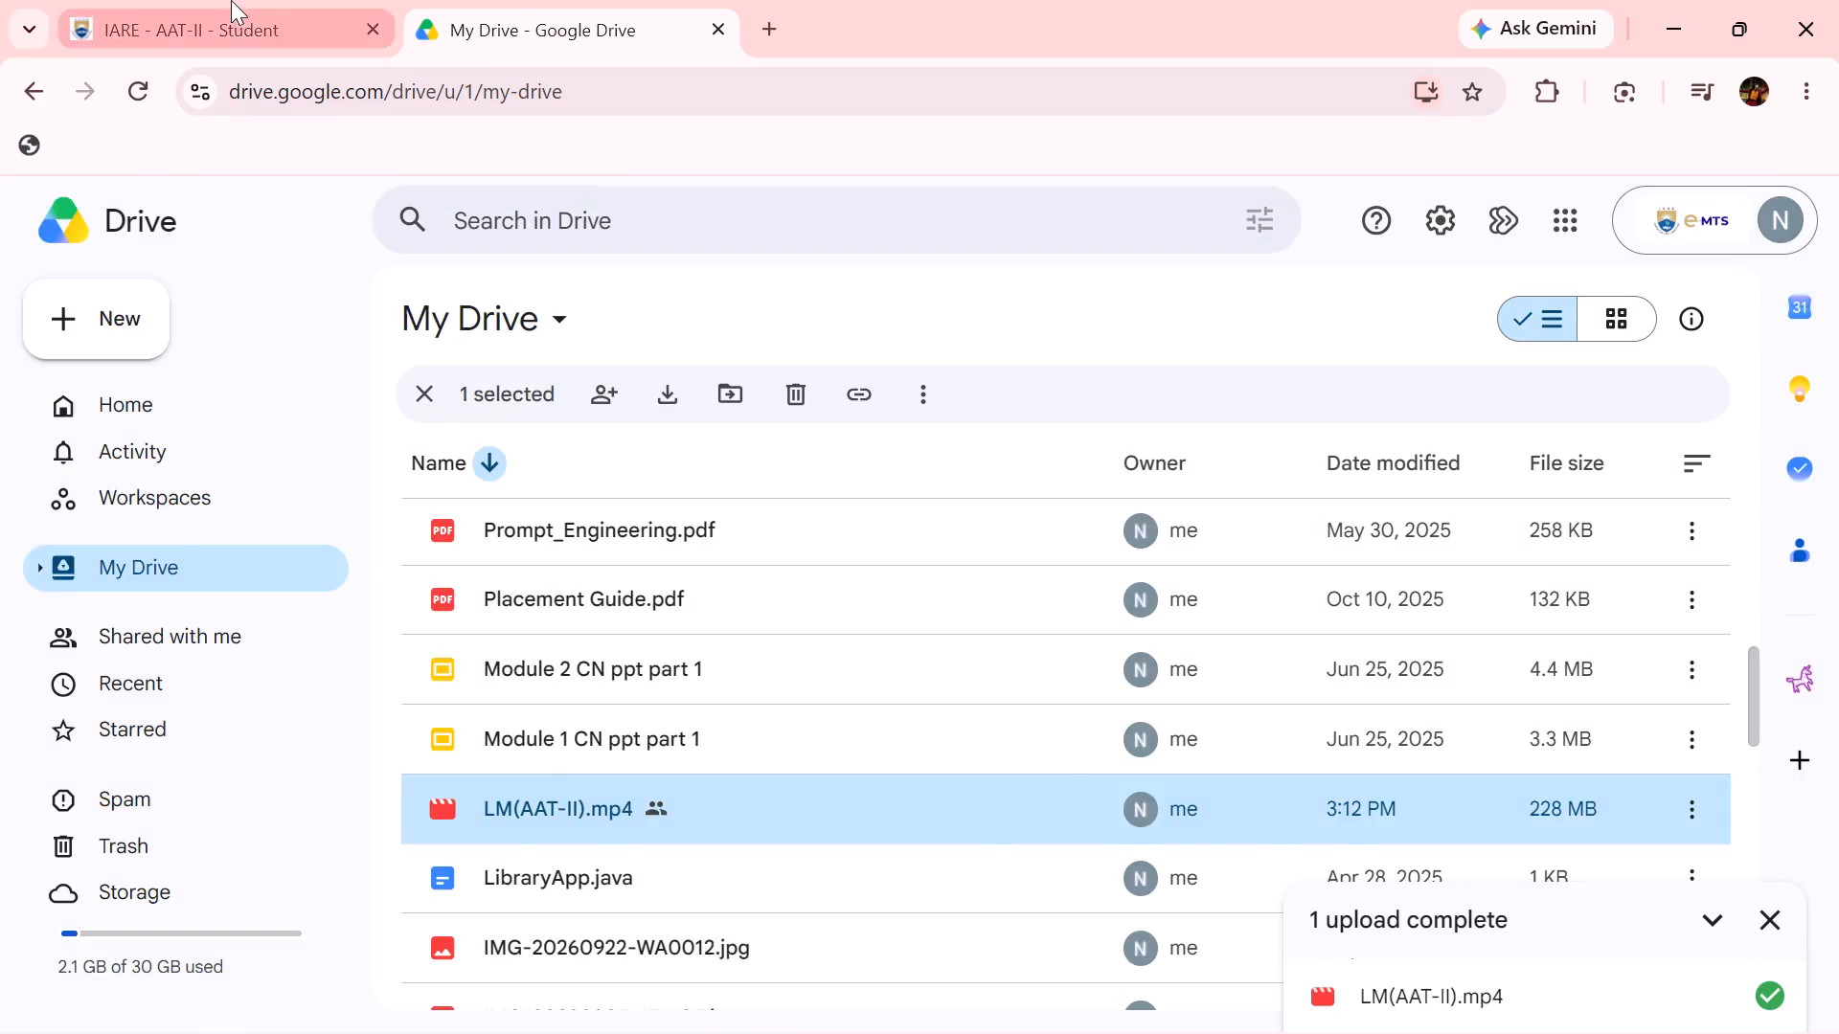
Return to the IARE portal and get the AAT-II assignment question for the Language Modeling course (ACAD40).
{"action": "left_click", "coordinate": [231, 0]}
{"action": "left_click", "coordinate": [1464, 456]}
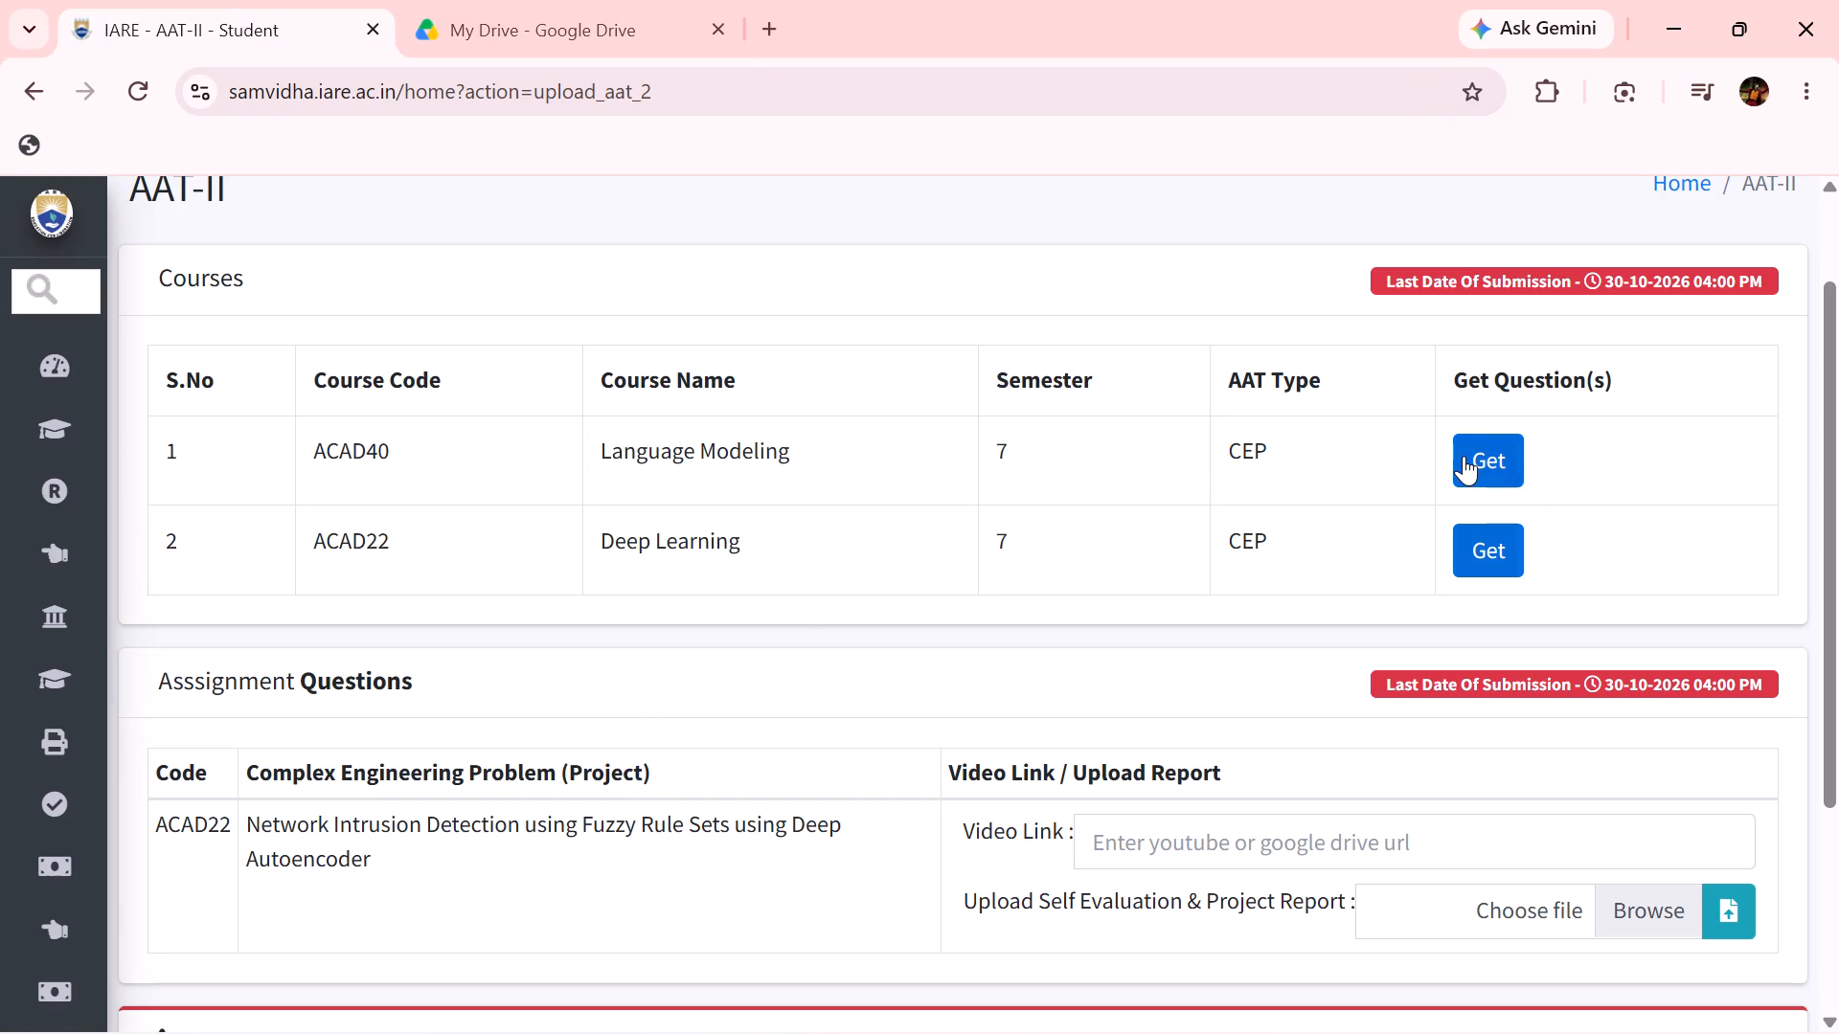
{"action": "left_click", "coordinate": [889, 797]}
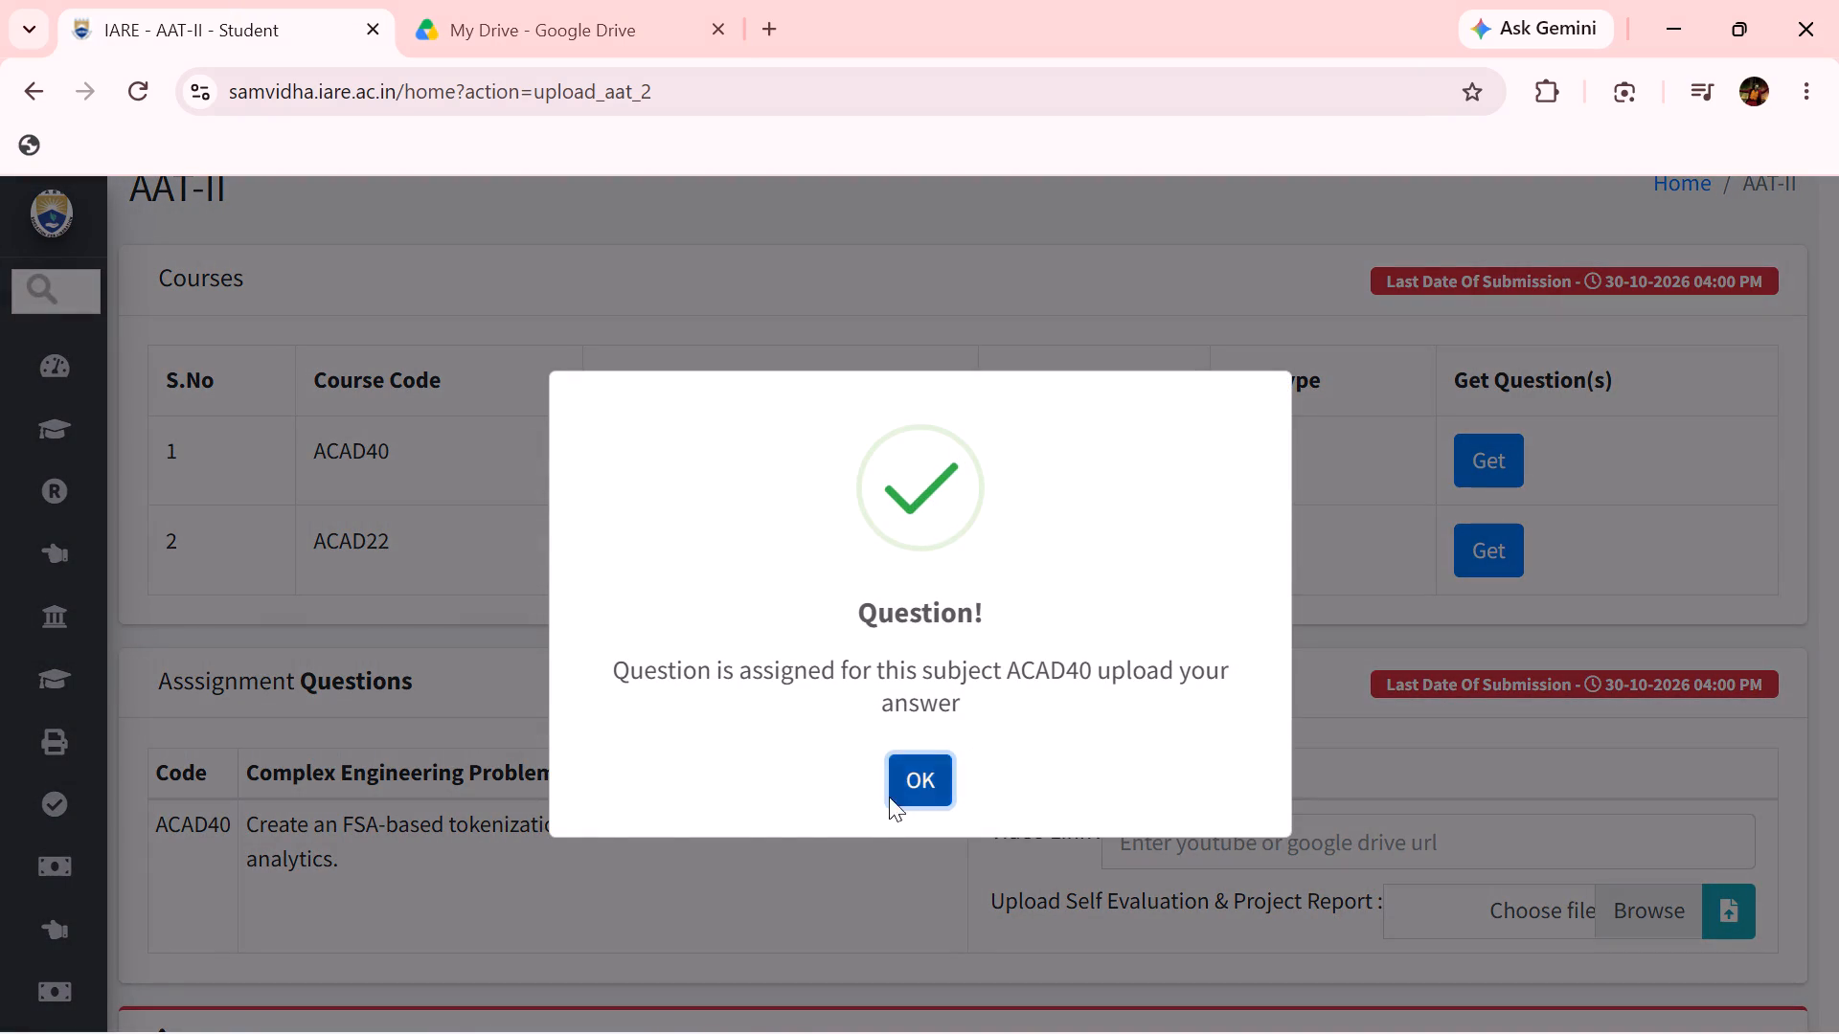
Paste the copied Google Drive link as the Video Link for the ACAD40 assignment.
{"action": "left_click", "coordinate": [1158, 840]}
{"action": "key", "text": "ctrl+v"}
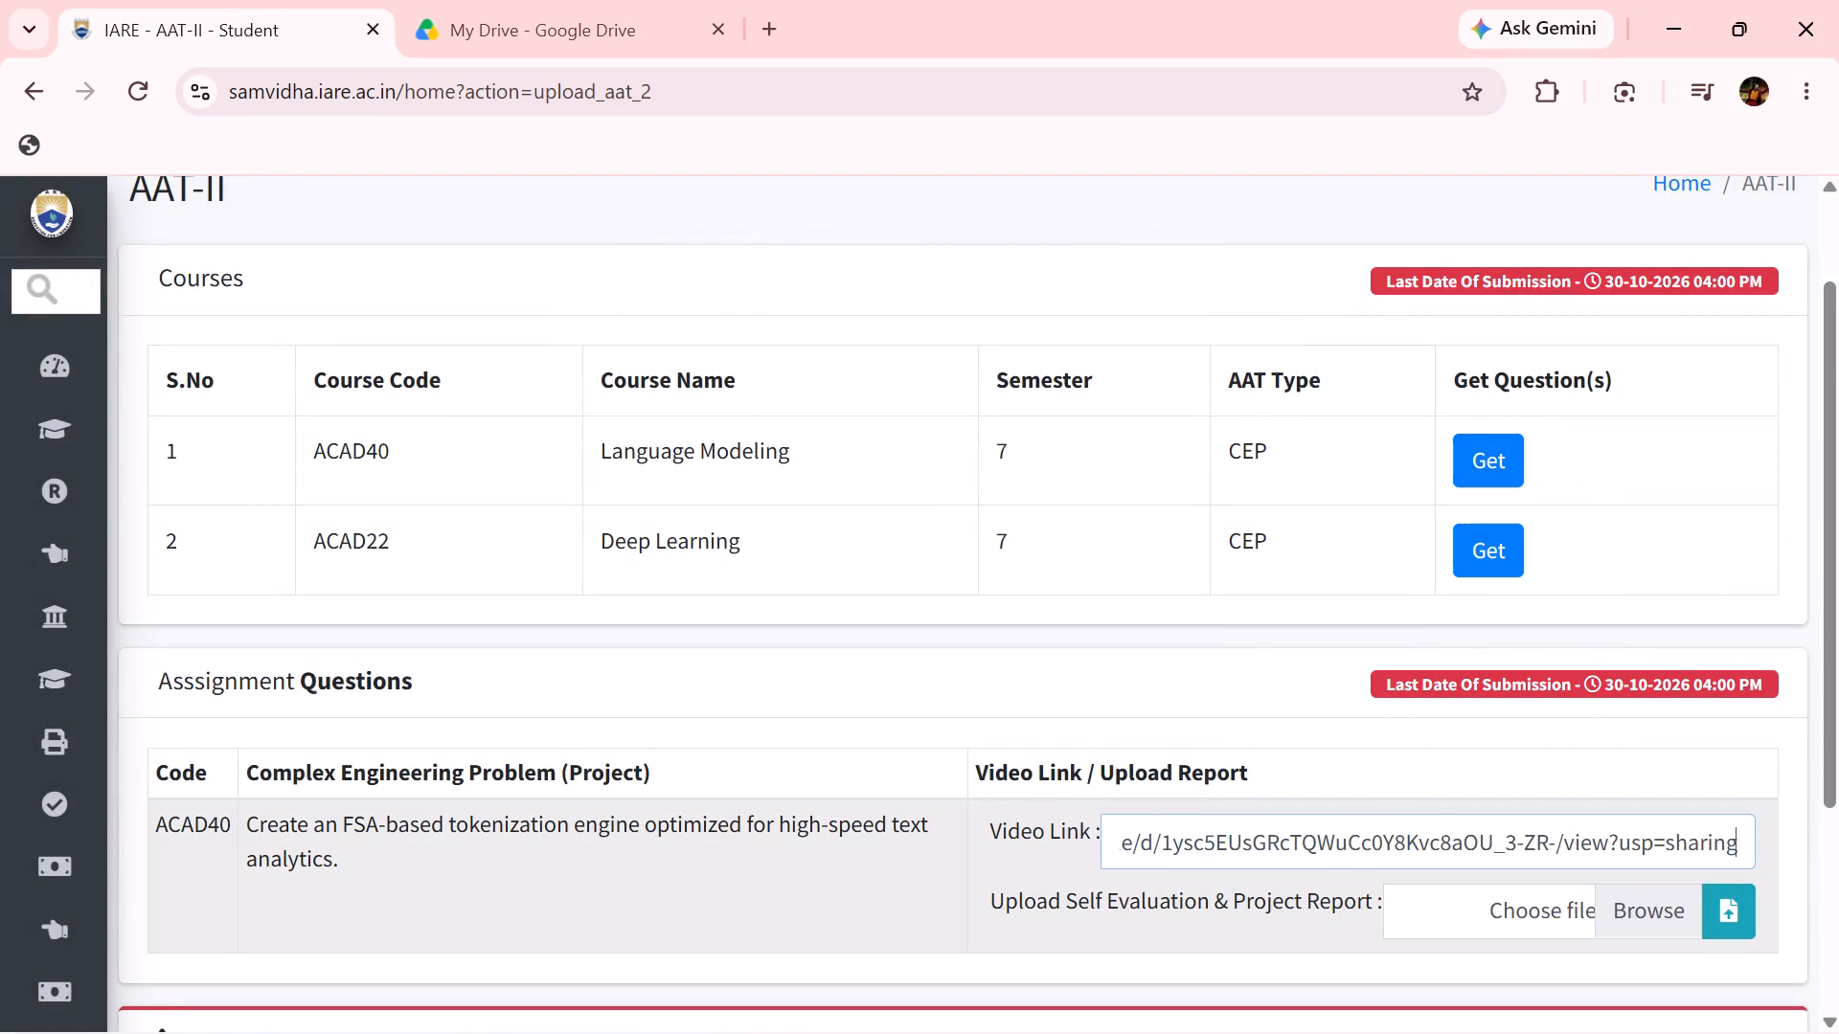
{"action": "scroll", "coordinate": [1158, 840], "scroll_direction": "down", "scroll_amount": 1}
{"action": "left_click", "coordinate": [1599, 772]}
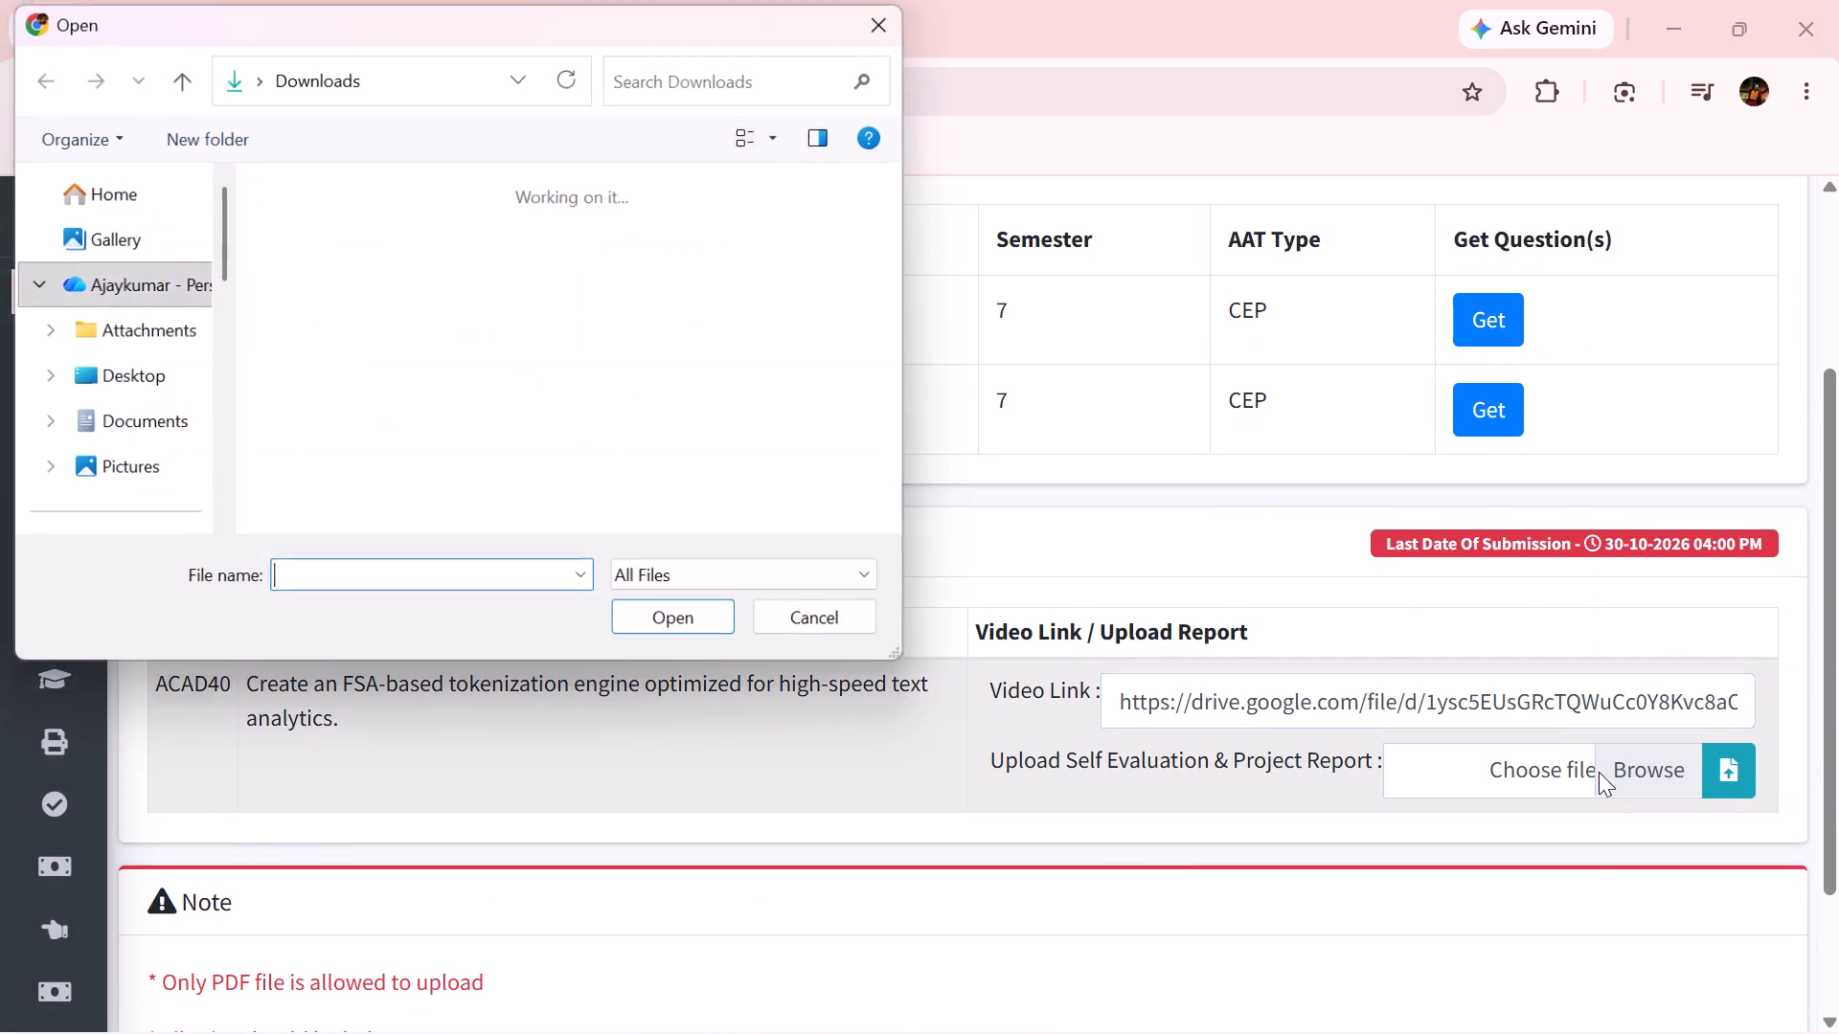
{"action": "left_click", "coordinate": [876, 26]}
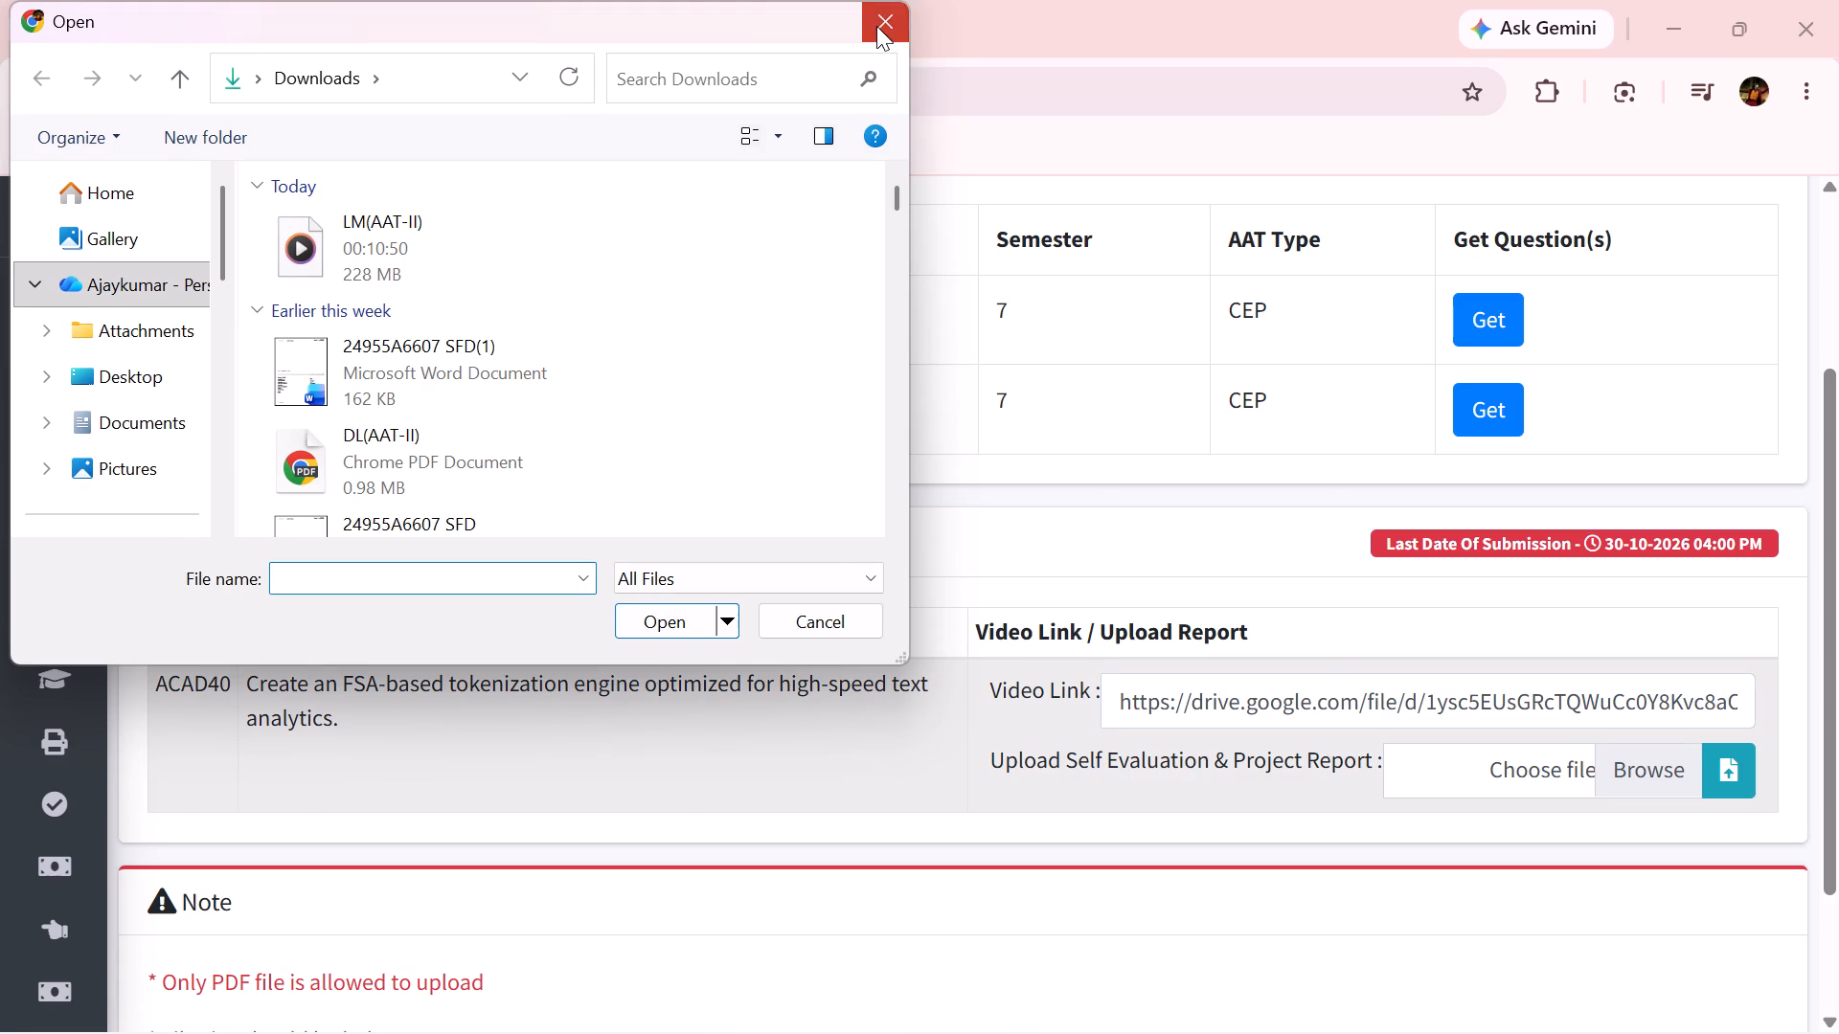
Open LM(AAT-II).pdf from the Downloads folder in a new browser tab.
{"action": "left_click", "coordinate": [578, 28]}
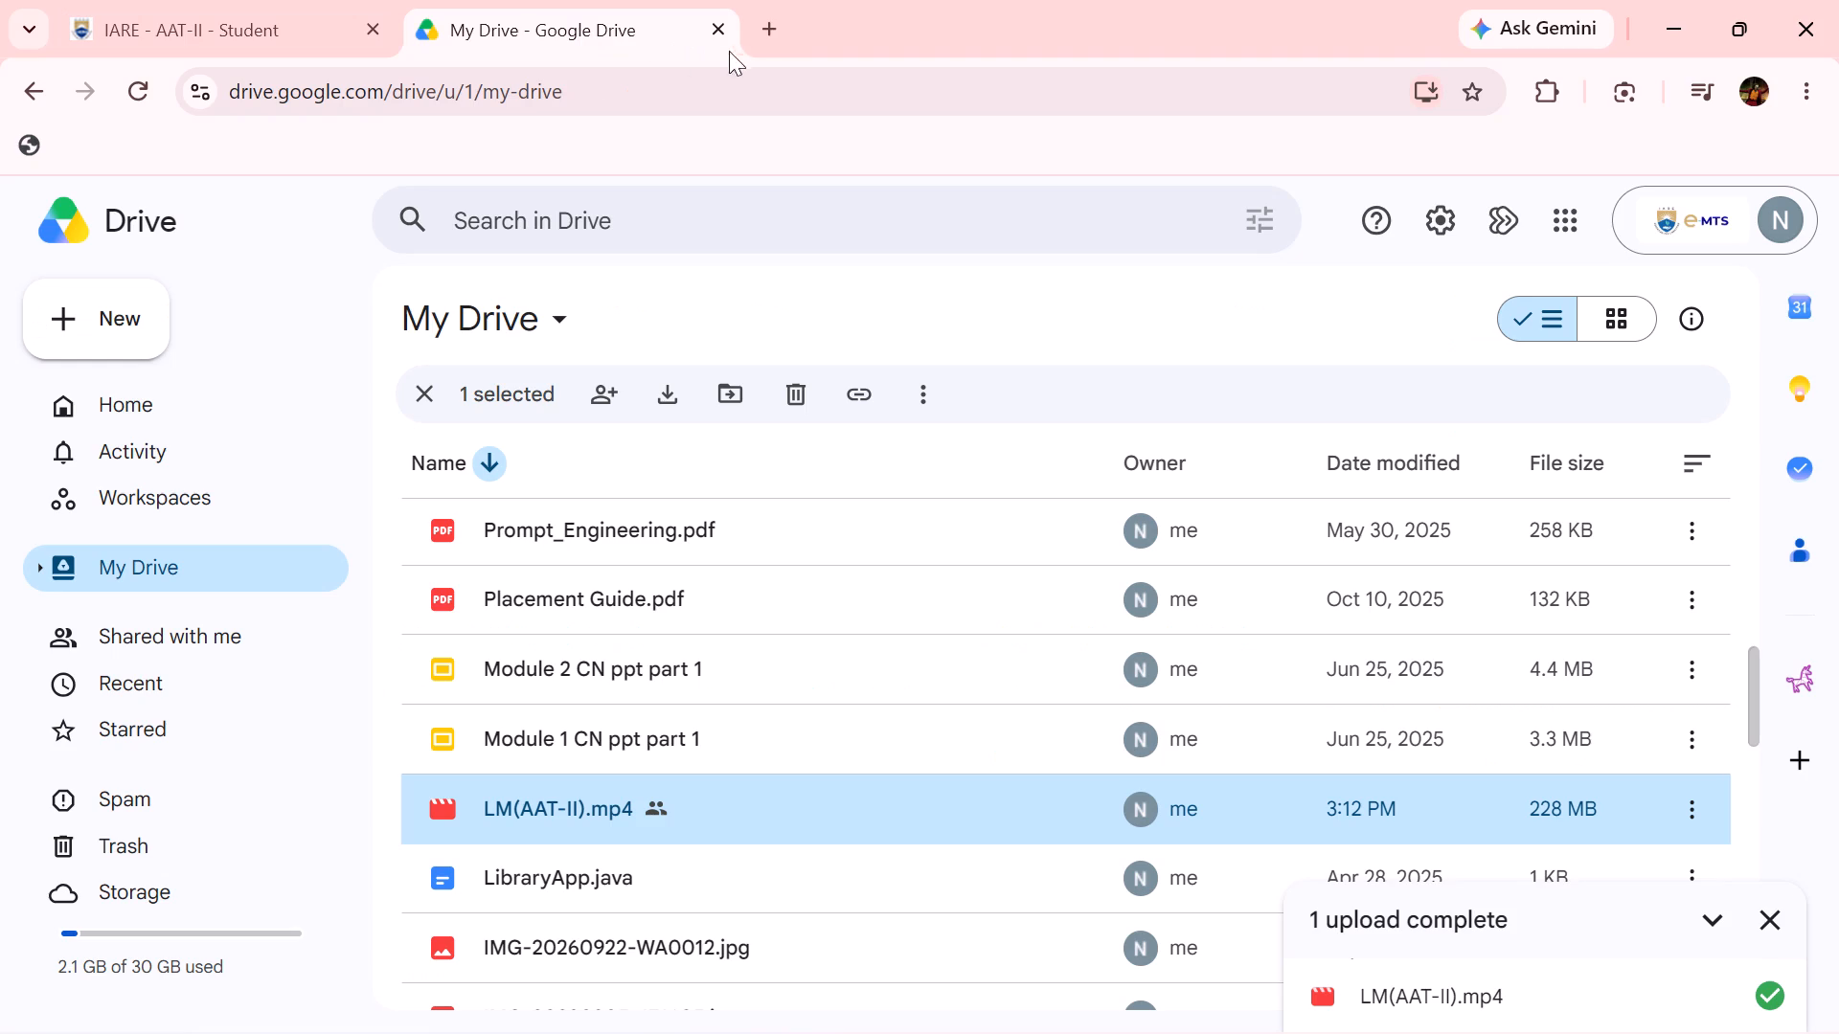
{"action": "left_click", "coordinate": [759, 42]}
{"action": "key", "text": "ctrl+o"}
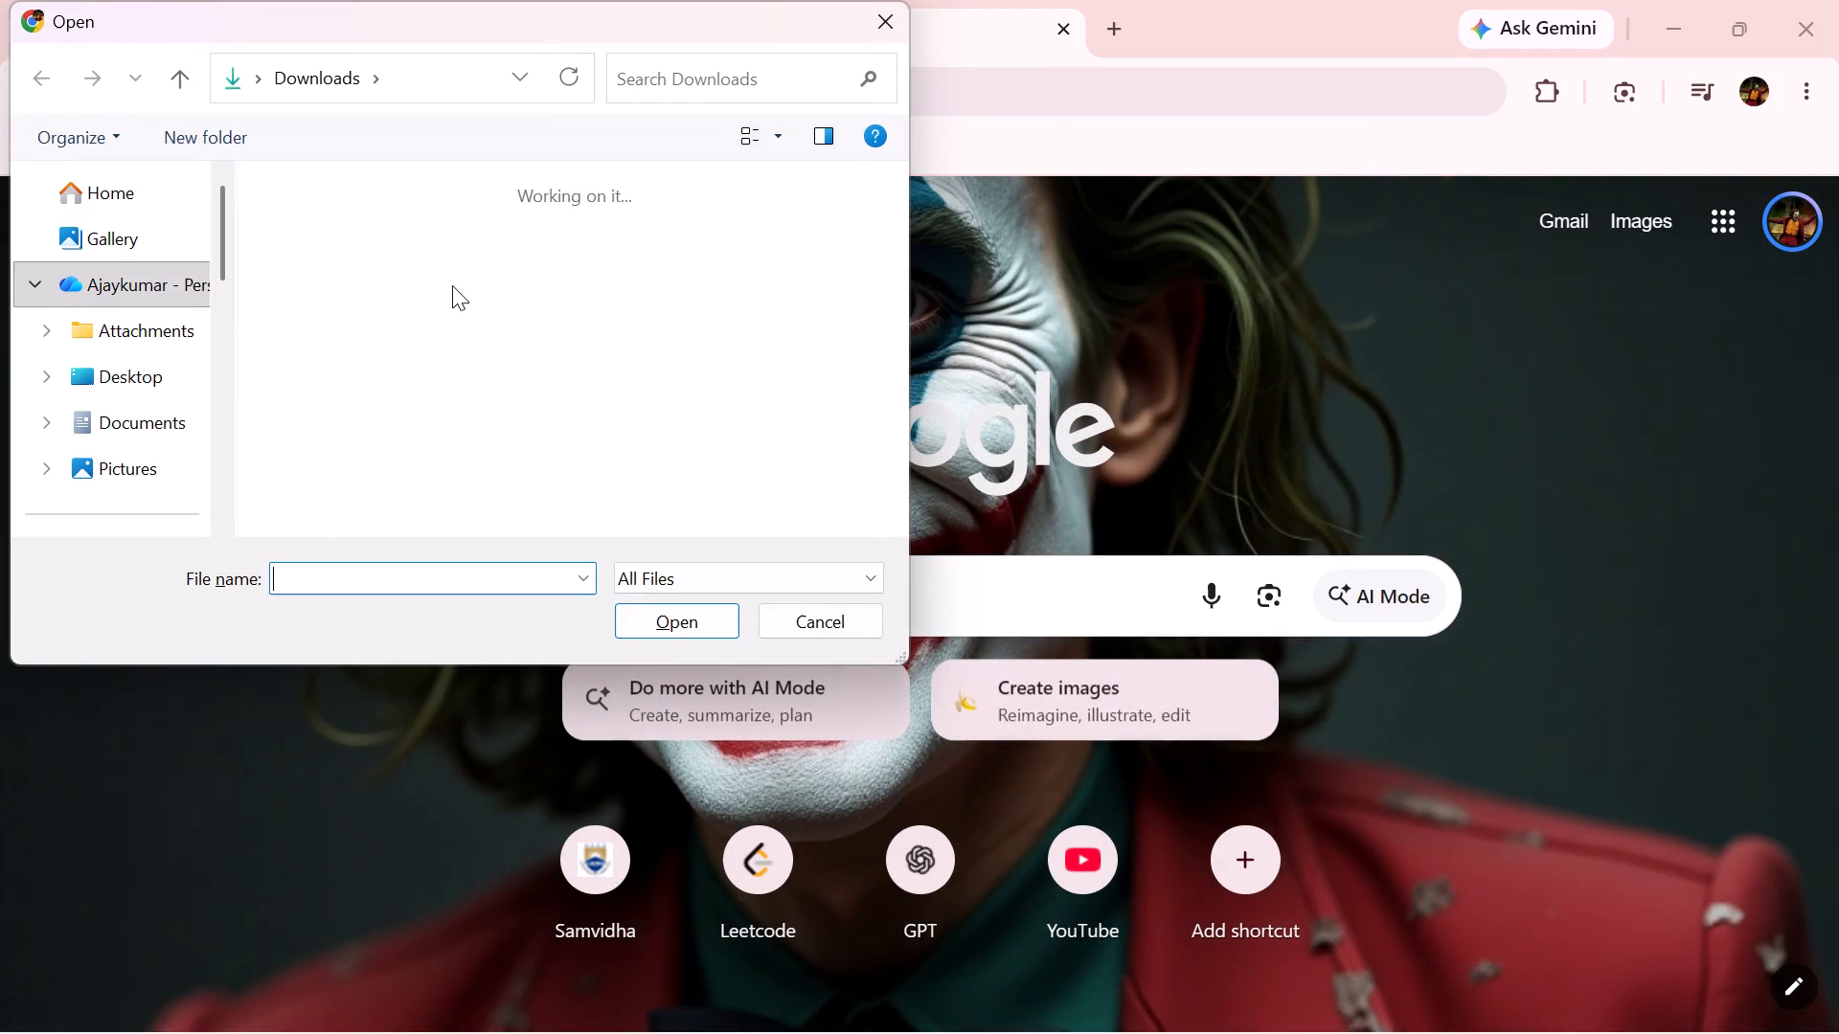
{"action": "scroll", "coordinate": [397, 341], "scroll_direction": "down", "scroll_amount": 2}
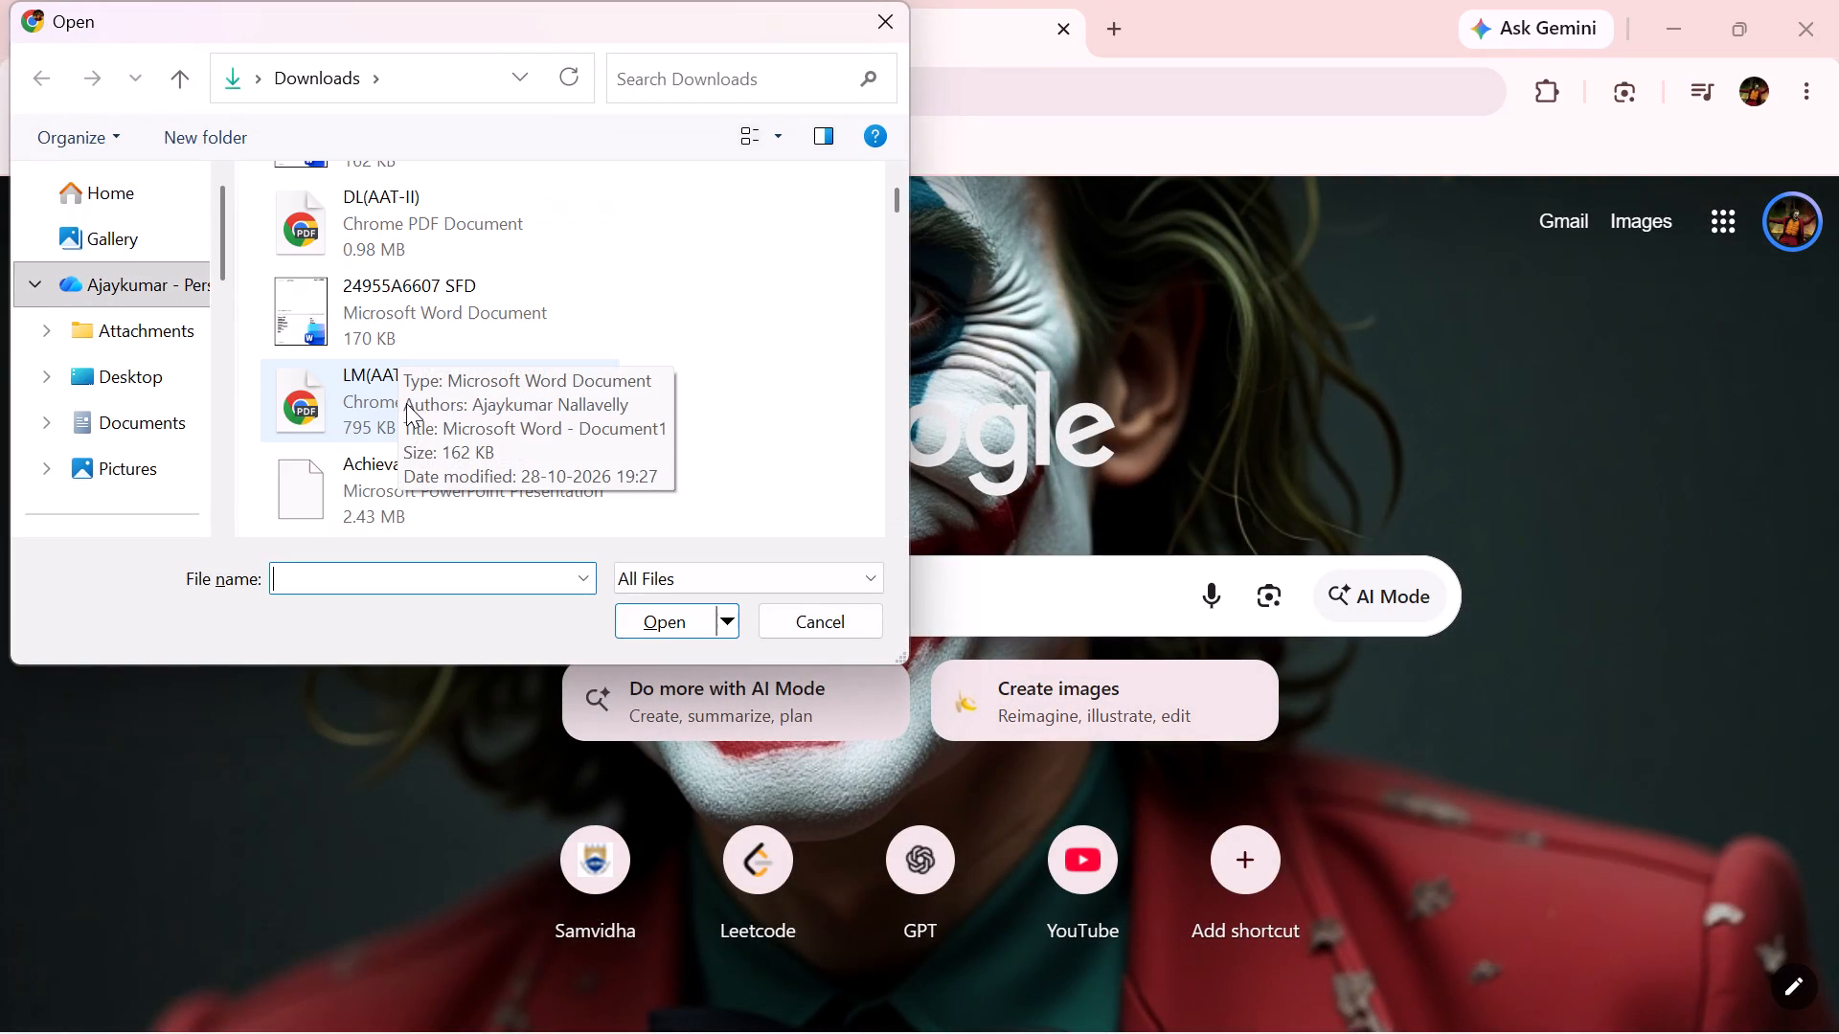
{"action": "double_click", "coordinate": [344, 416]}
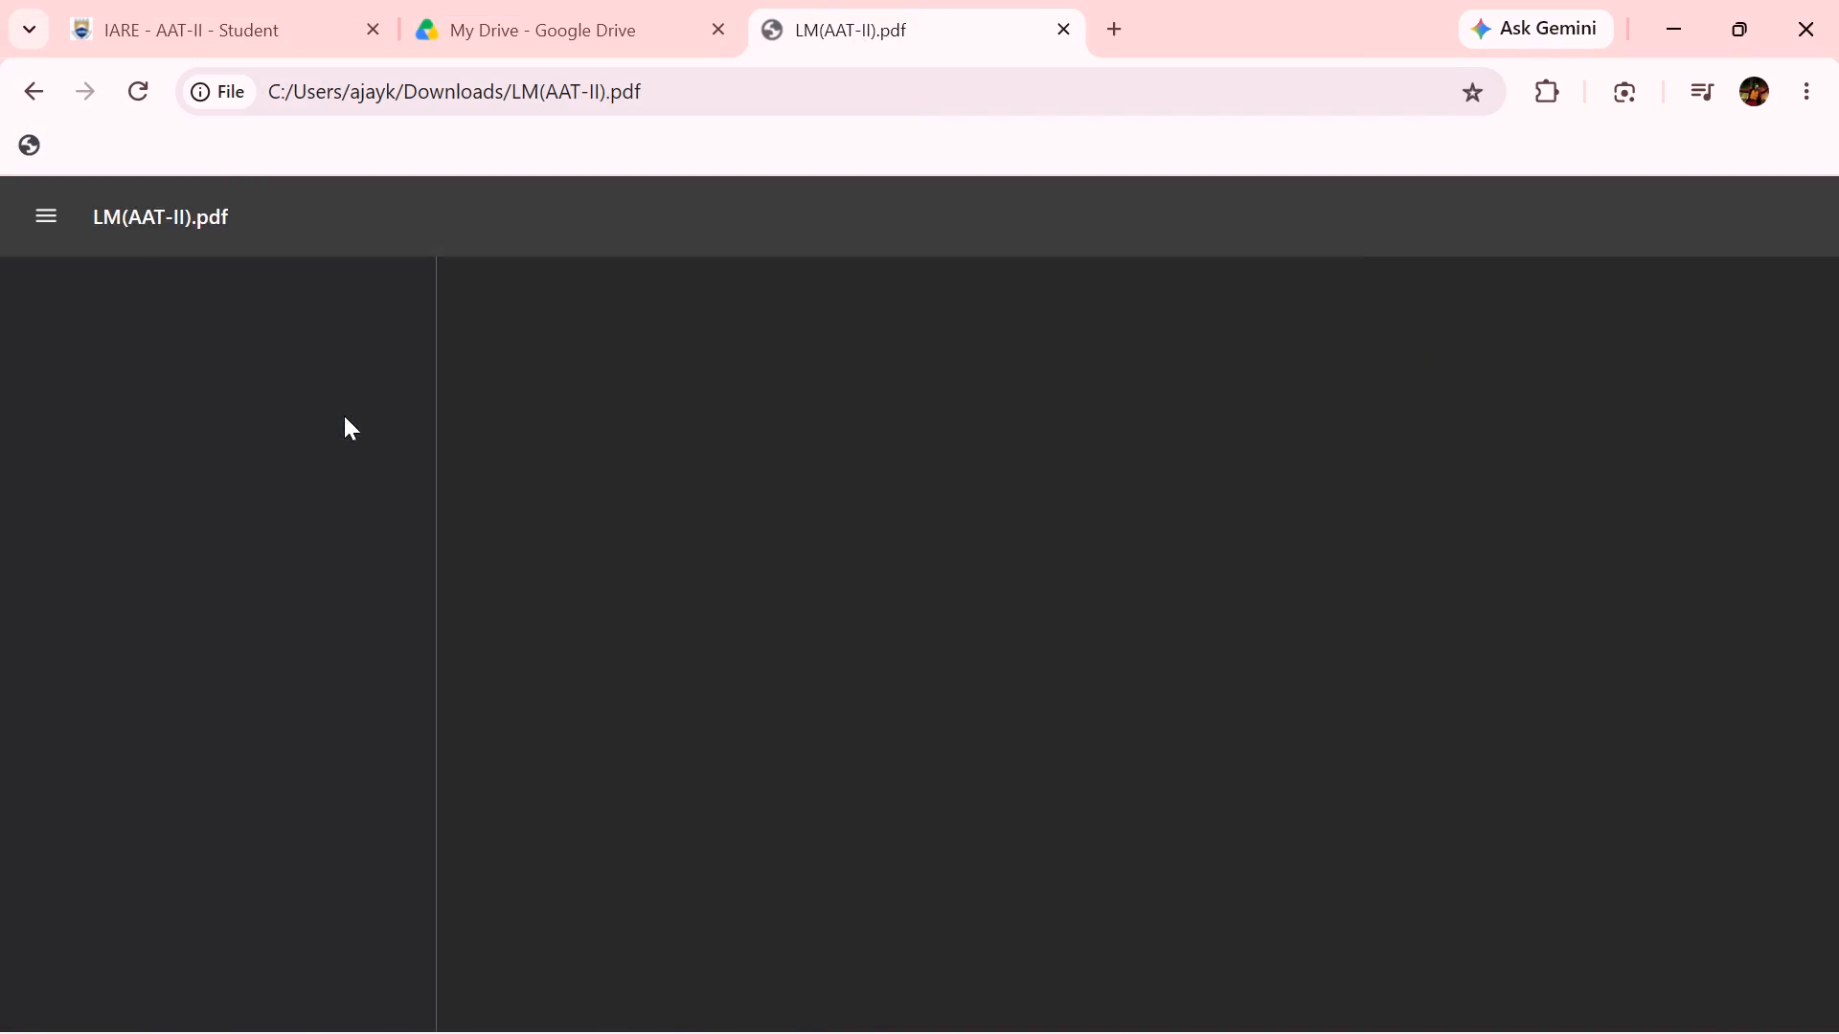
Check the report's cover page, self-assessment form and project title page, and close the PDF.
{"action": "scroll", "coordinate": [944, 834], "scroll_direction": "down", "scroll_amount": 5}
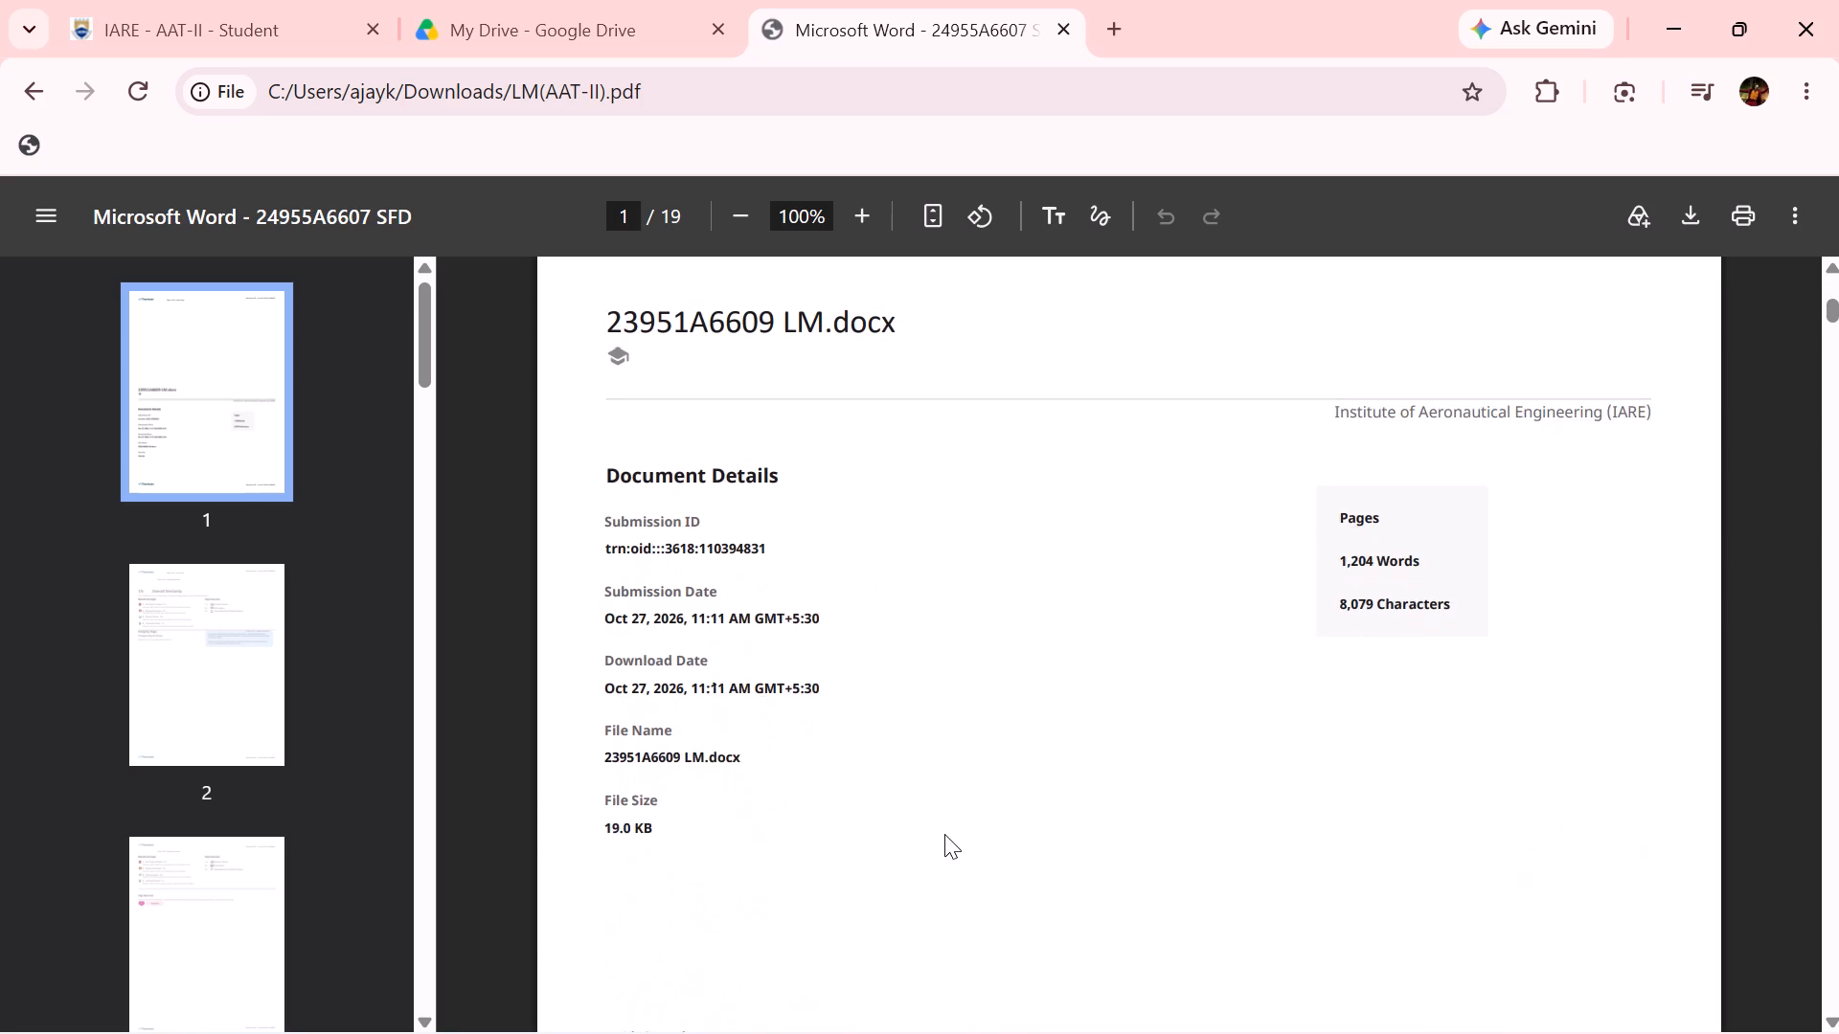
{"action": "scroll", "coordinate": [944, 834], "scroll_direction": "down", "scroll_amount": 13}
{"action": "scroll", "coordinate": [944, 834], "scroll_direction": "up", "scroll_amount": 7}
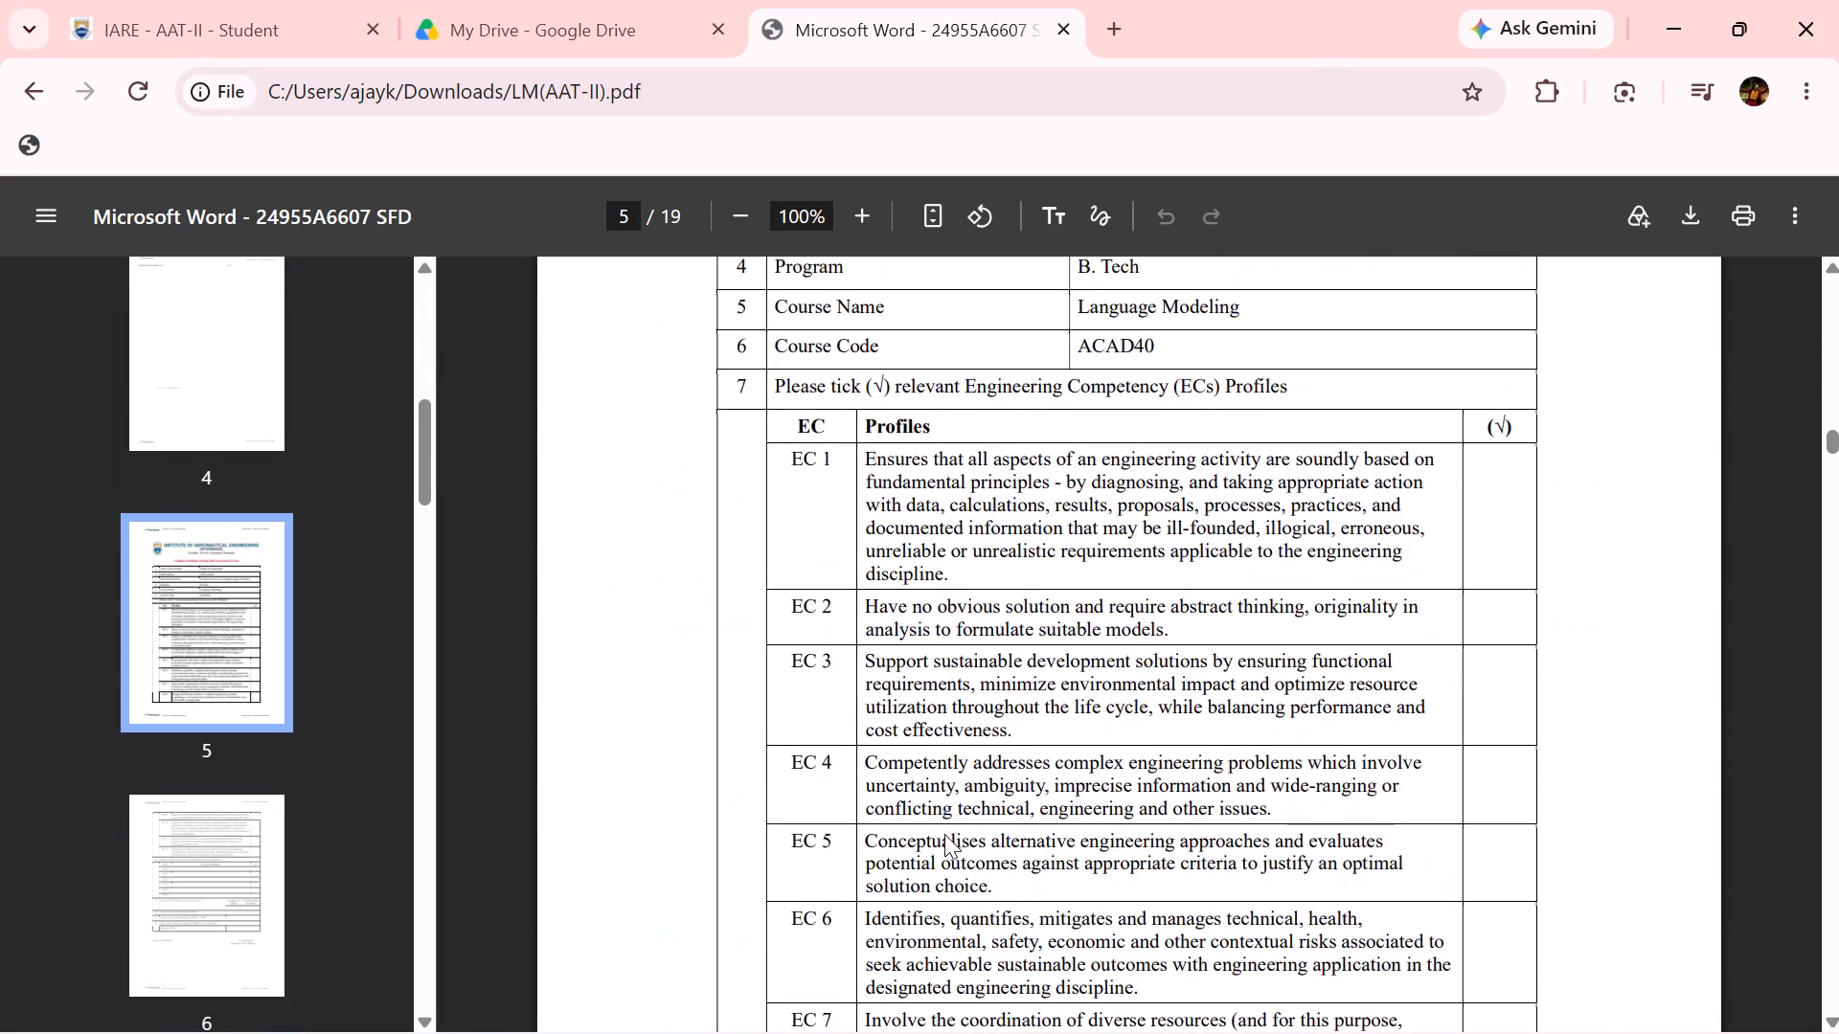
{"action": "scroll", "coordinate": [944, 834], "scroll_direction": "up", "scroll_amount": 2}
{"action": "scroll", "coordinate": [944, 834], "scroll_direction": "down", "scroll_amount": 6}
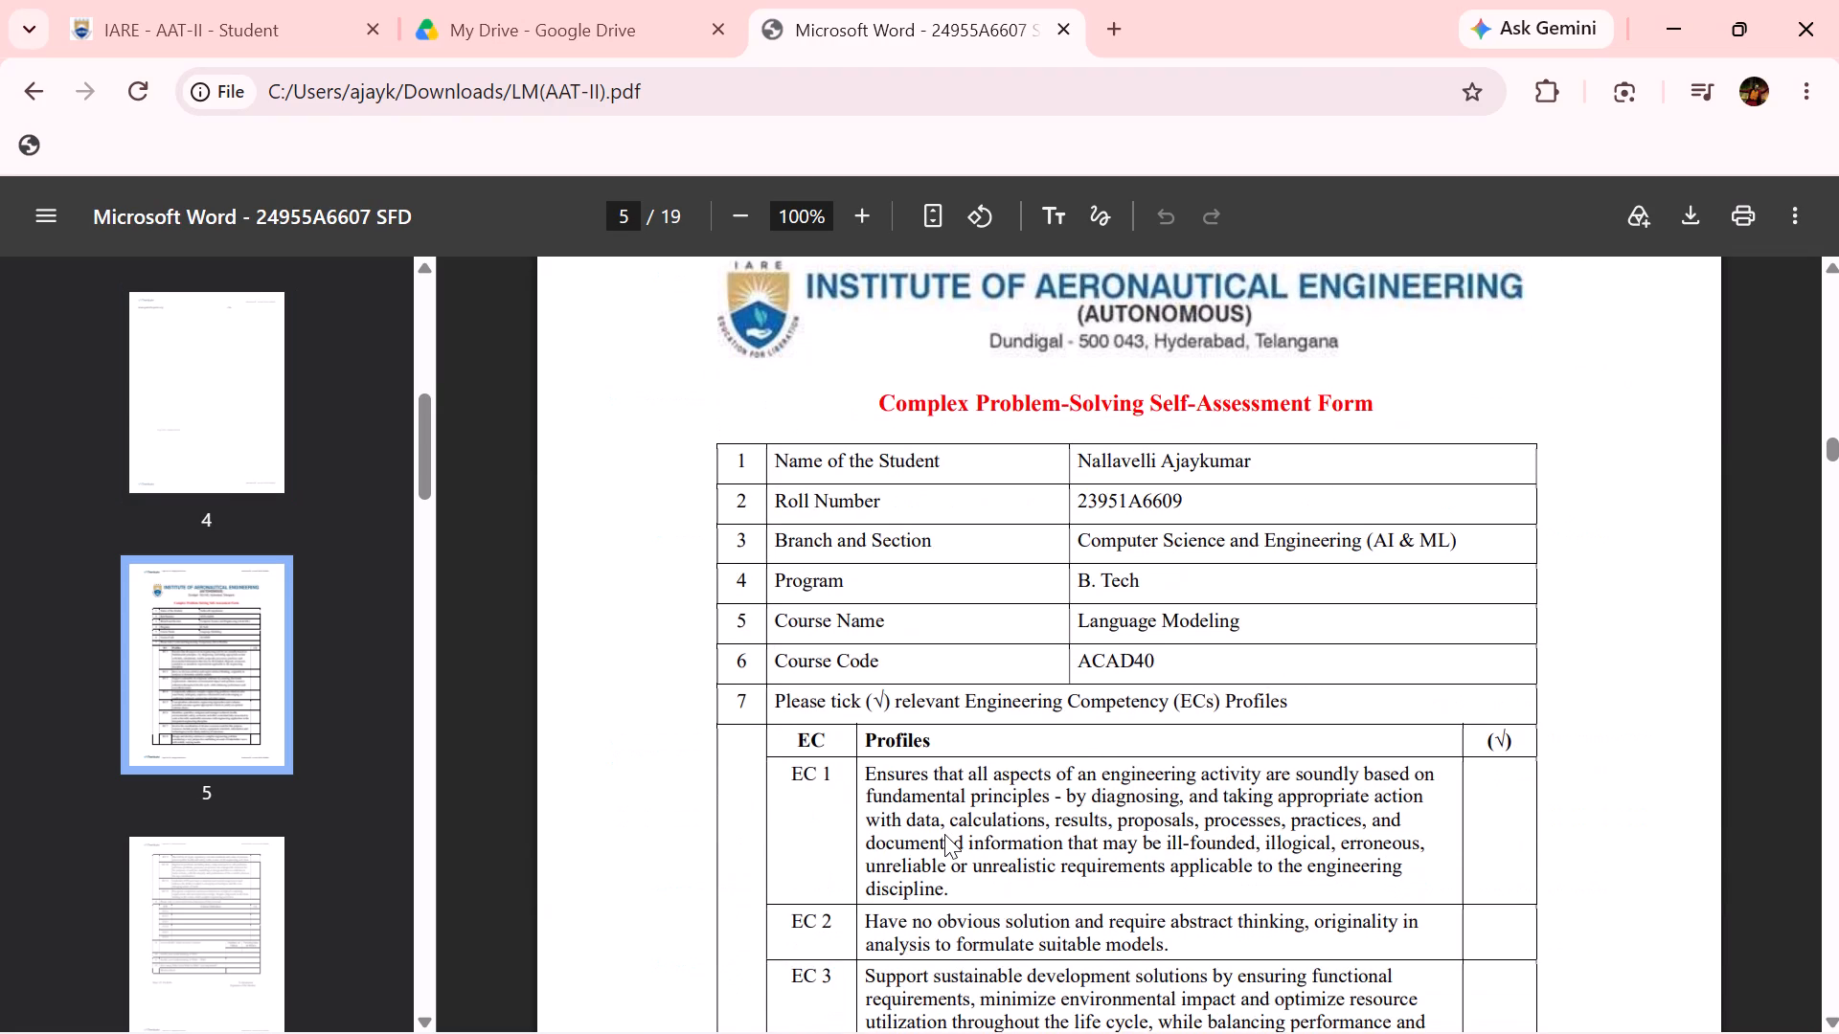
{"action": "scroll", "coordinate": [944, 834], "scroll_direction": "down", "scroll_amount": 1}
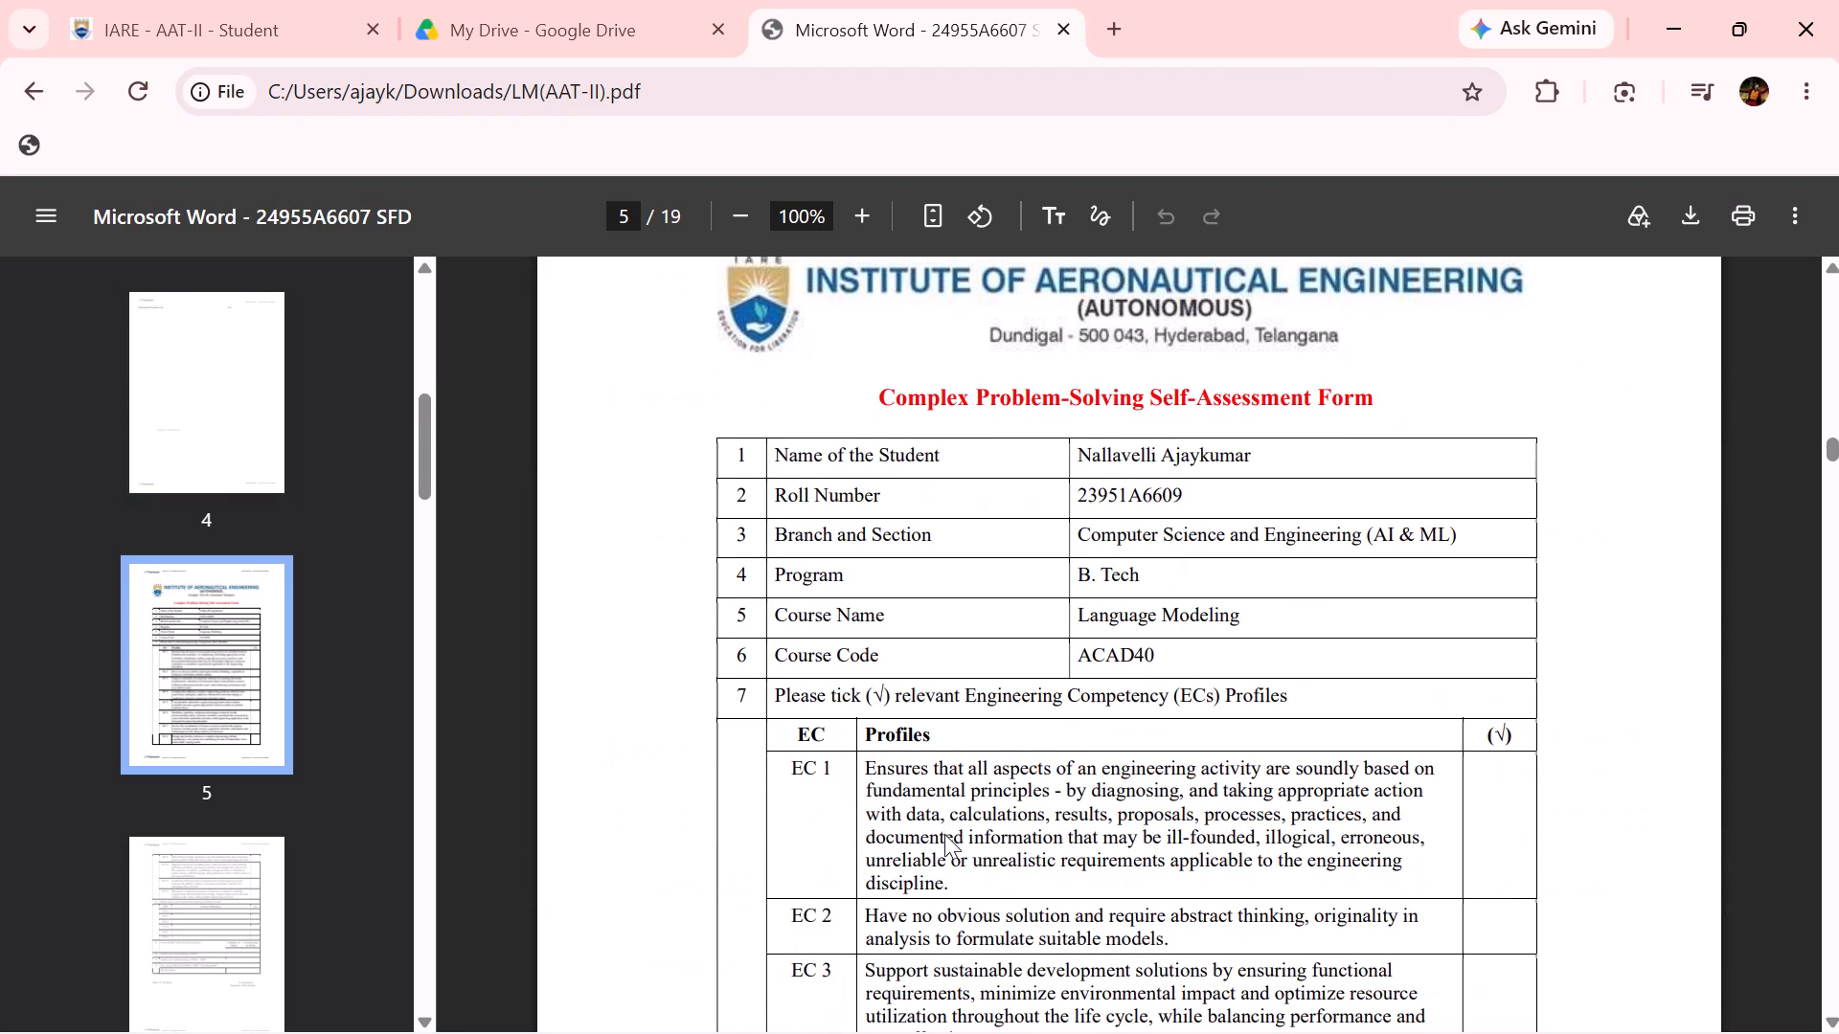
{"action": "scroll", "coordinate": [944, 834], "scroll_direction": "down", "scroll_amount": 5}
{"action": "scroll", "coordinate": [944, 834], "scroll_direction": "up", "scroll_amount": 3}
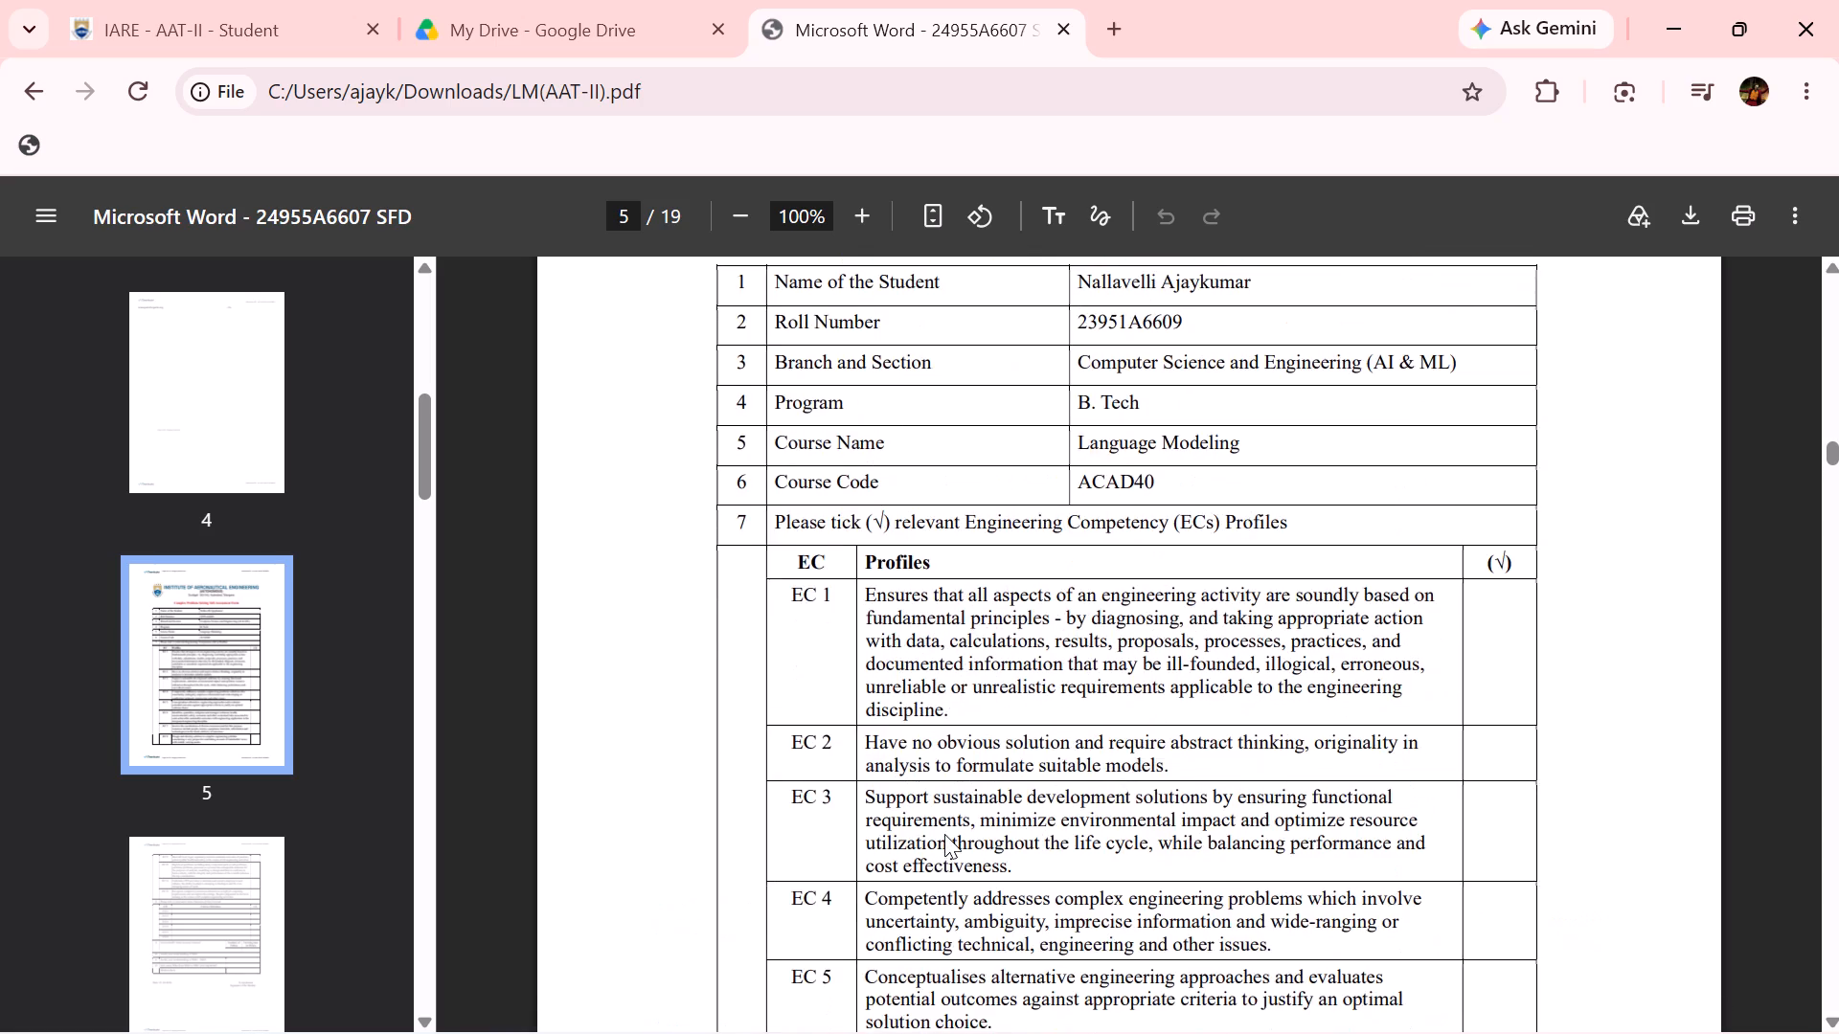
{"action": "scroll", "coordinate": [944, 834], "scroll_direction": "up", "scroll_amount": 1}
{"action": "scroll", "coordinate": [944, 834], "scroll_direction": "down", "scroll_amount": 11}
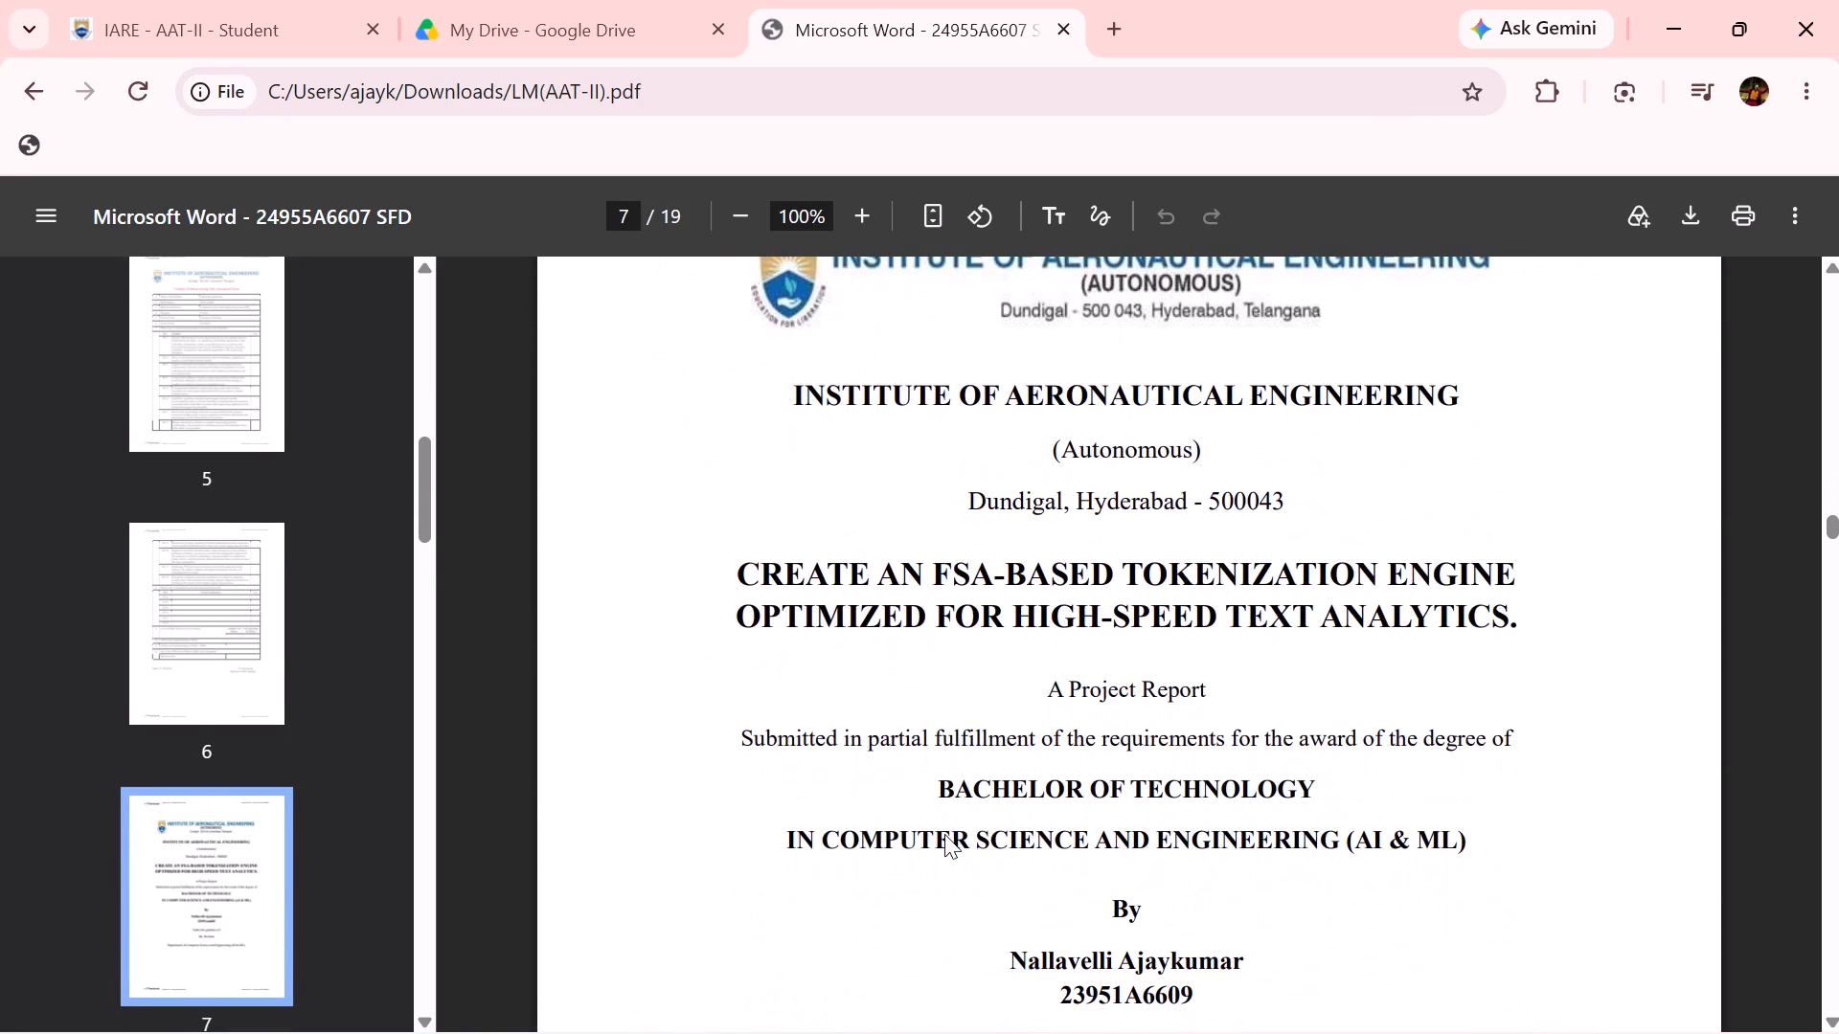
{"action": "left_click", "coordinate": [1073, 26]}
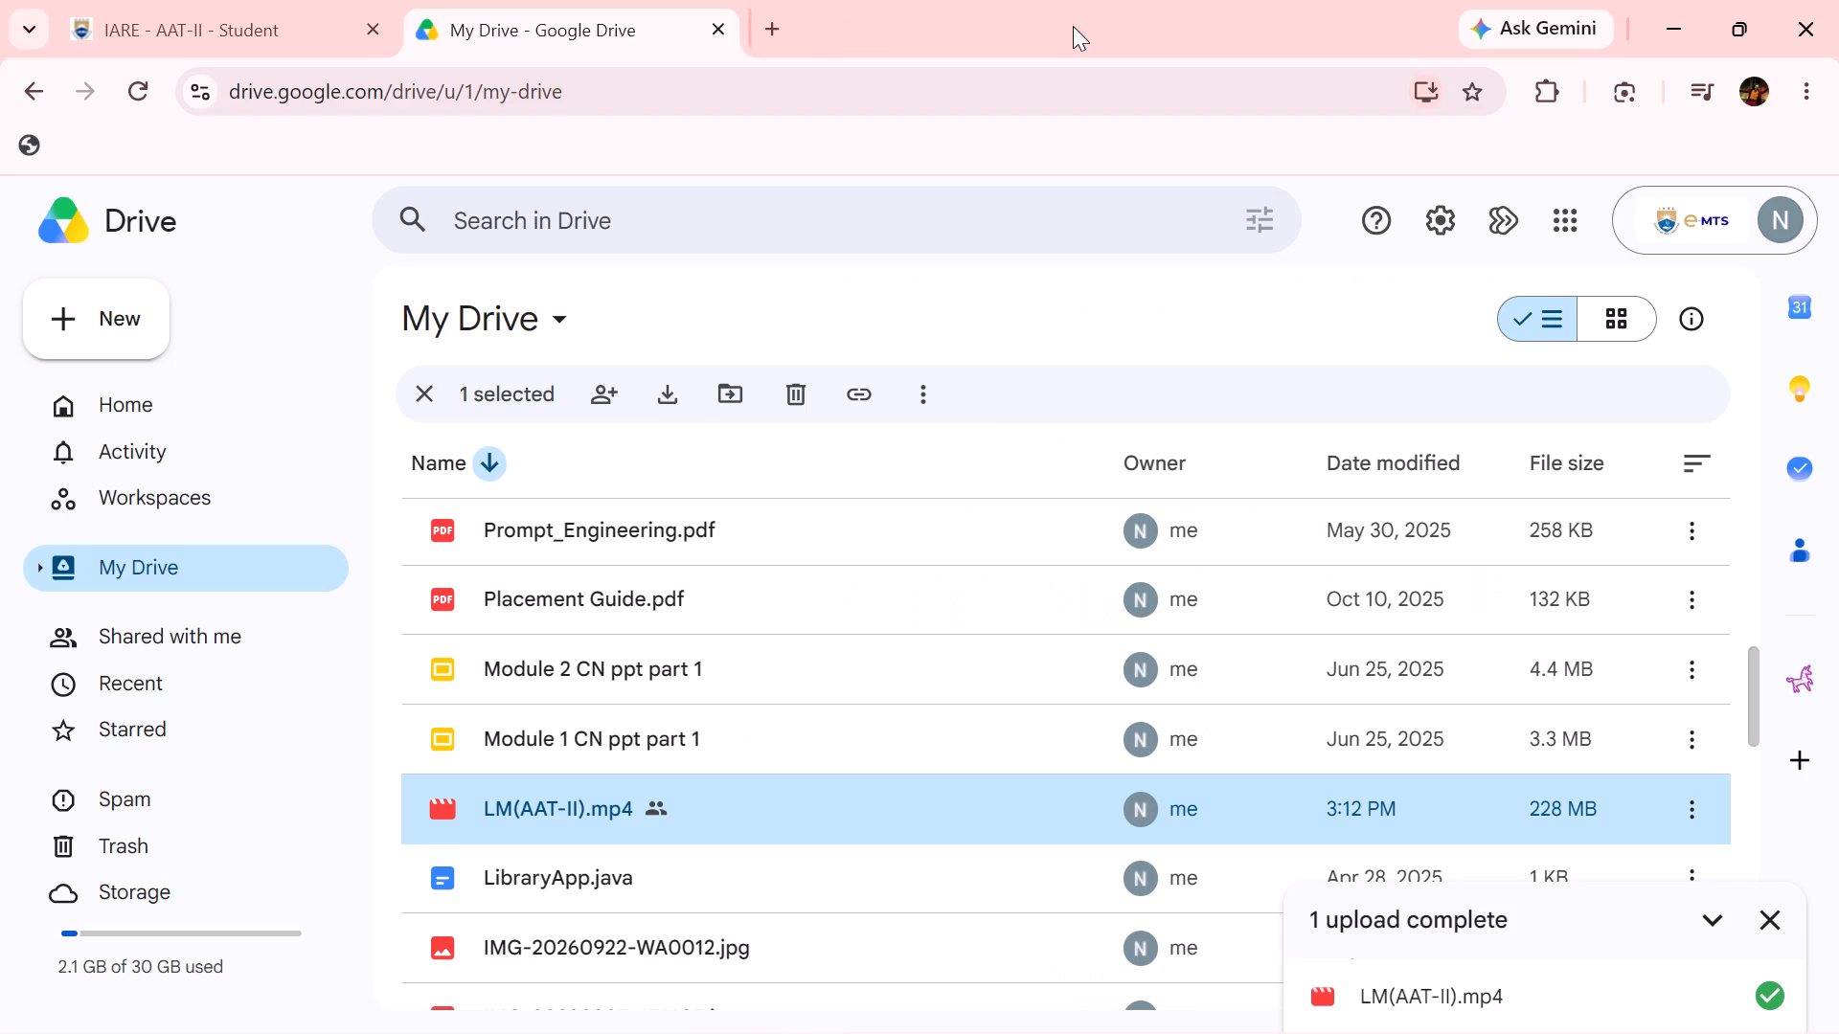
On the portal's AAT-II page, attach LM(AAT-II).pdf as the ACAD40 self evaluation and project report and submit the answer.
{"action": "left_click", "coordinate": [48, 0]}
{"action": "left_click", "coordinate": [118, 2]}
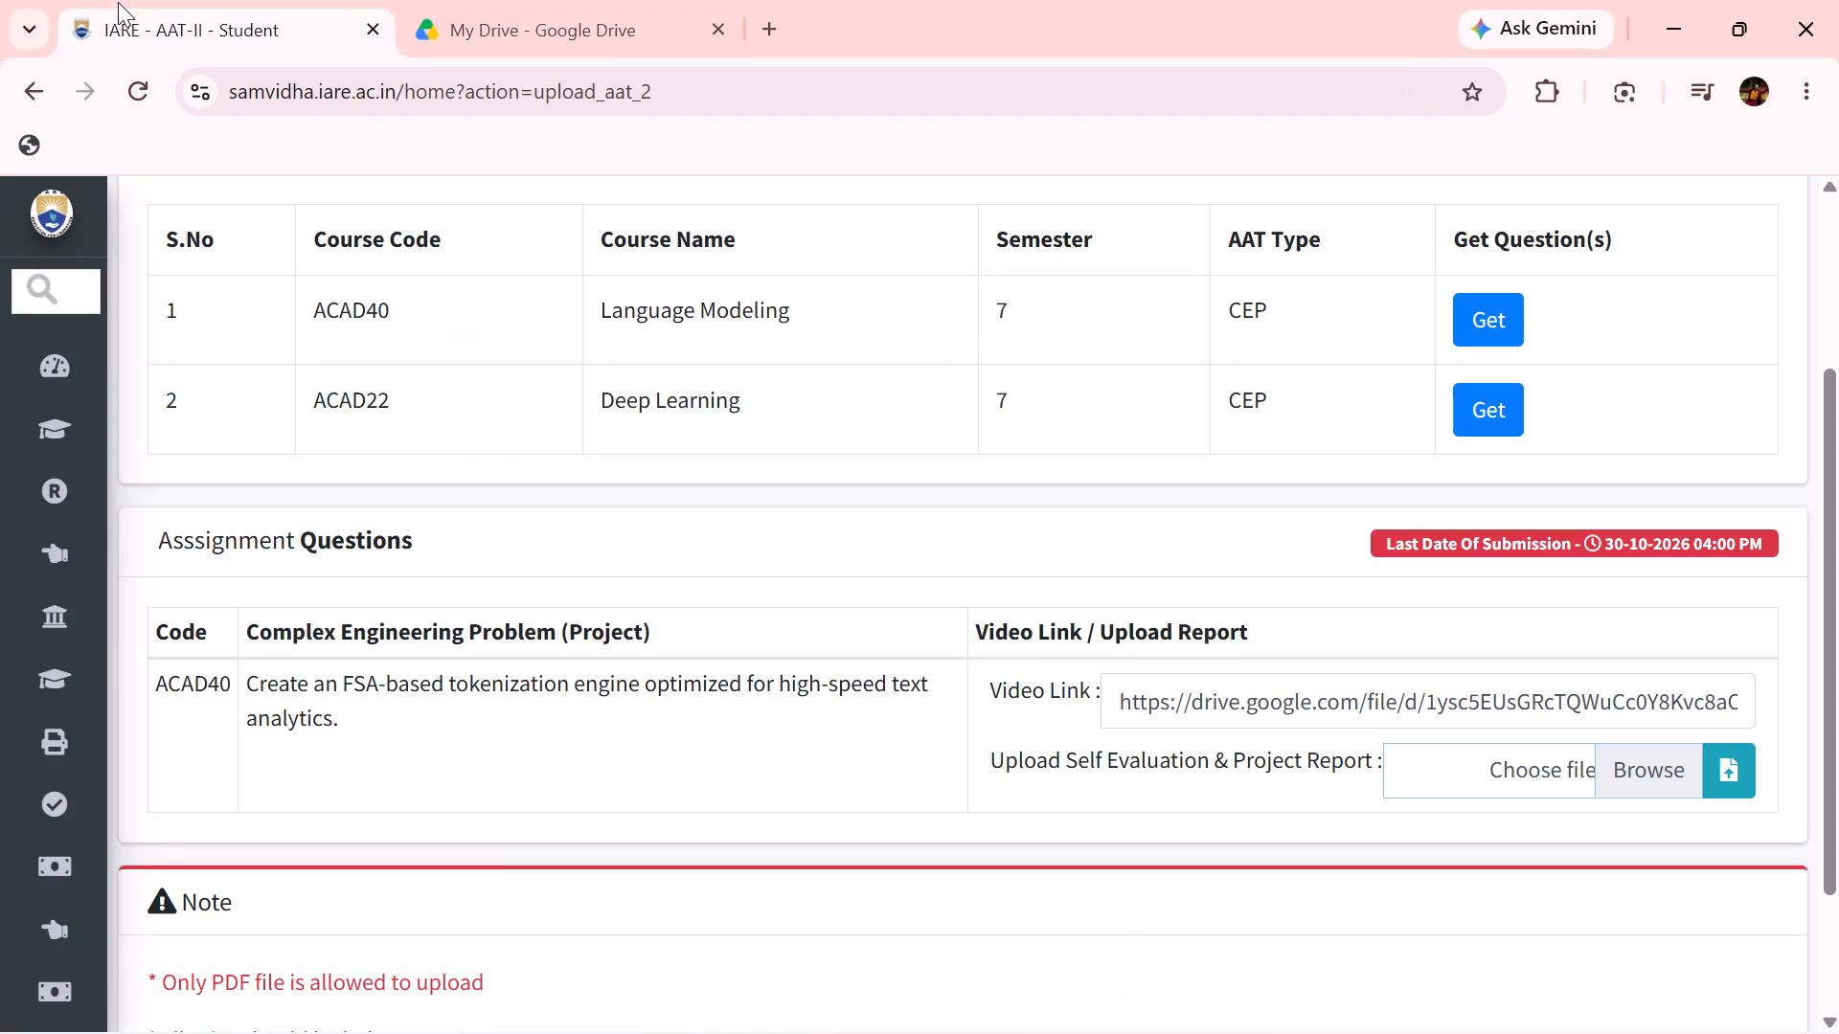
{"action": "left_click", "coordinate": [1536, 775]}
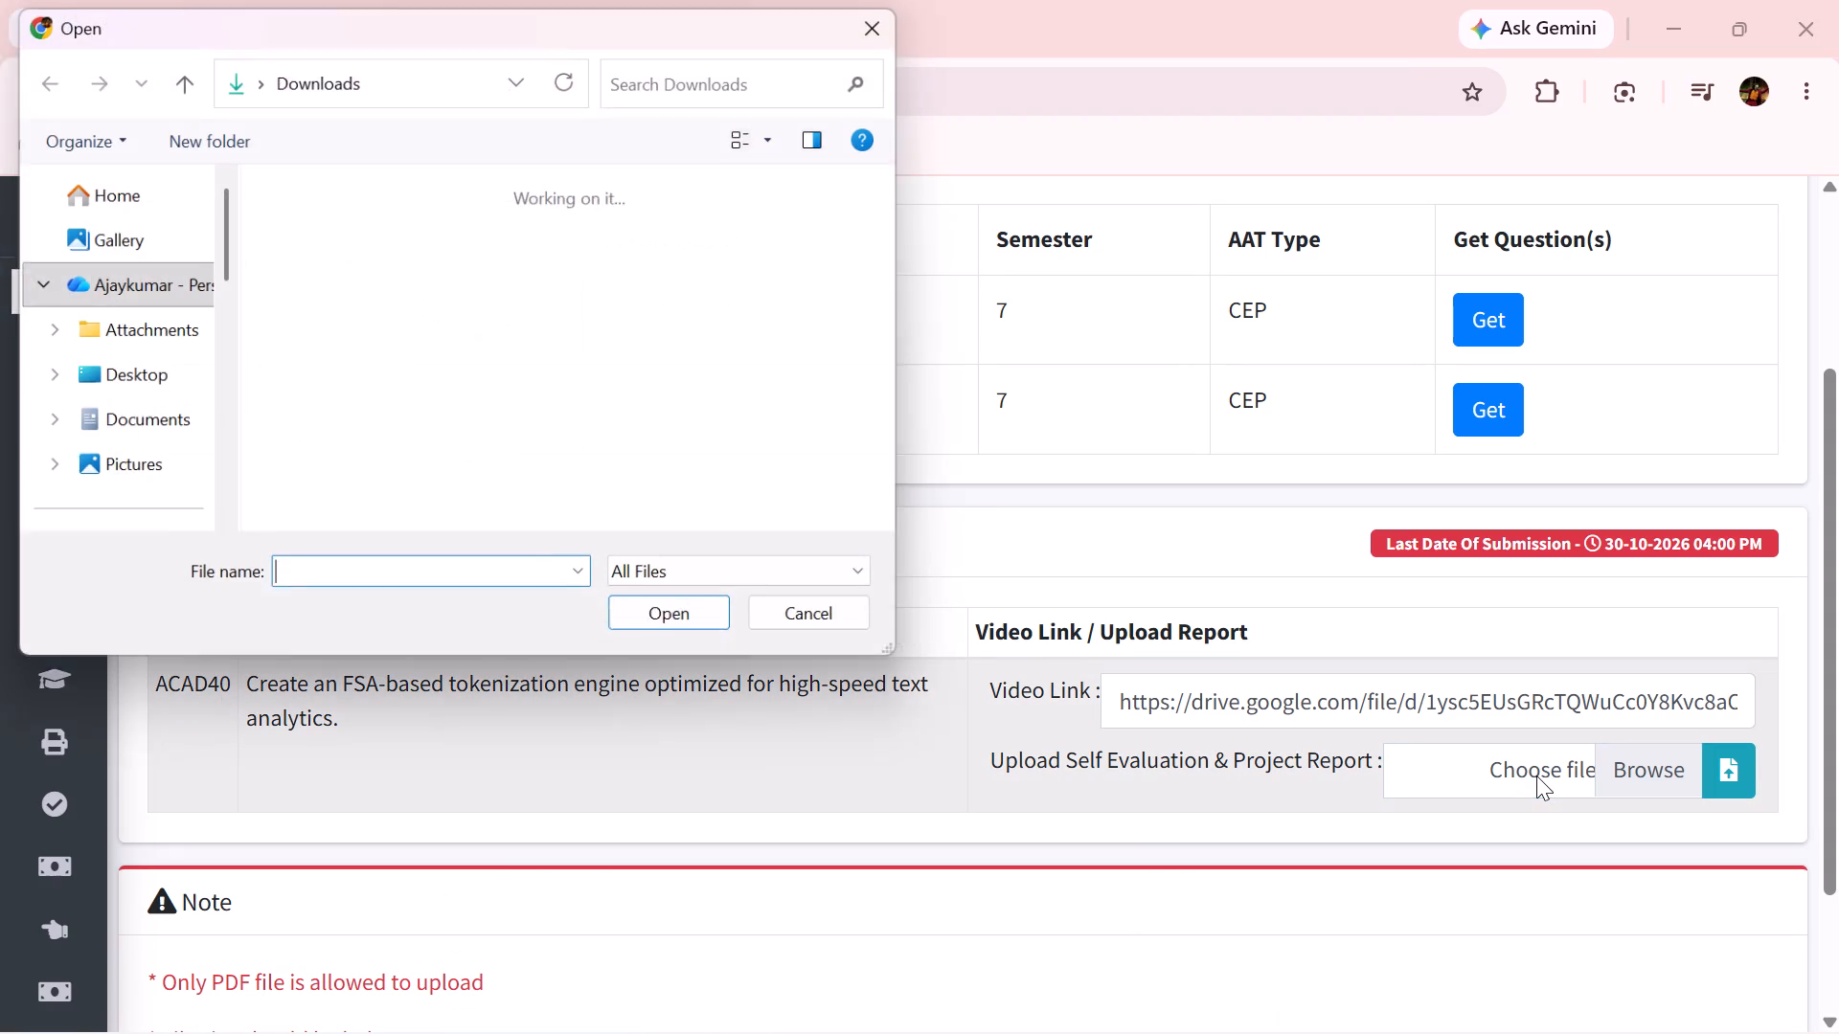
{"action": "scroll", "coordinate": [303, 365], "scroll_direction": "down", "scroll_amount": 1}
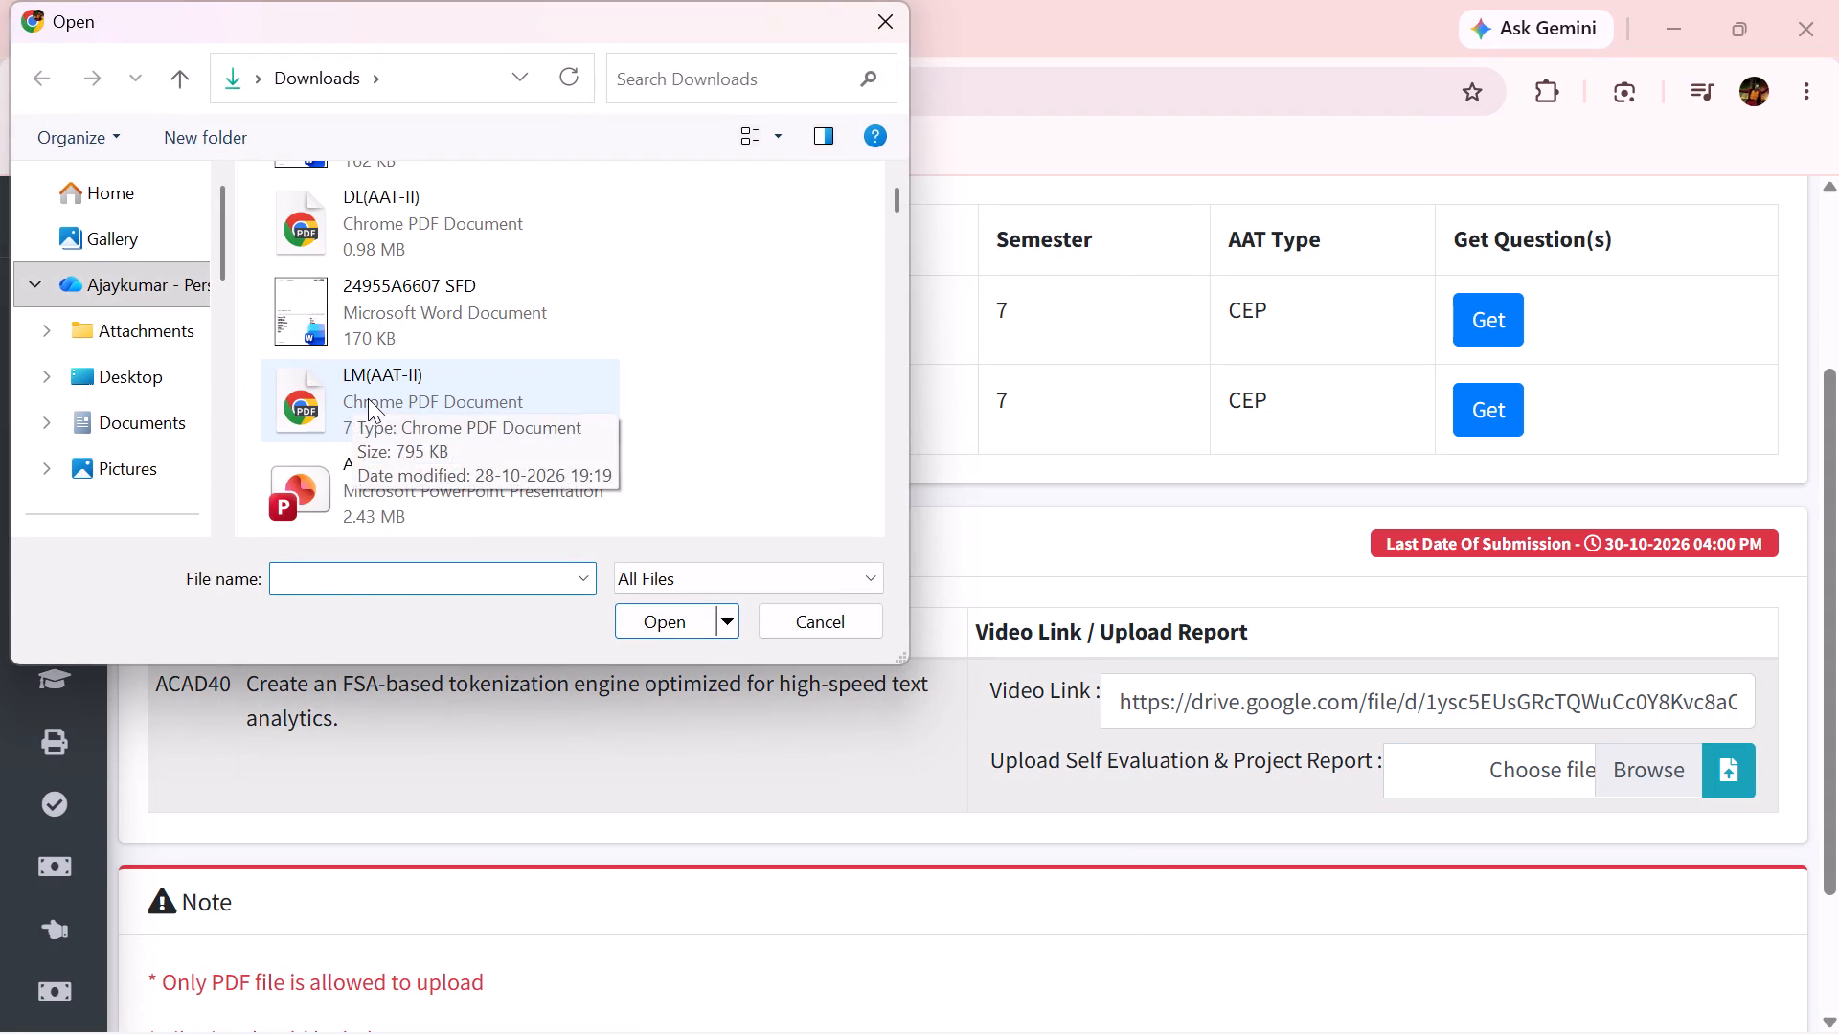
{"action": "double_click", "coordinate": [368, 398]}
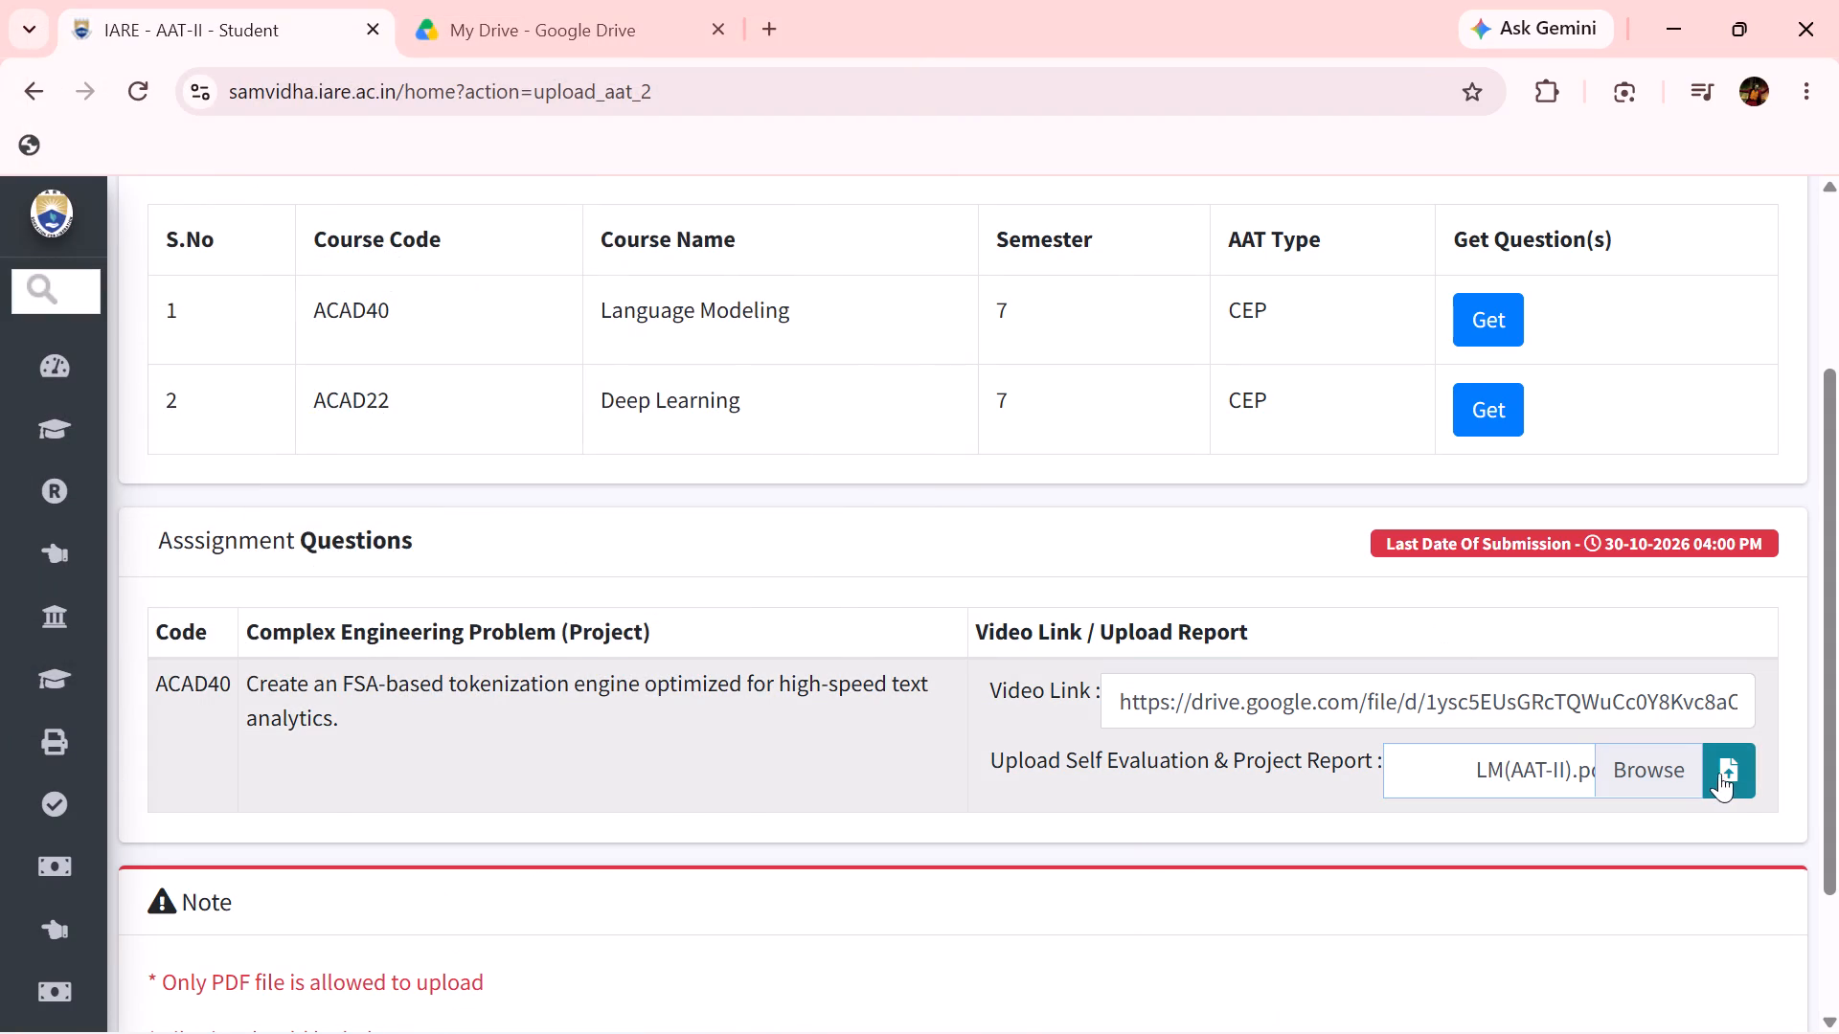
{"action": "left_click", "coordinate": [1722, 773]}
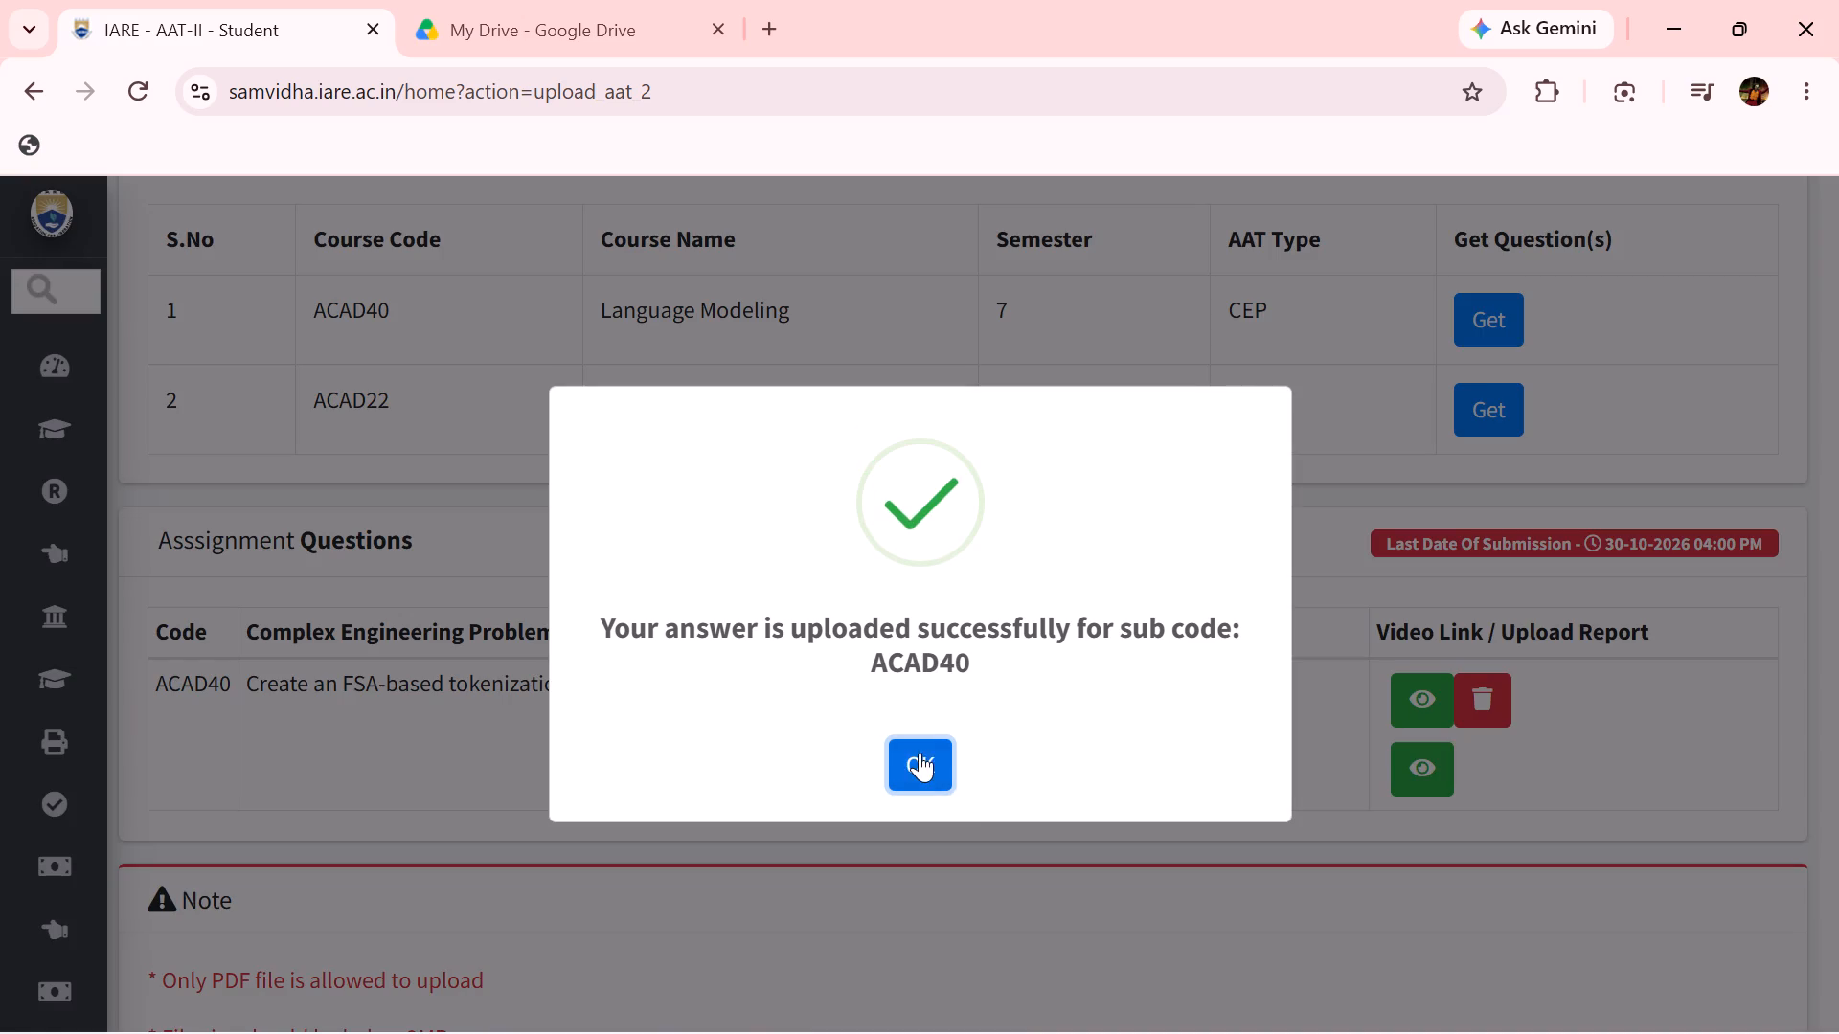
{"action": "left_click", "coordinate": [908, 751]}
View the submitted ACAD40 report, look through its pages up to the project title page and close it.
{"action": "left_click", "coordinate": [1432, 766]}
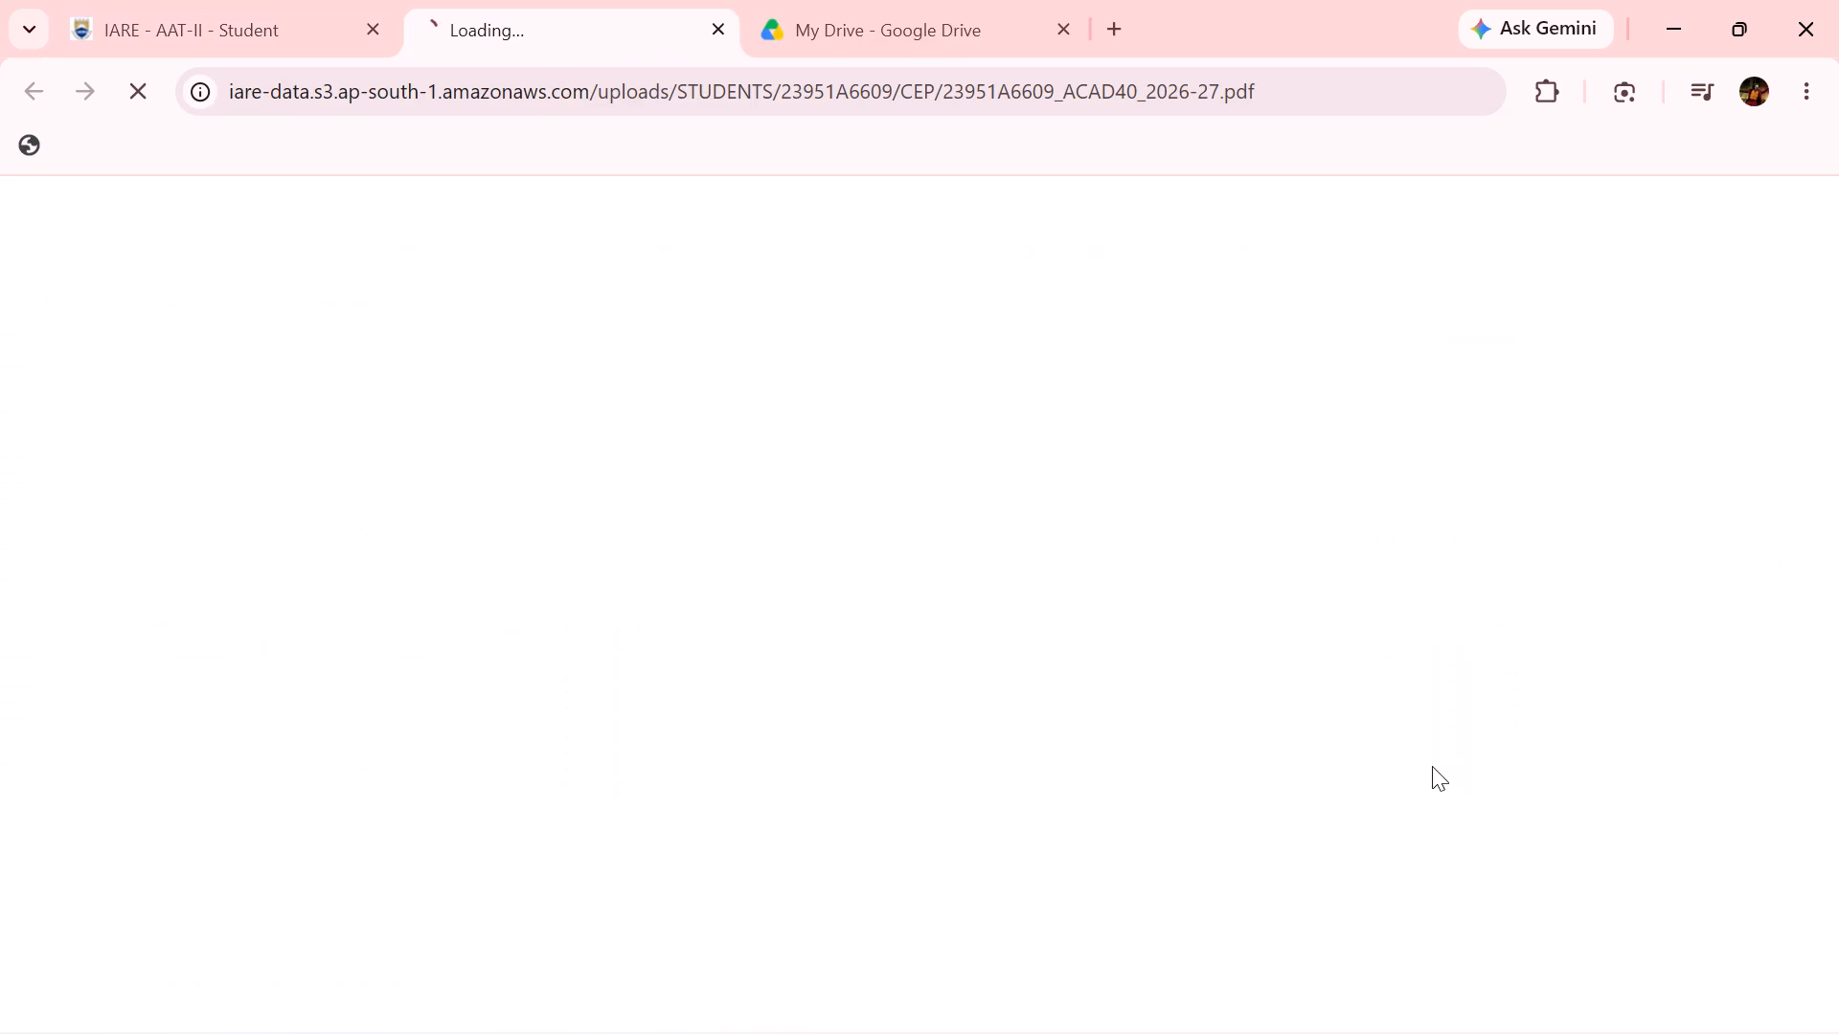
{"action": "scroll", "coordinate": [666, 596], "scroll_direction": "down", "scroll_amount": 8}
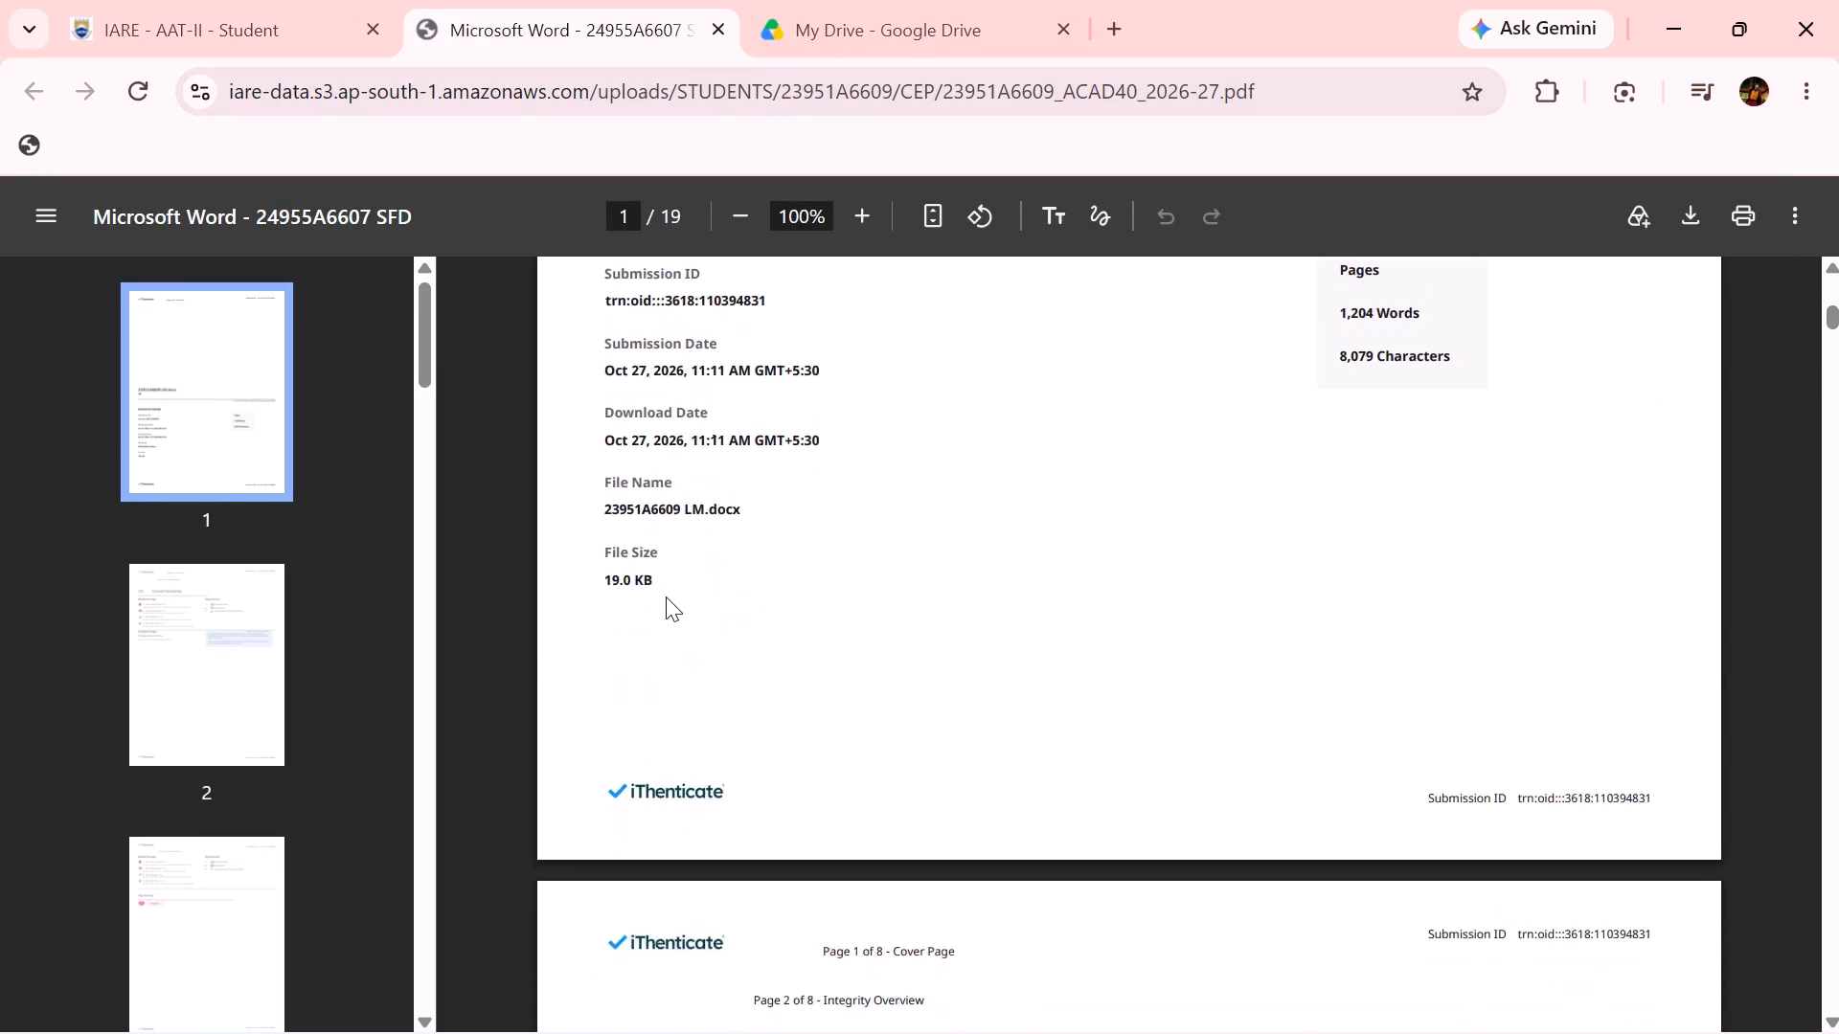
{"action": "scroll", "coordinate": [666, 596], "scroll_direction": "down", "scroll_amount": 4}
{"action": "scroll", "coordinate": [666, 596], "scroll_direction": "up", "scroll_amount": 5}
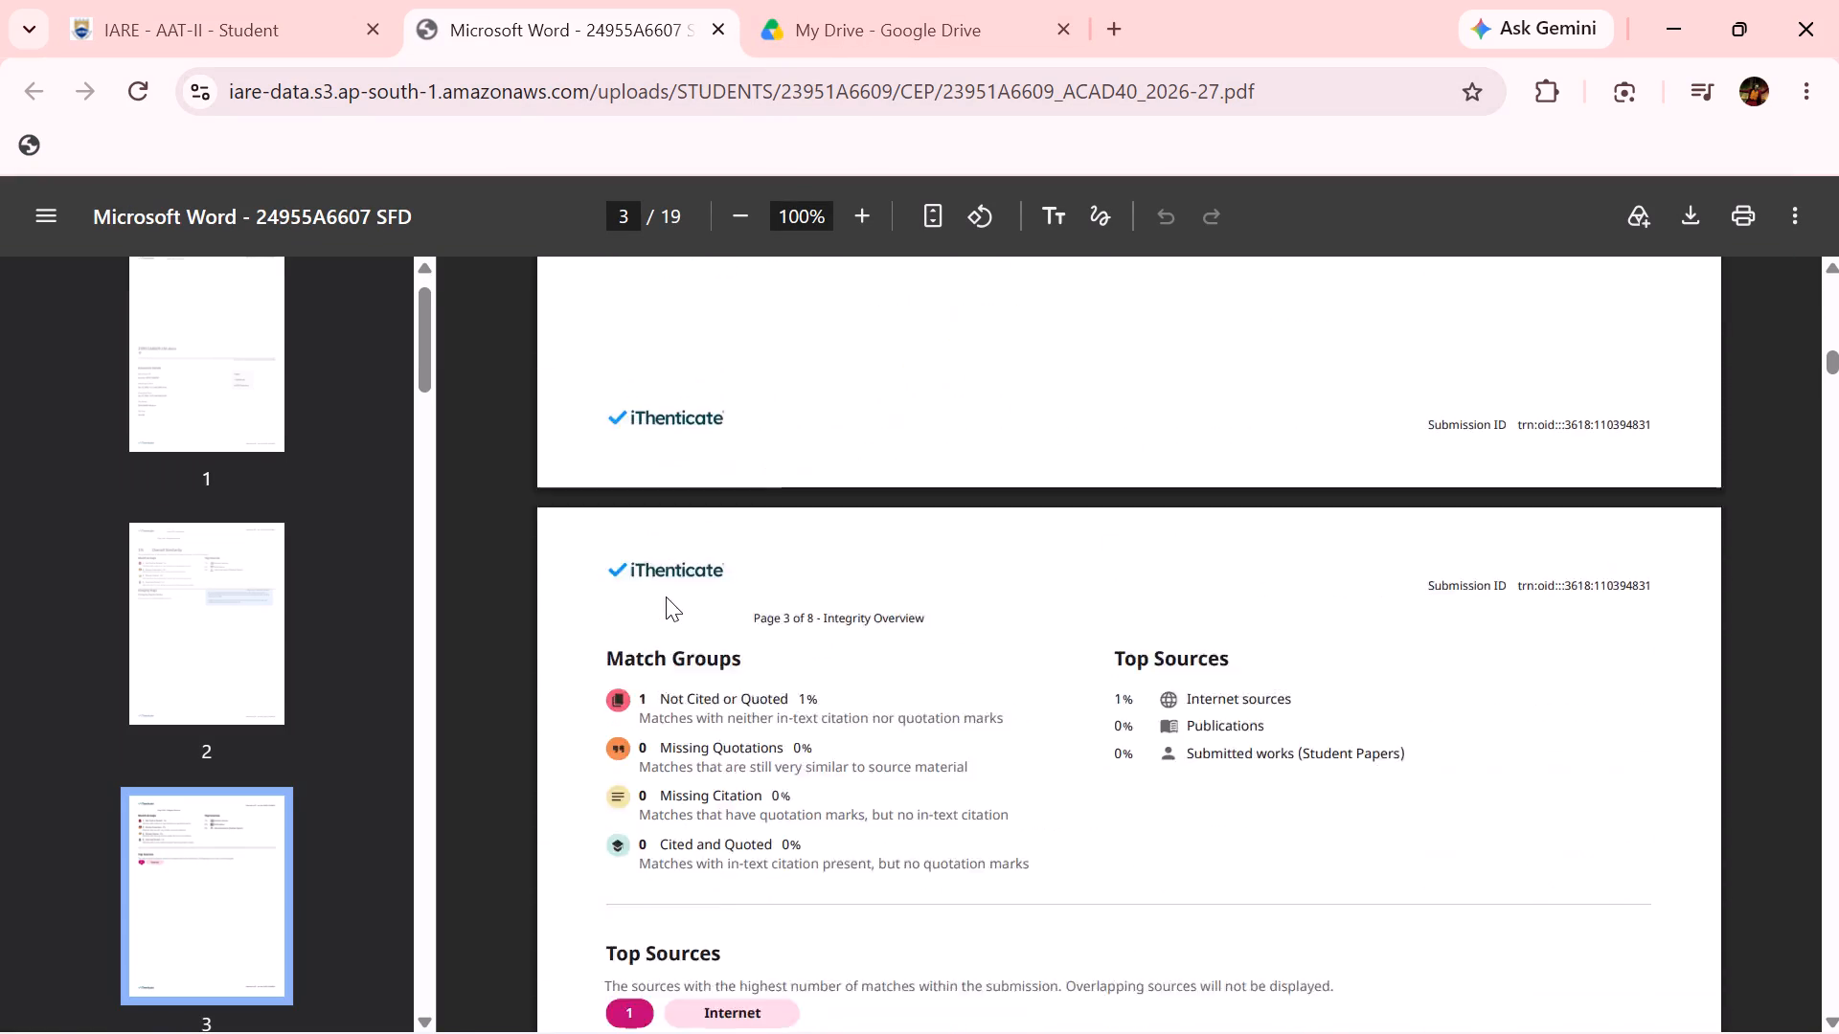
{"action": "scroll", "coordinate": [666, 596], "scroll_direction": "up", "scroll_amount": 8}
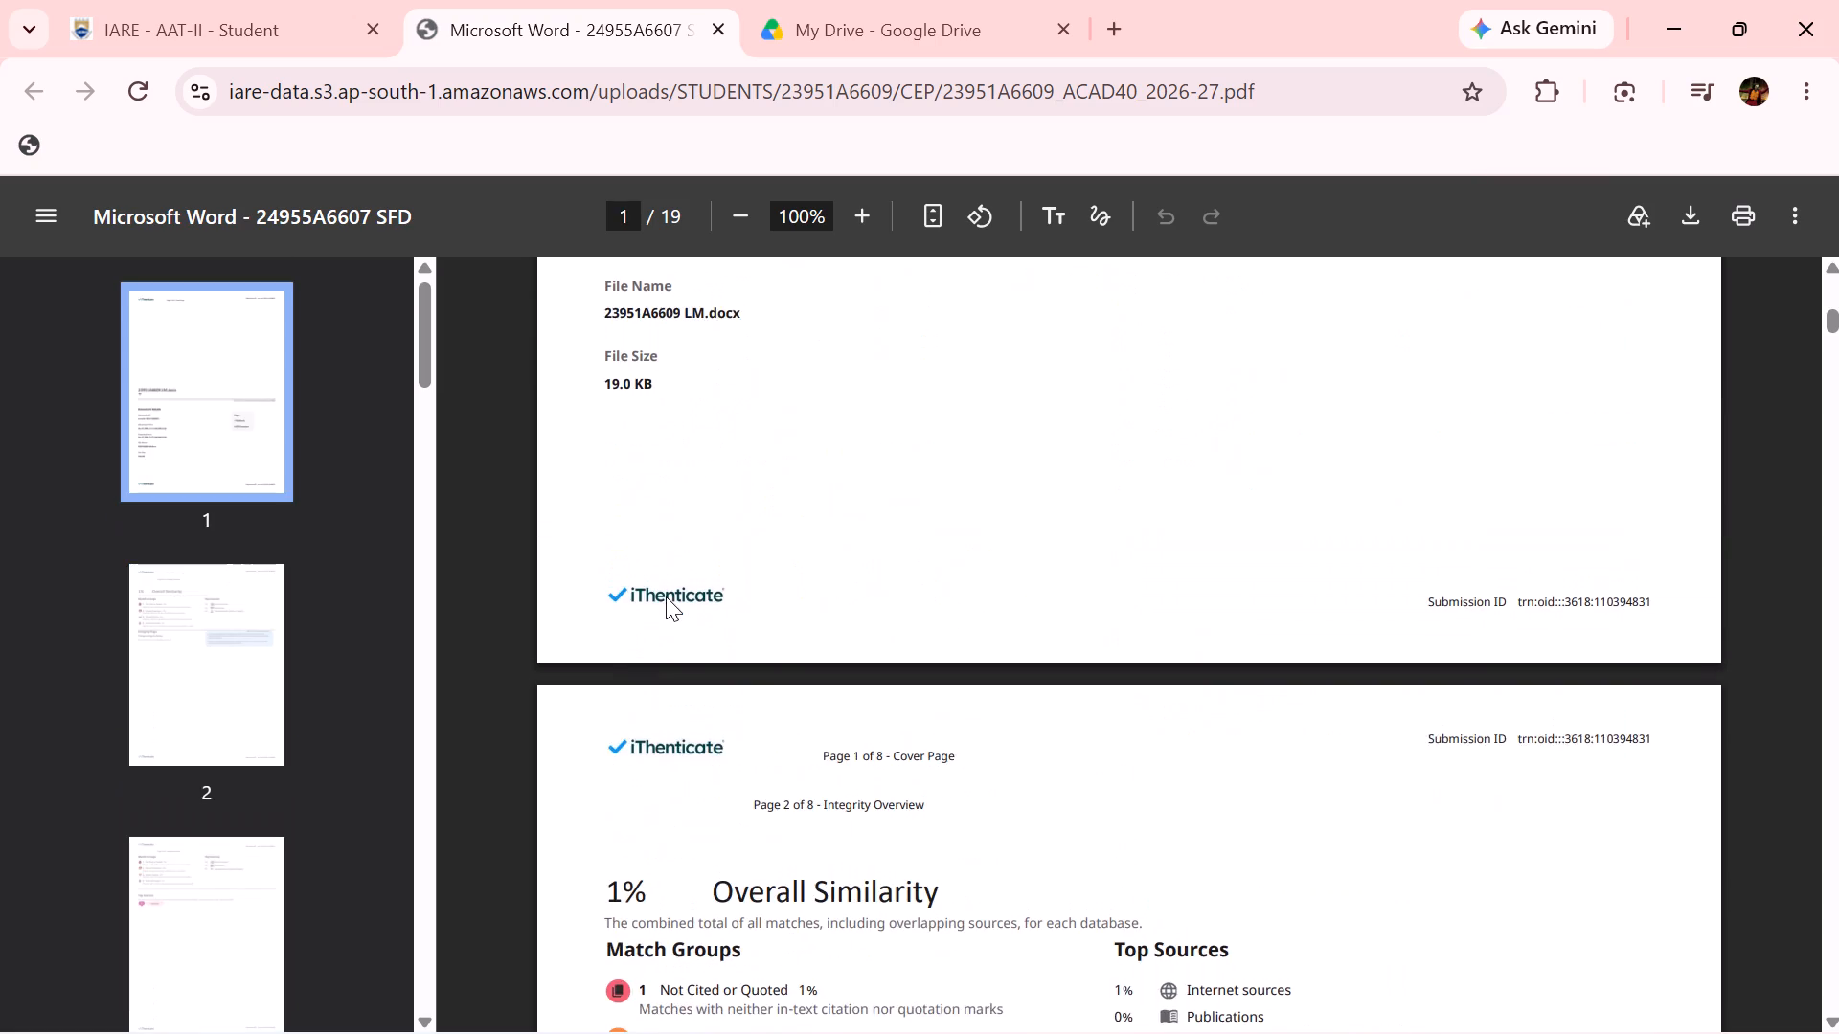
{"action": "scroll", "coordinate": [666, 596], "scroll_direction": "down", "scroll_amount": 16}
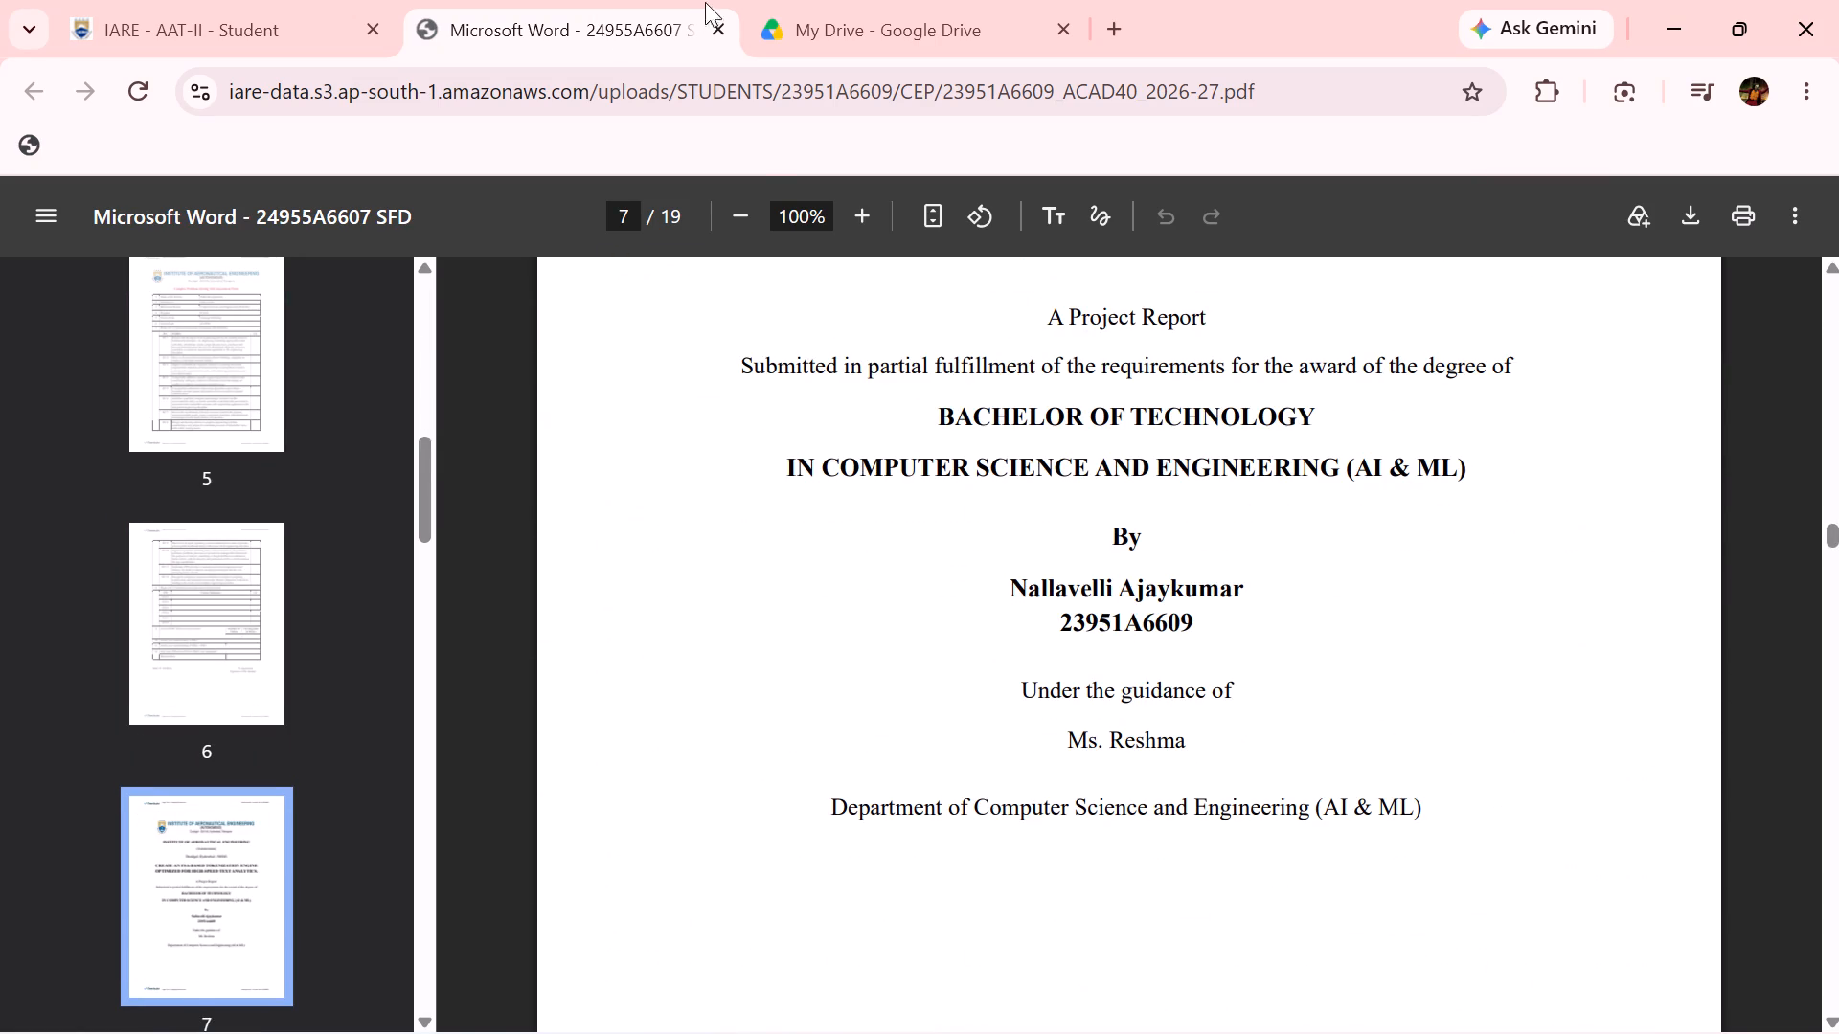
{"action": "left_click", "coordinate": [723, 26]}
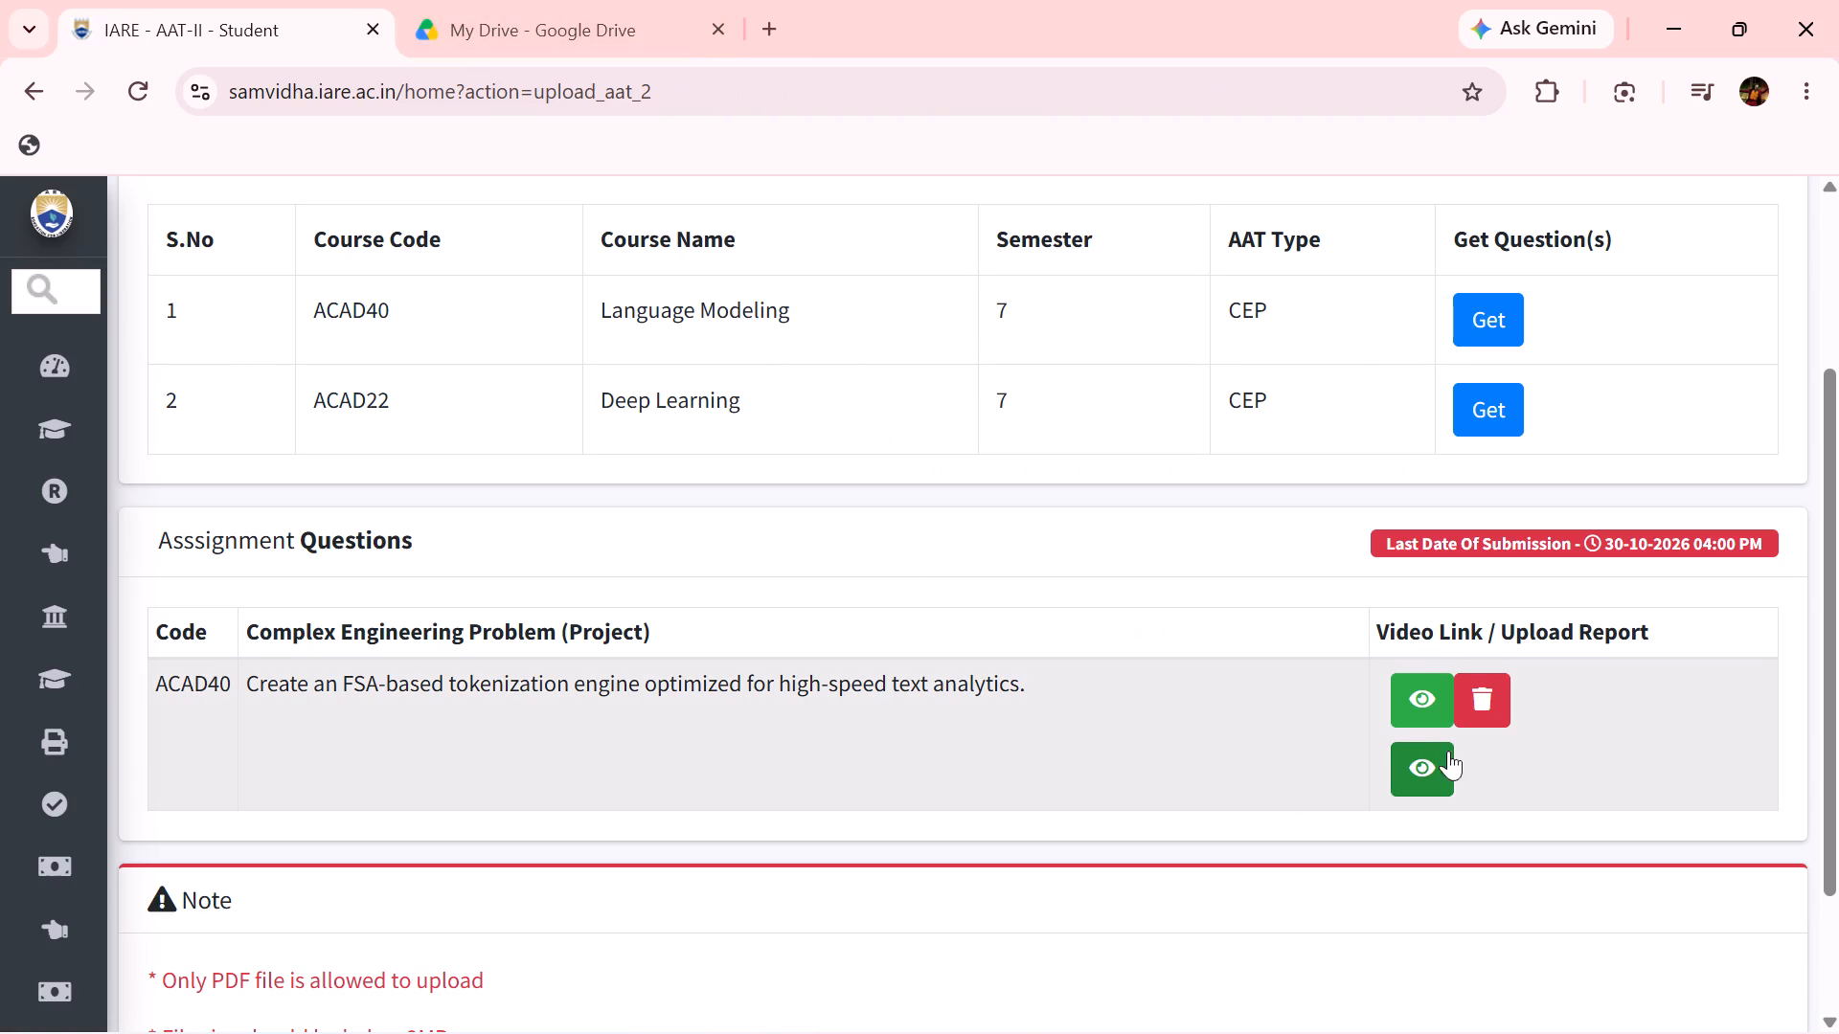
Open the submitted ACAD40 video link to check it.
{"action": "left_click", "coordinate": [1416, 675]}
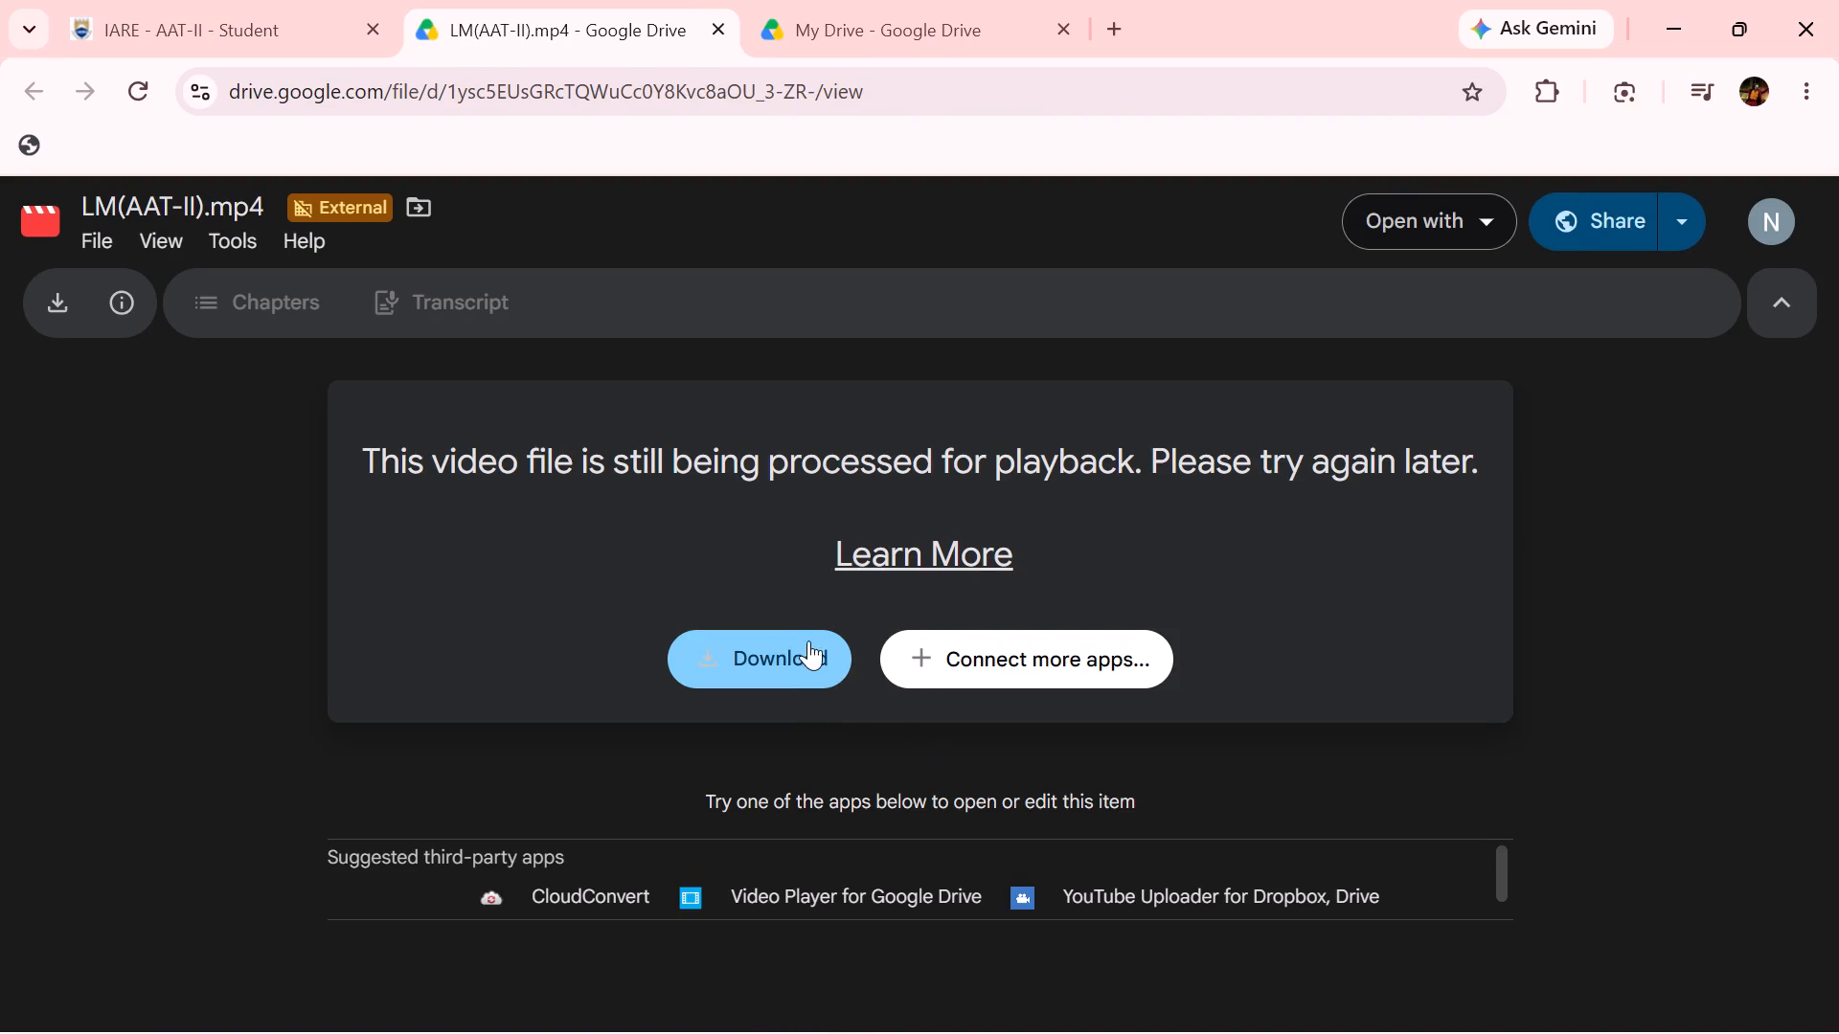
Close the LM(AAT-II).mp4 video preview and return to the portal's AAT-II page.
{"action": "scroll", "coordinate": [433, 694], "scroll_direction": "right", "scroll_amount": 3}
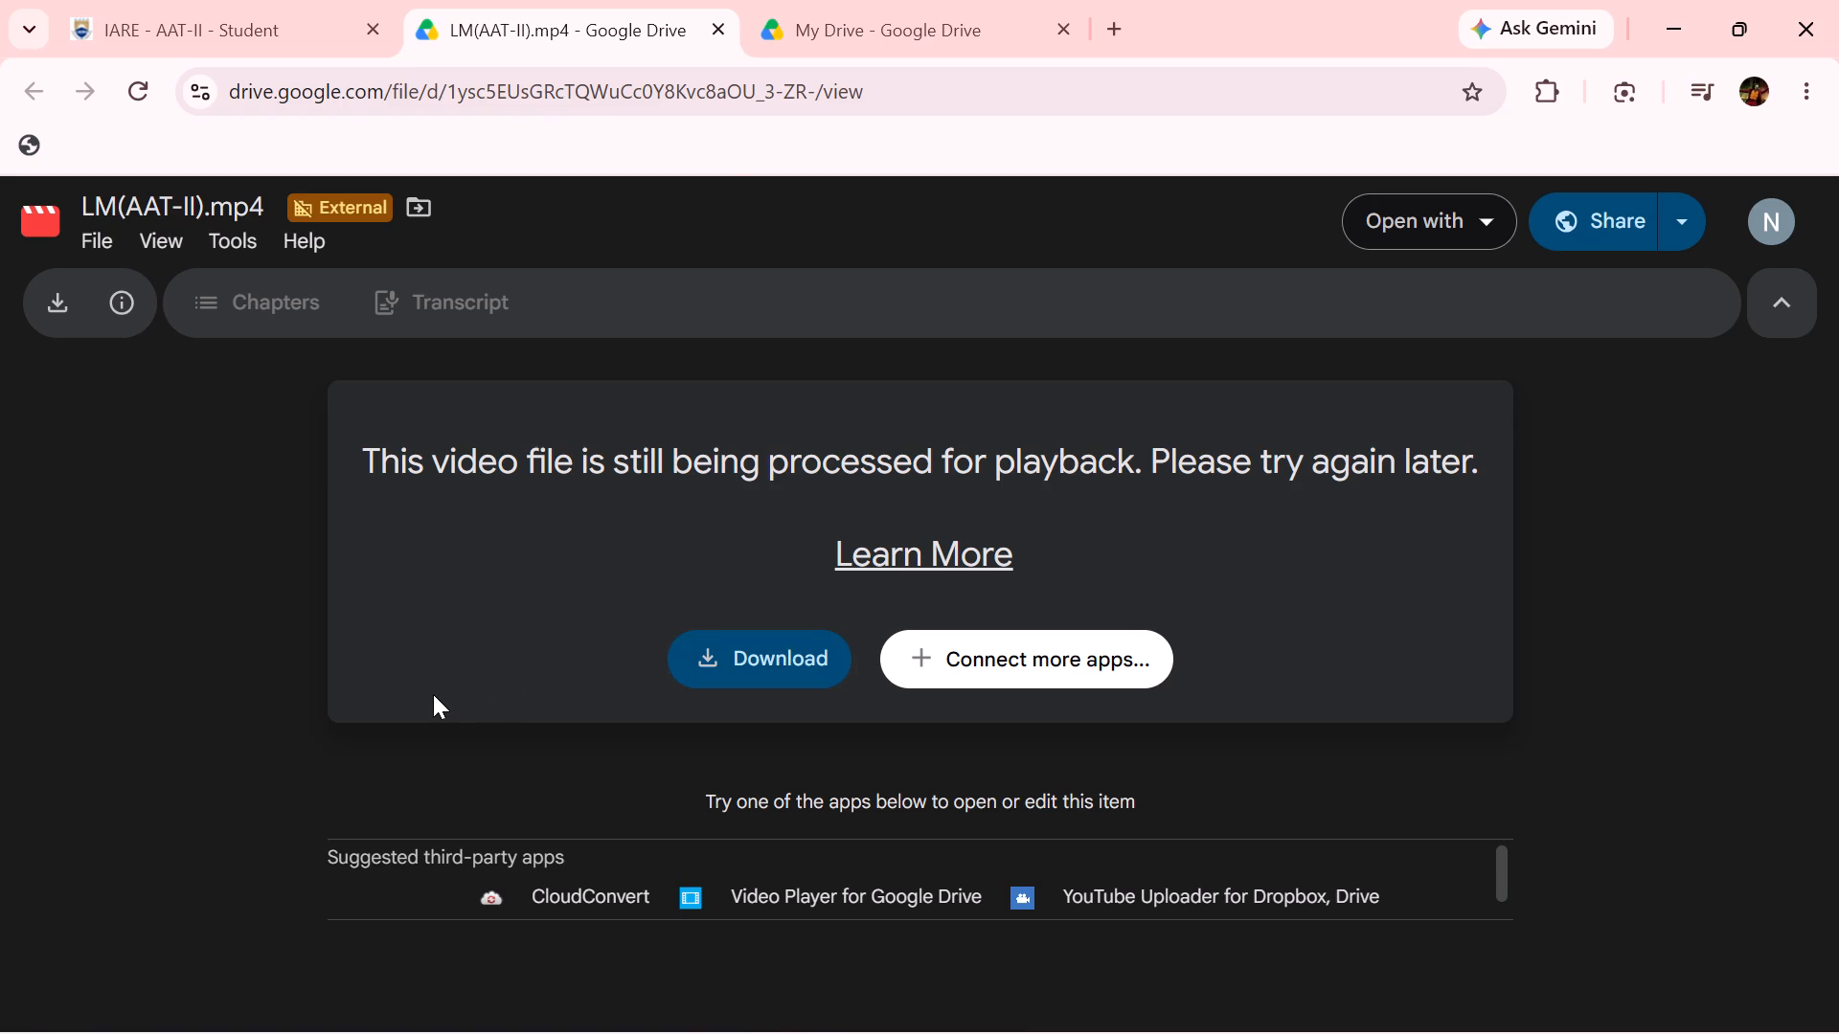
{"action": "scroll", "coordinate": [433, 694], "scroll_direction": "right", "scroll_amount": 2}
{"action": "left_click", "coordinate": [721, 25]}
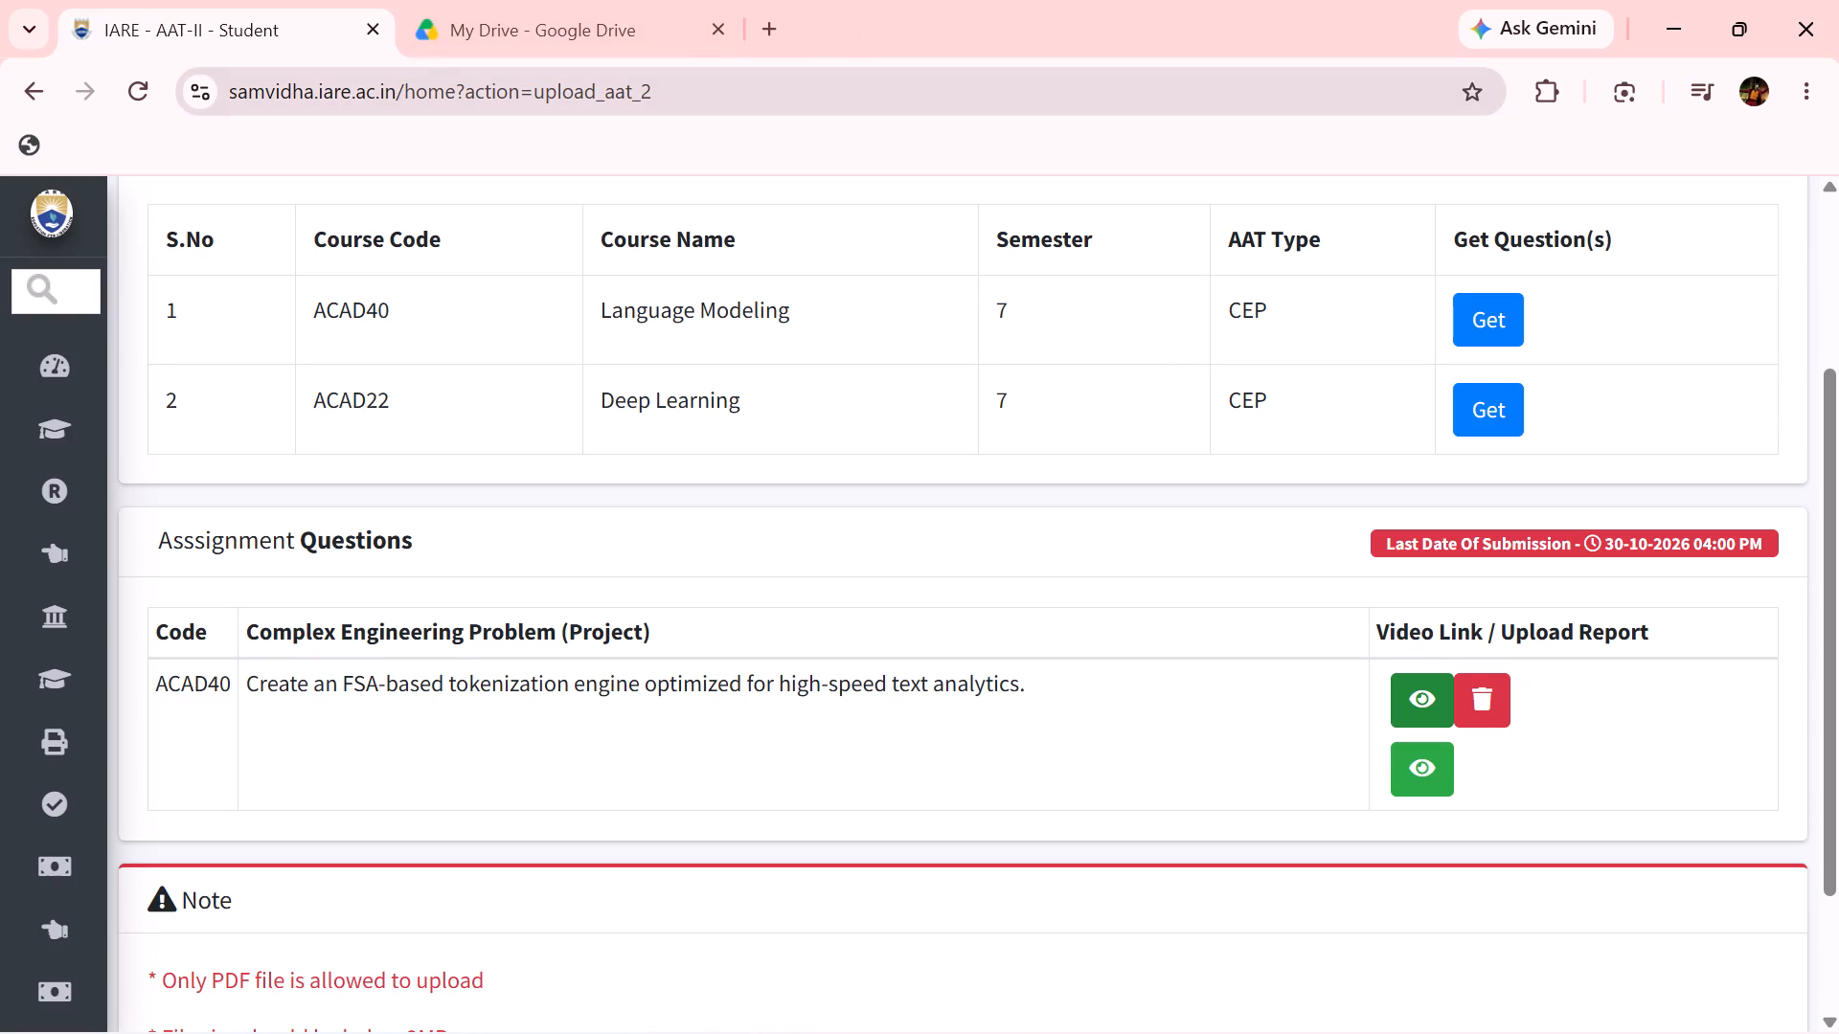
Get the AAT-II question for ACAD22 Deep Learning and dismiss the notice.
{"action": "left_click", "coordinate": [1469, 409]}
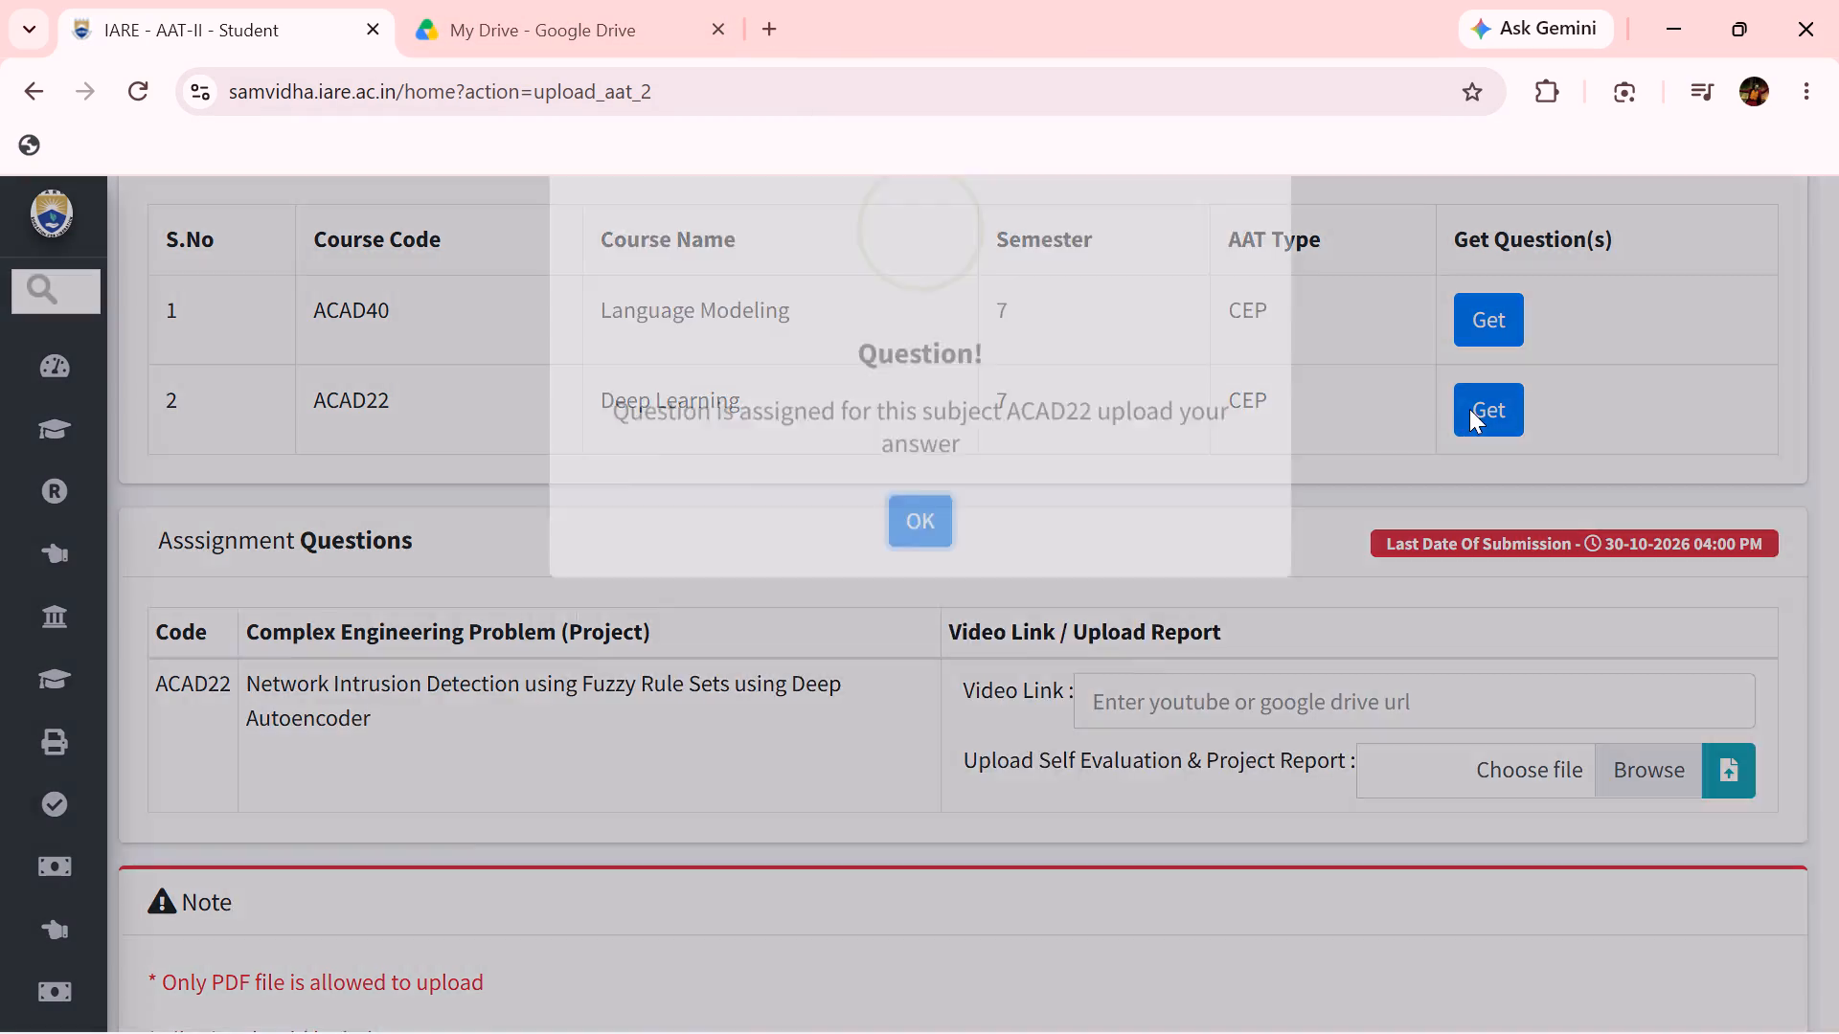
{"action": "left_click", "coordinate": [913, 782]}
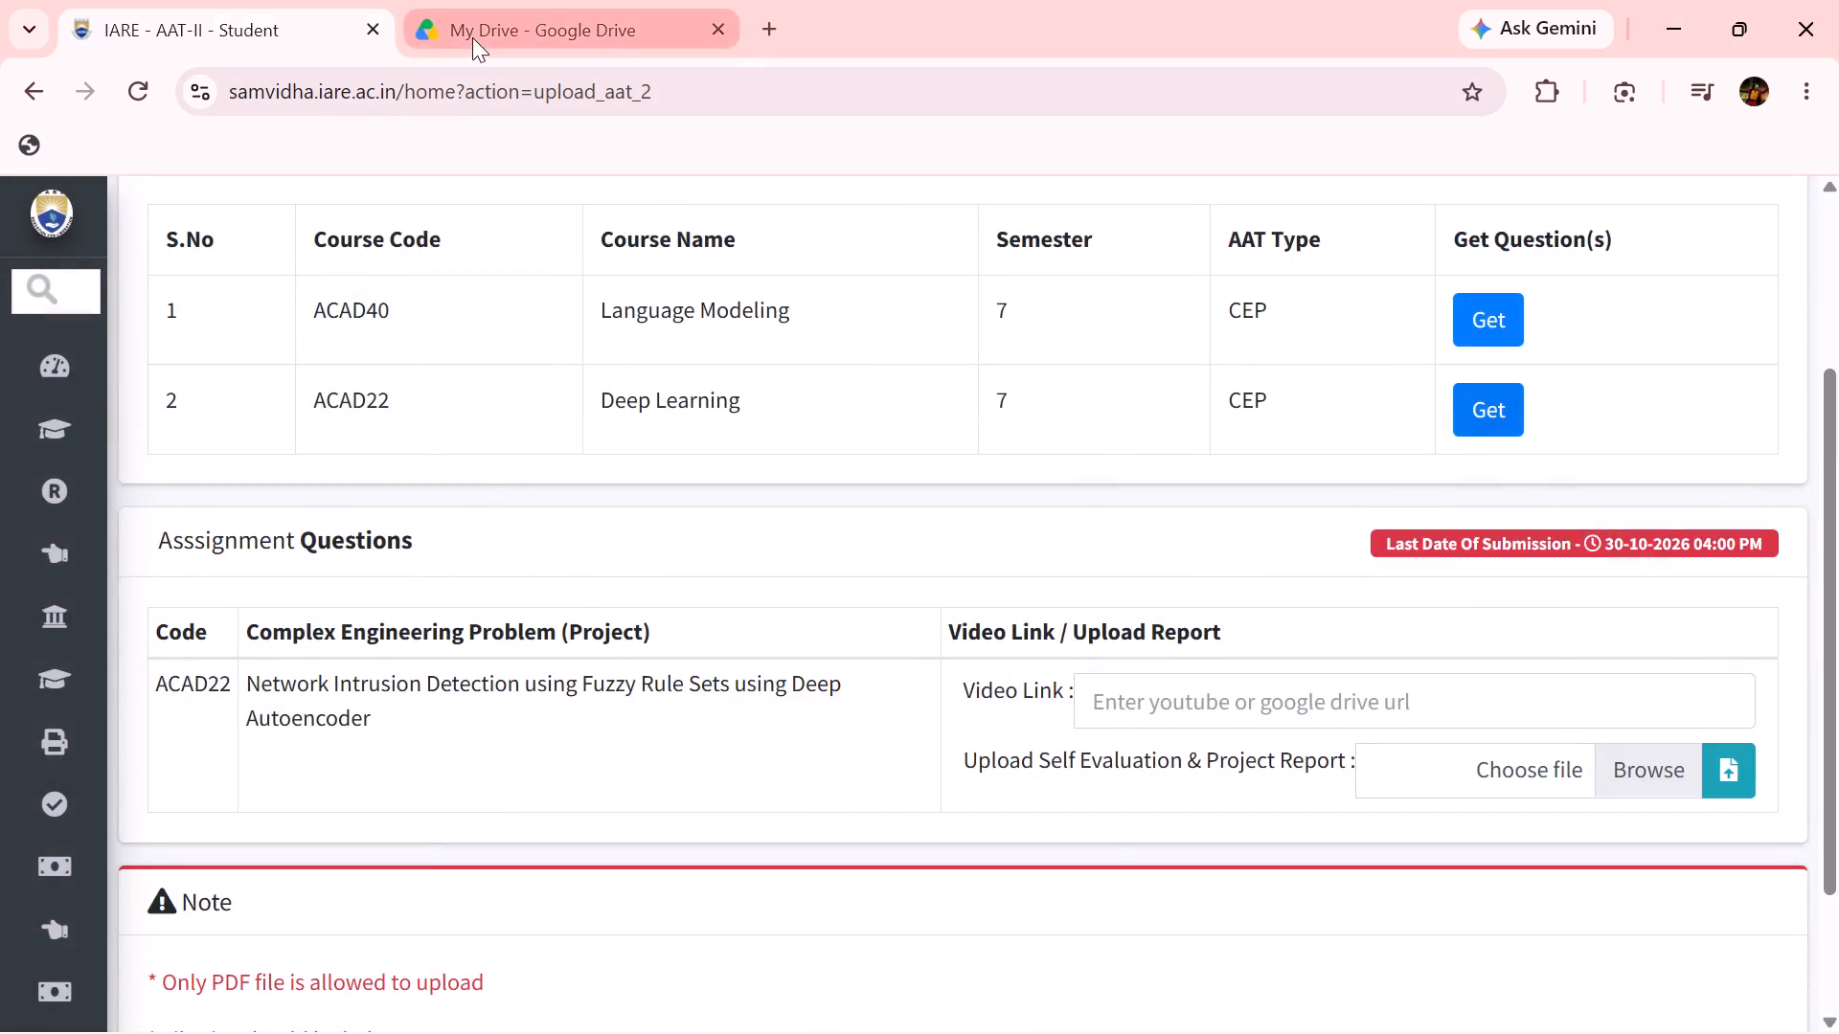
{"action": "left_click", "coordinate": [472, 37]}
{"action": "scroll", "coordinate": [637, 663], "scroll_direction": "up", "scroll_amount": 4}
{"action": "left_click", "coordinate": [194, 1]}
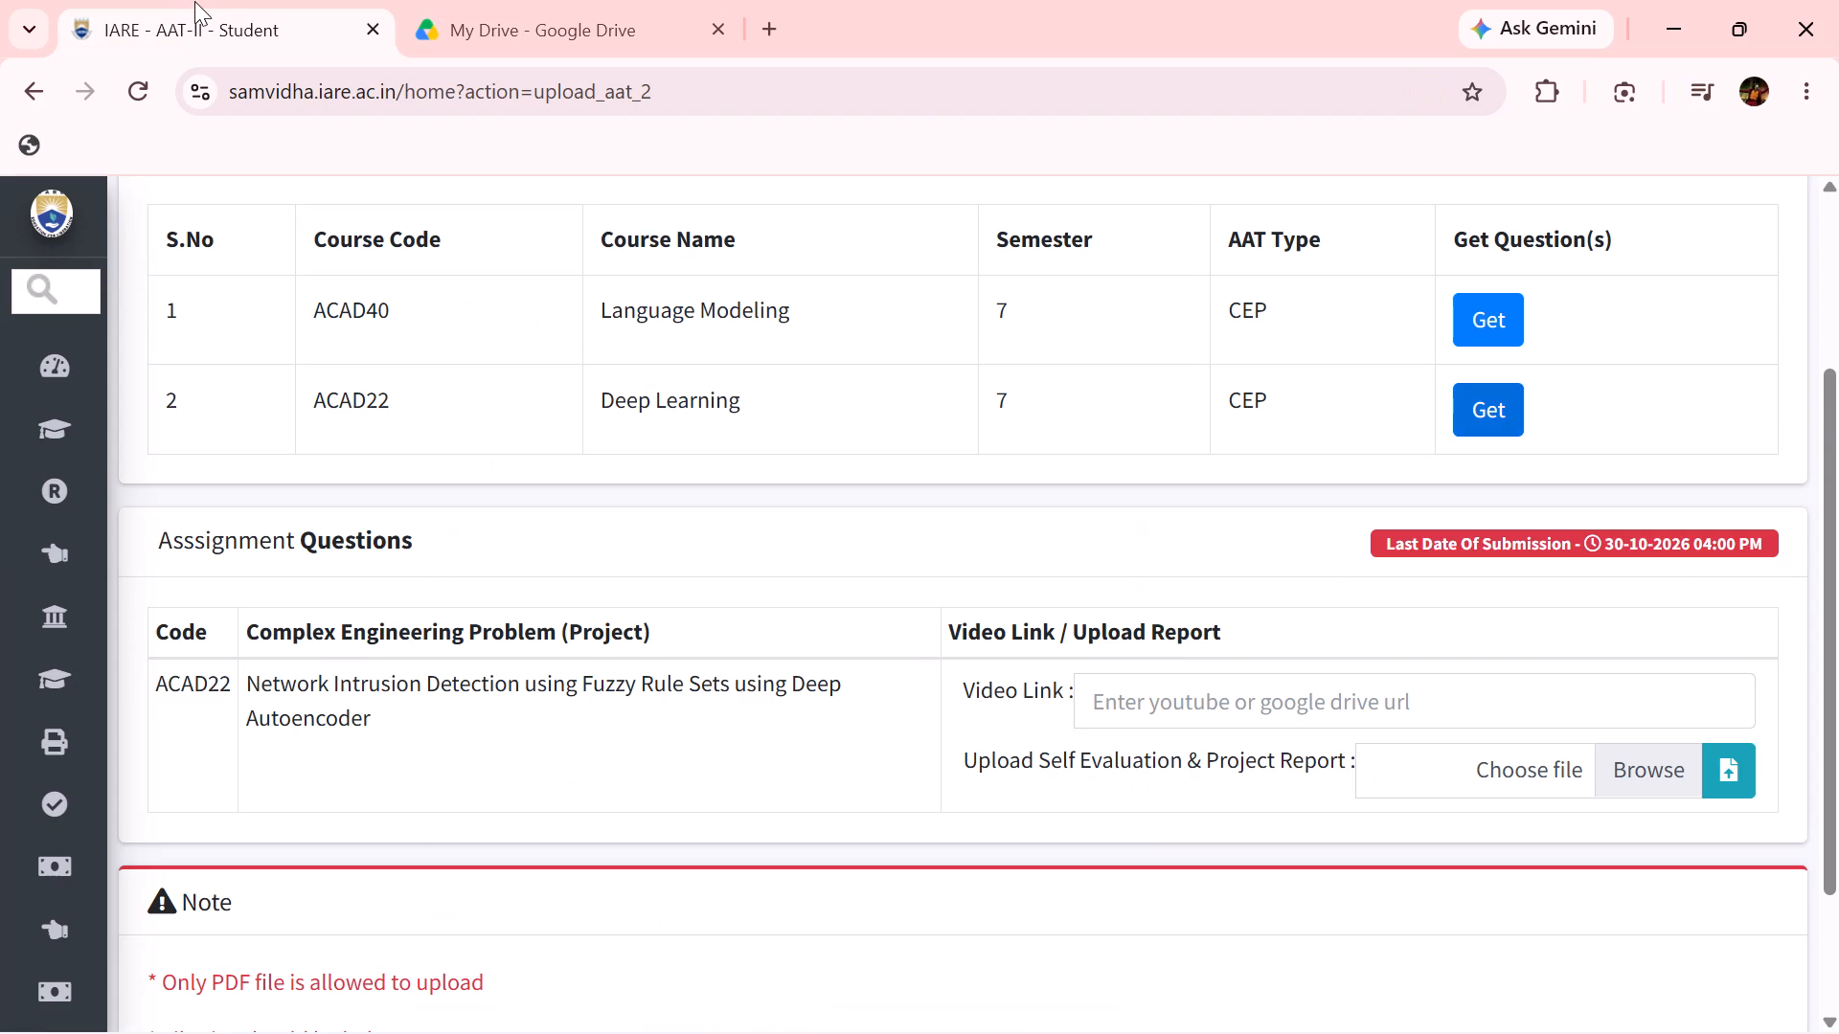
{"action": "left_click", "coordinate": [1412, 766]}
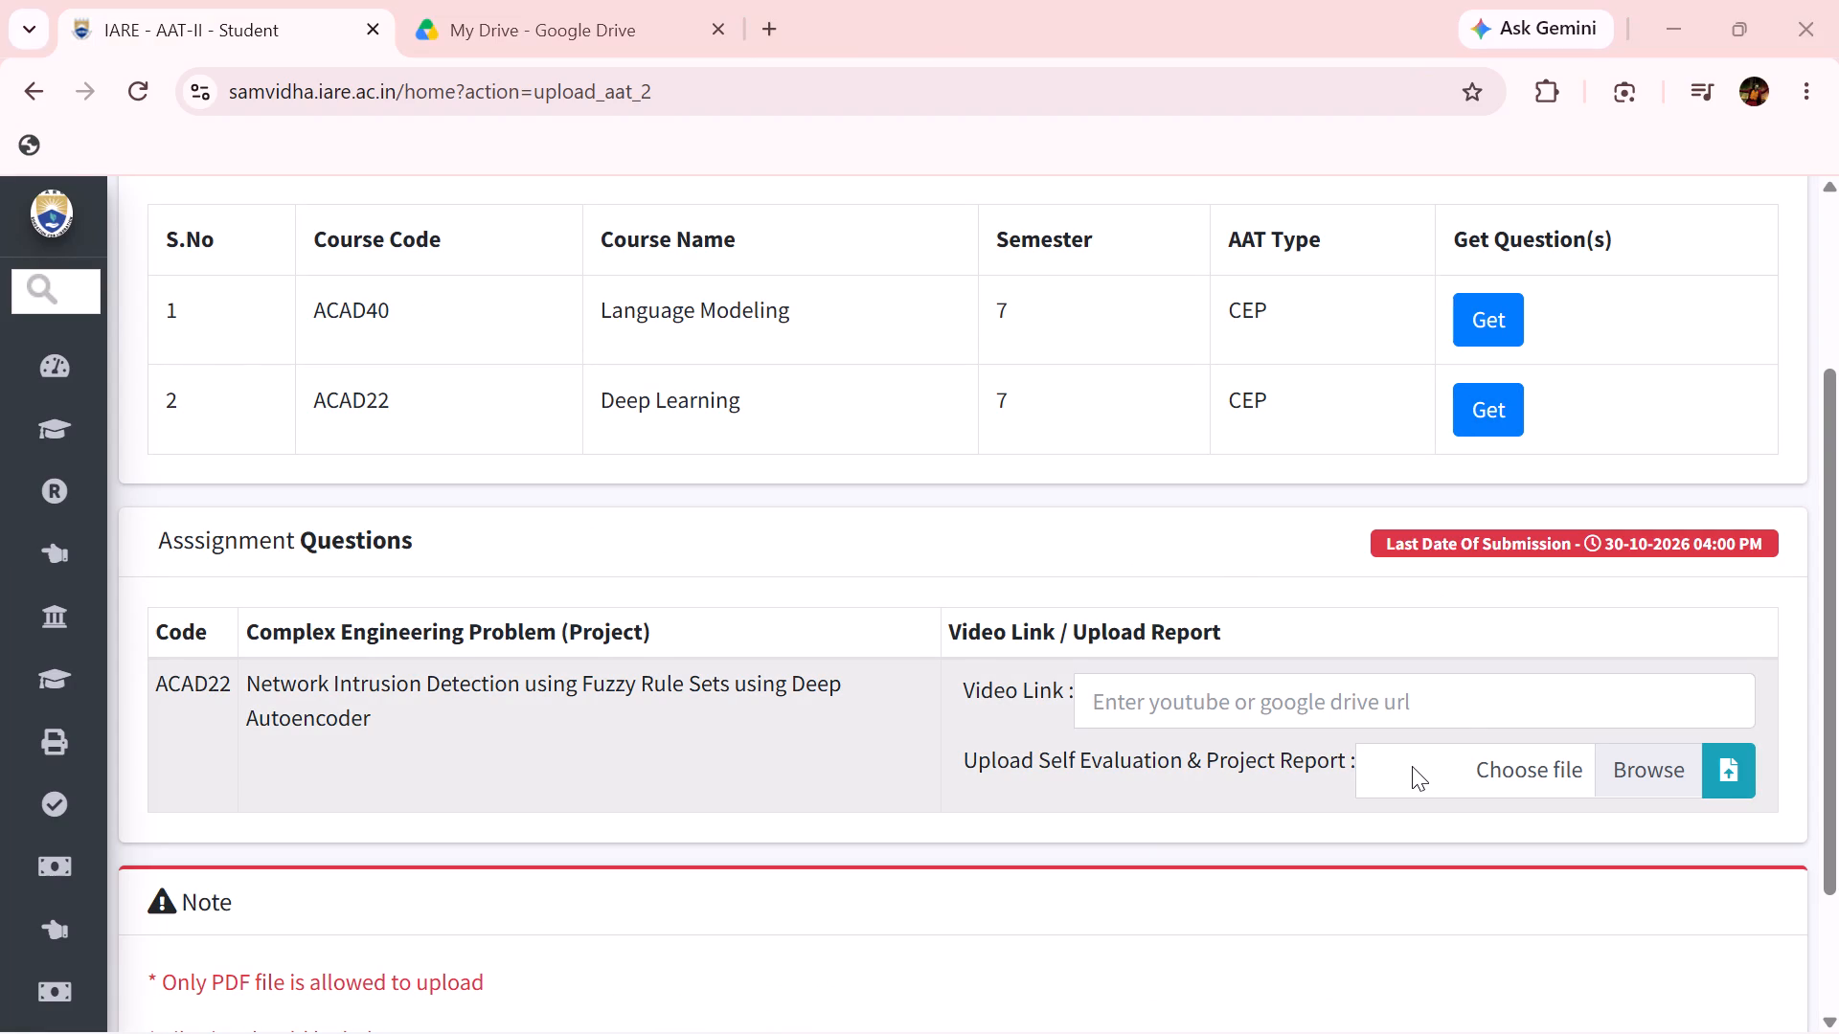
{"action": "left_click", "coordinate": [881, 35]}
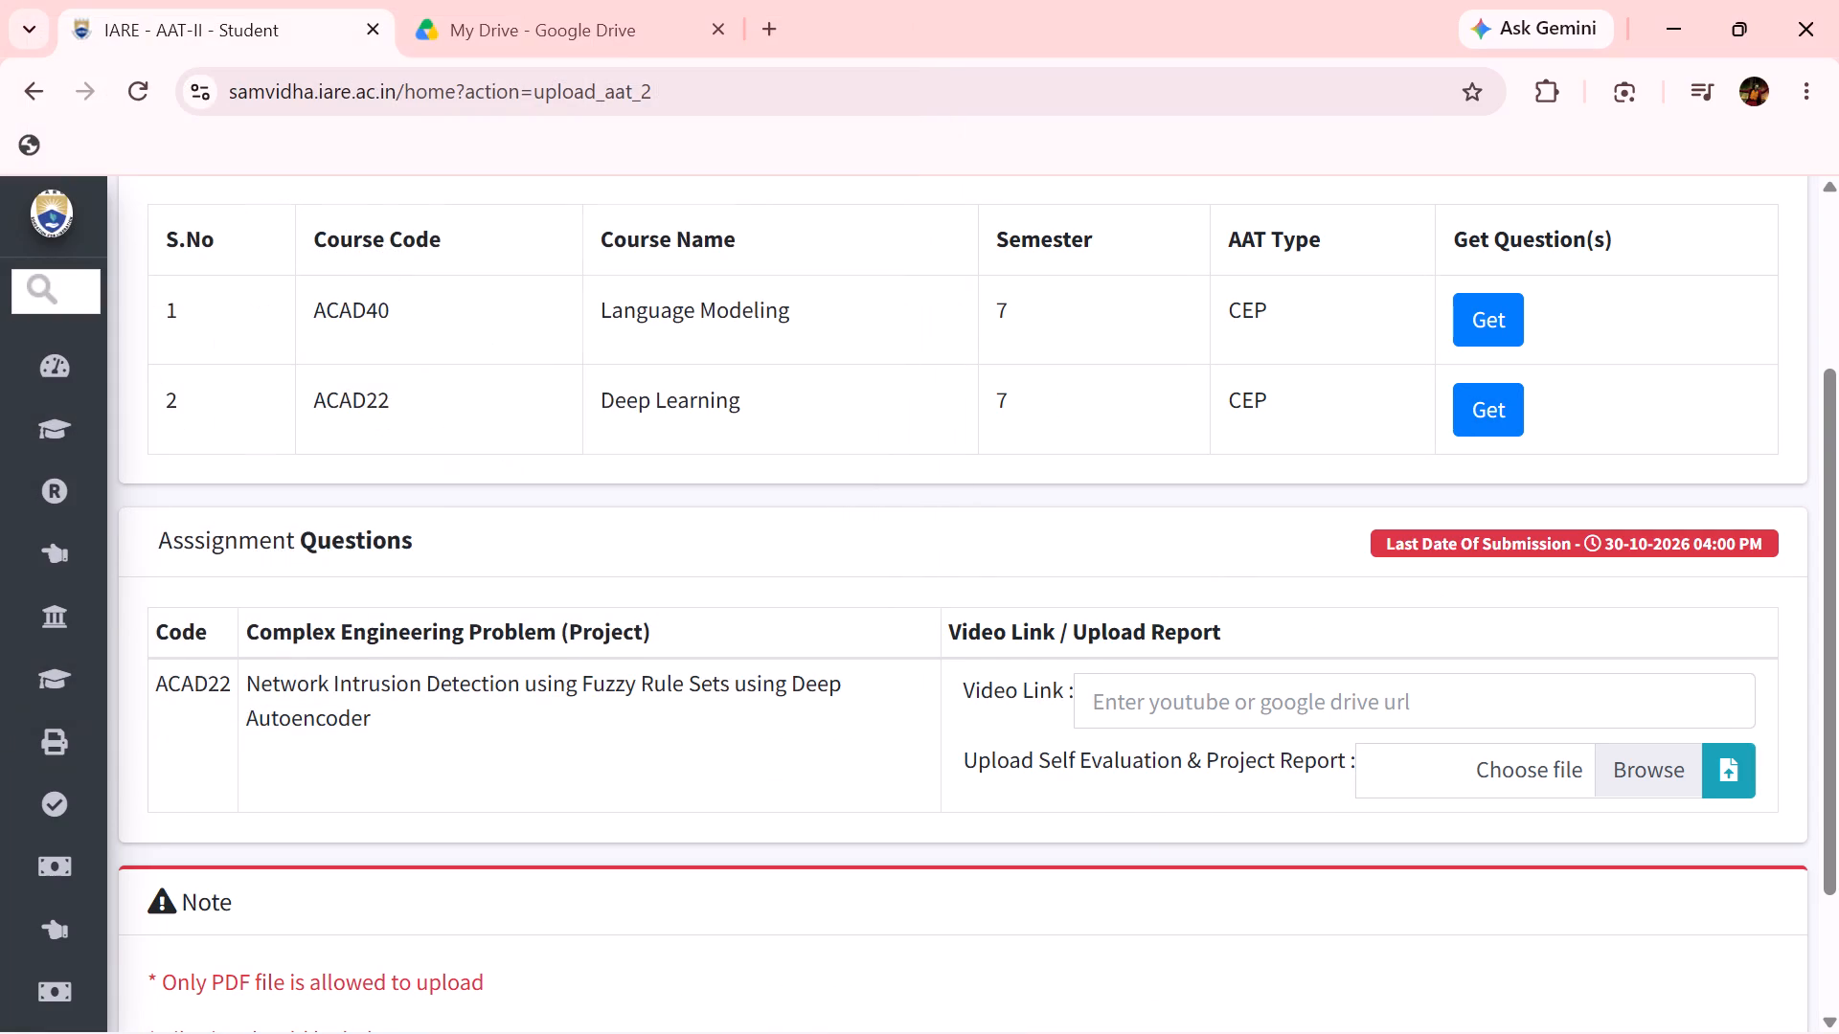
In Google Drive's My Drive, clear the file selection and dismiss the completed LM(AAT-II).mp4 upload notice.
{"action": "key", "text": "ctrl+Tab"}
{"action": "scroll", "coordinate": [679, 619], "scroll_direction": "up", "scroll_amount": 4}
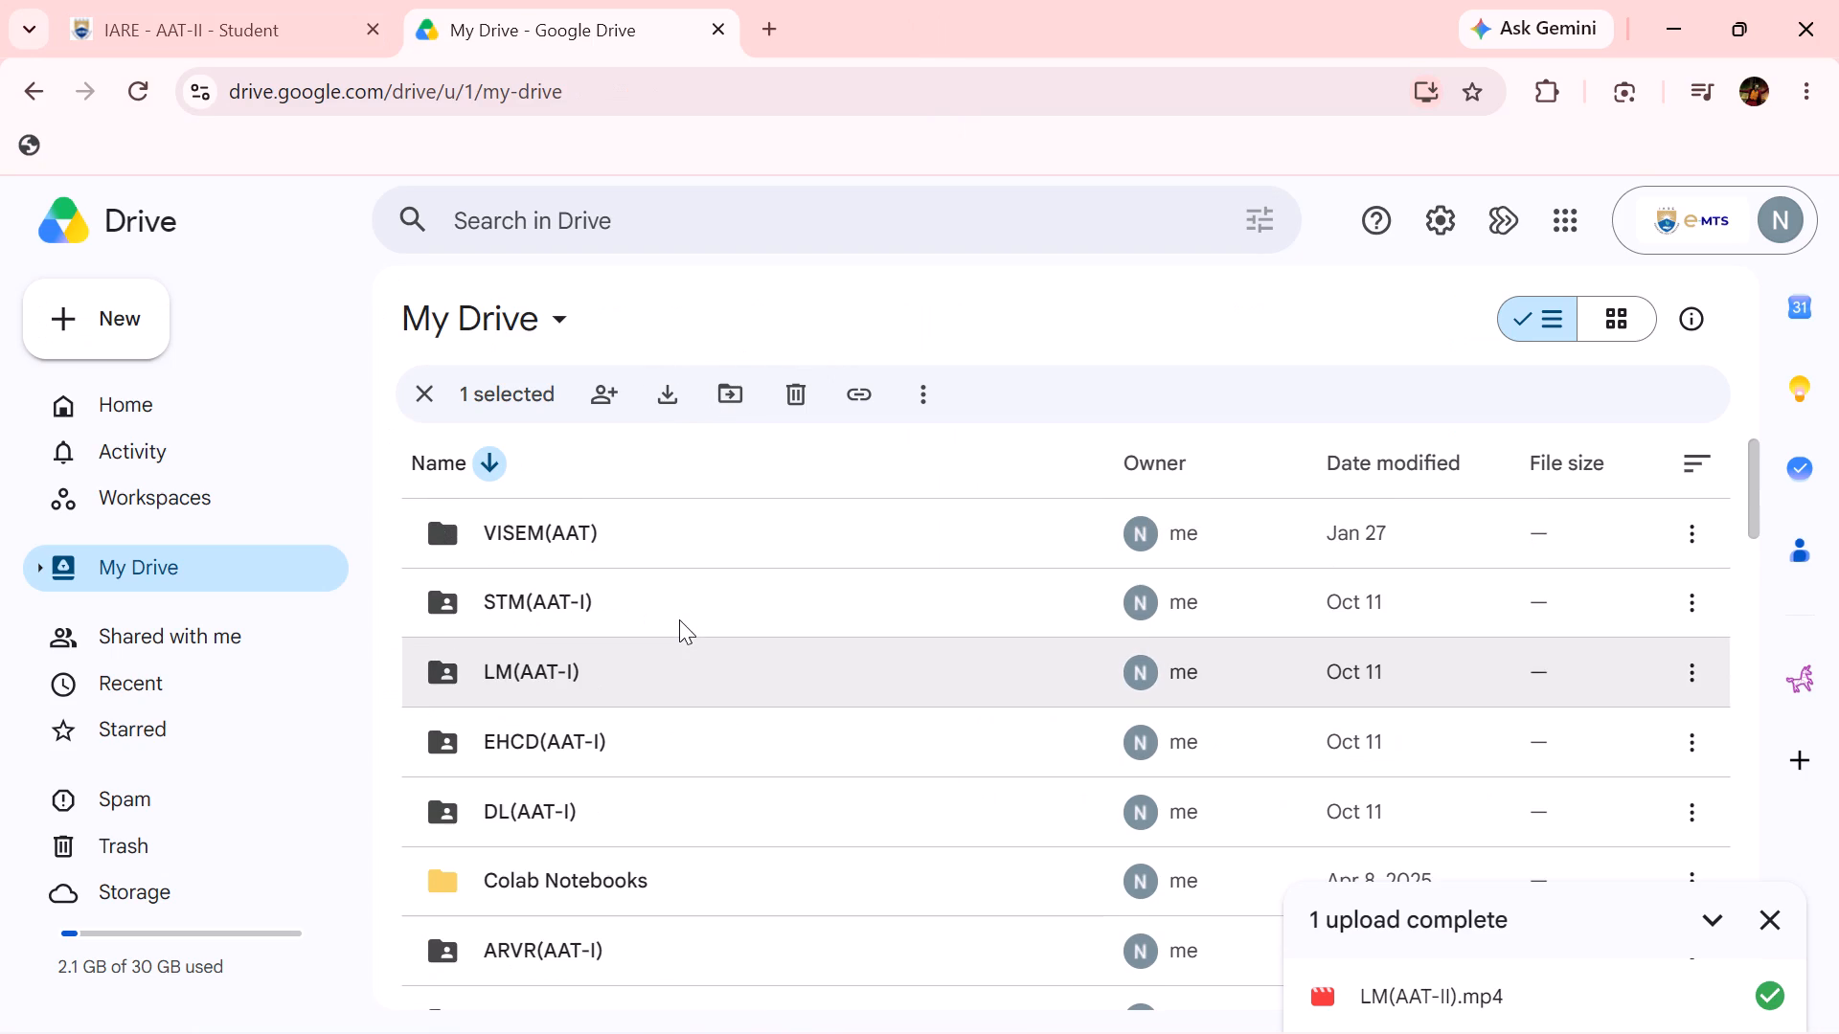
{"action": "left_click", "coordinate": [424, 384]}
{"action": "left_click", "coordinate": [1778, 916]}
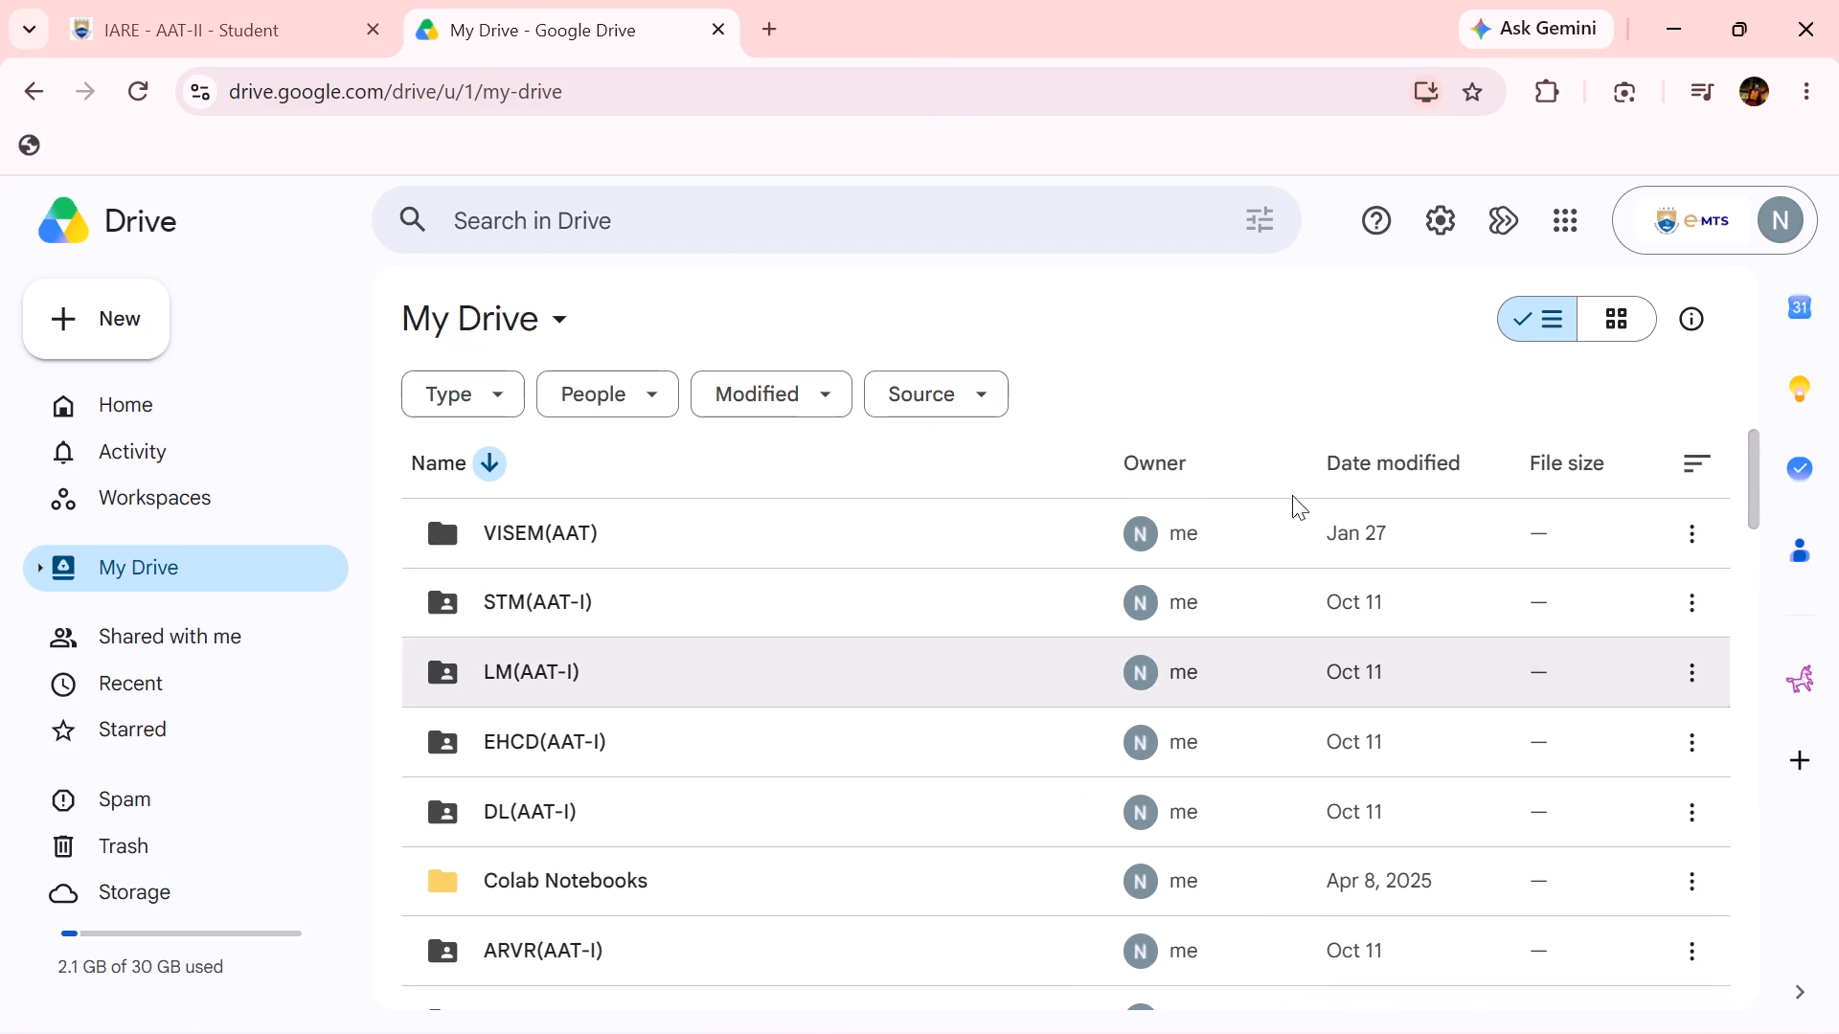
{"action": "scroll", "coordinate": [1109, 379], "scroll_direction": "up", "scroll_amount": 2}
{"action": "scroll", "coordinate": [793, 626], "scroll_direction": "up", "scroll_amount": 1}
Switch to PowerPoint and close the FSA-based tokenization engine presentation without saving the changes.
{"action": "key", "text": "ctrl+Tab"}
{"action": "key", "text": "alt+Tab"}
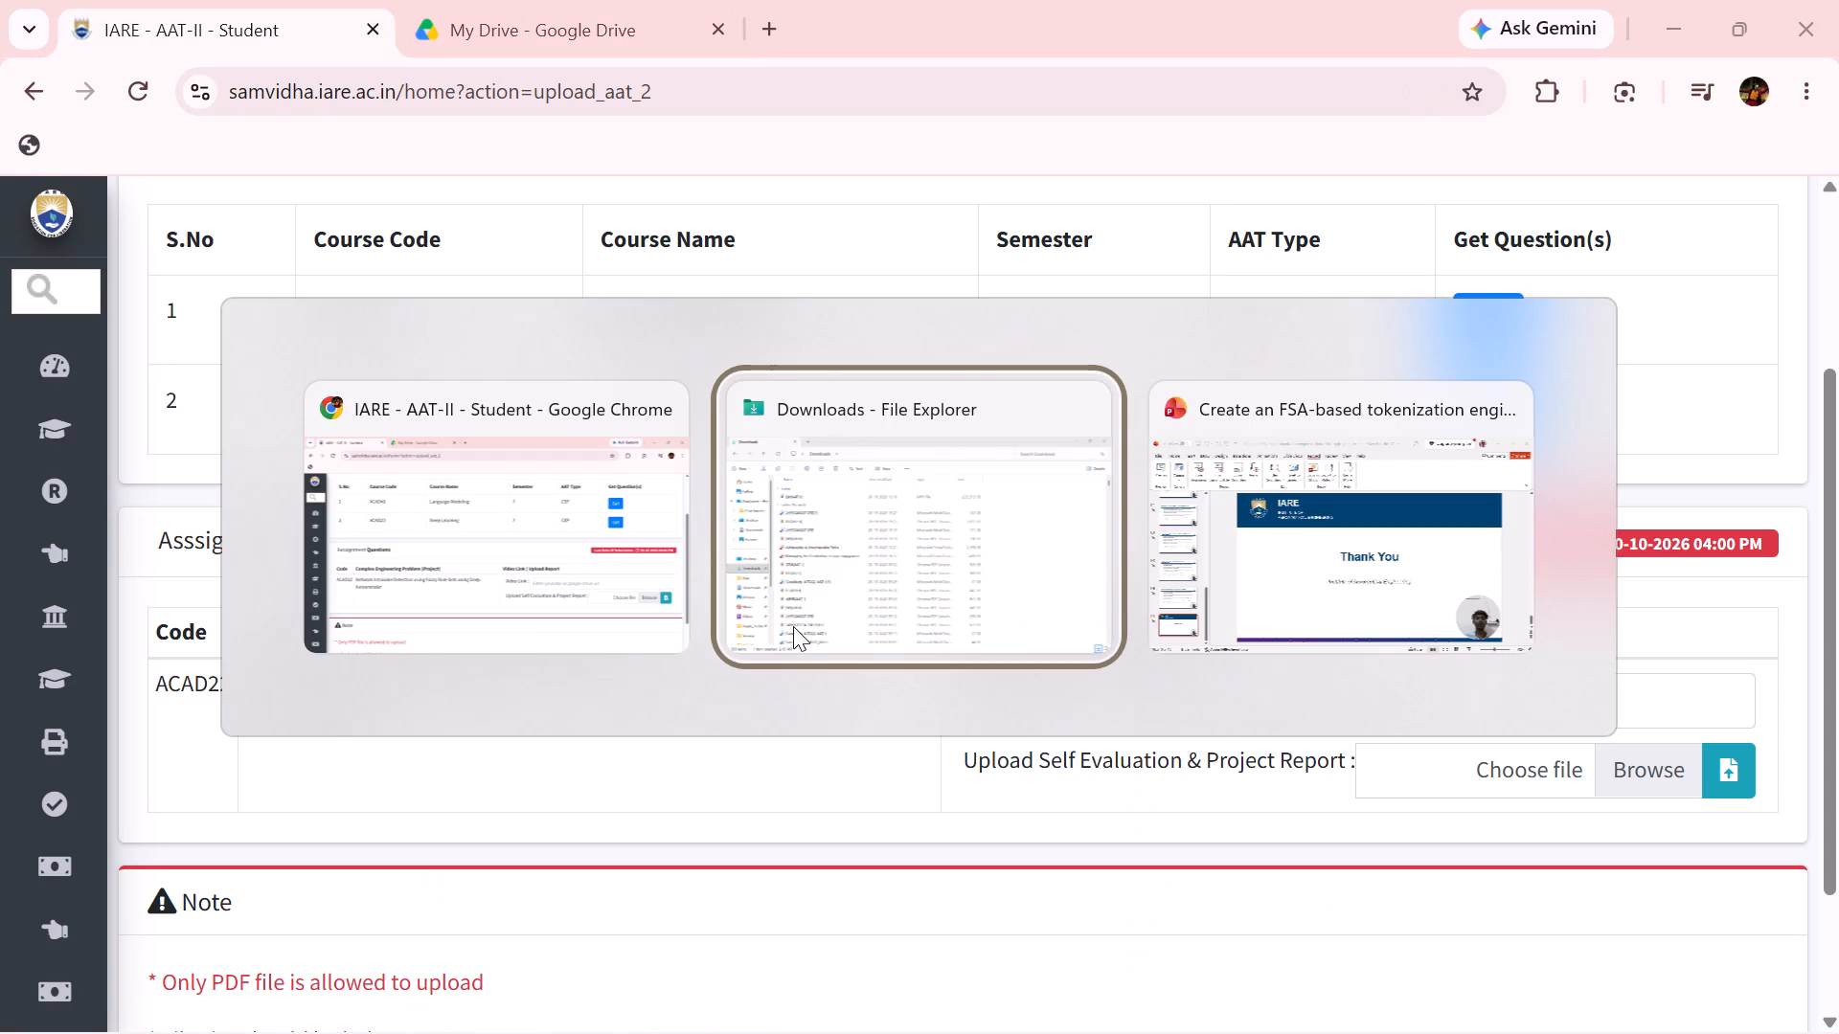
{"action": "key", "text": "alt+Tab"}
{"action": "key", "text": "alt+Tab"}
{"action": "left_click", "coordinate": [1838, 0]}
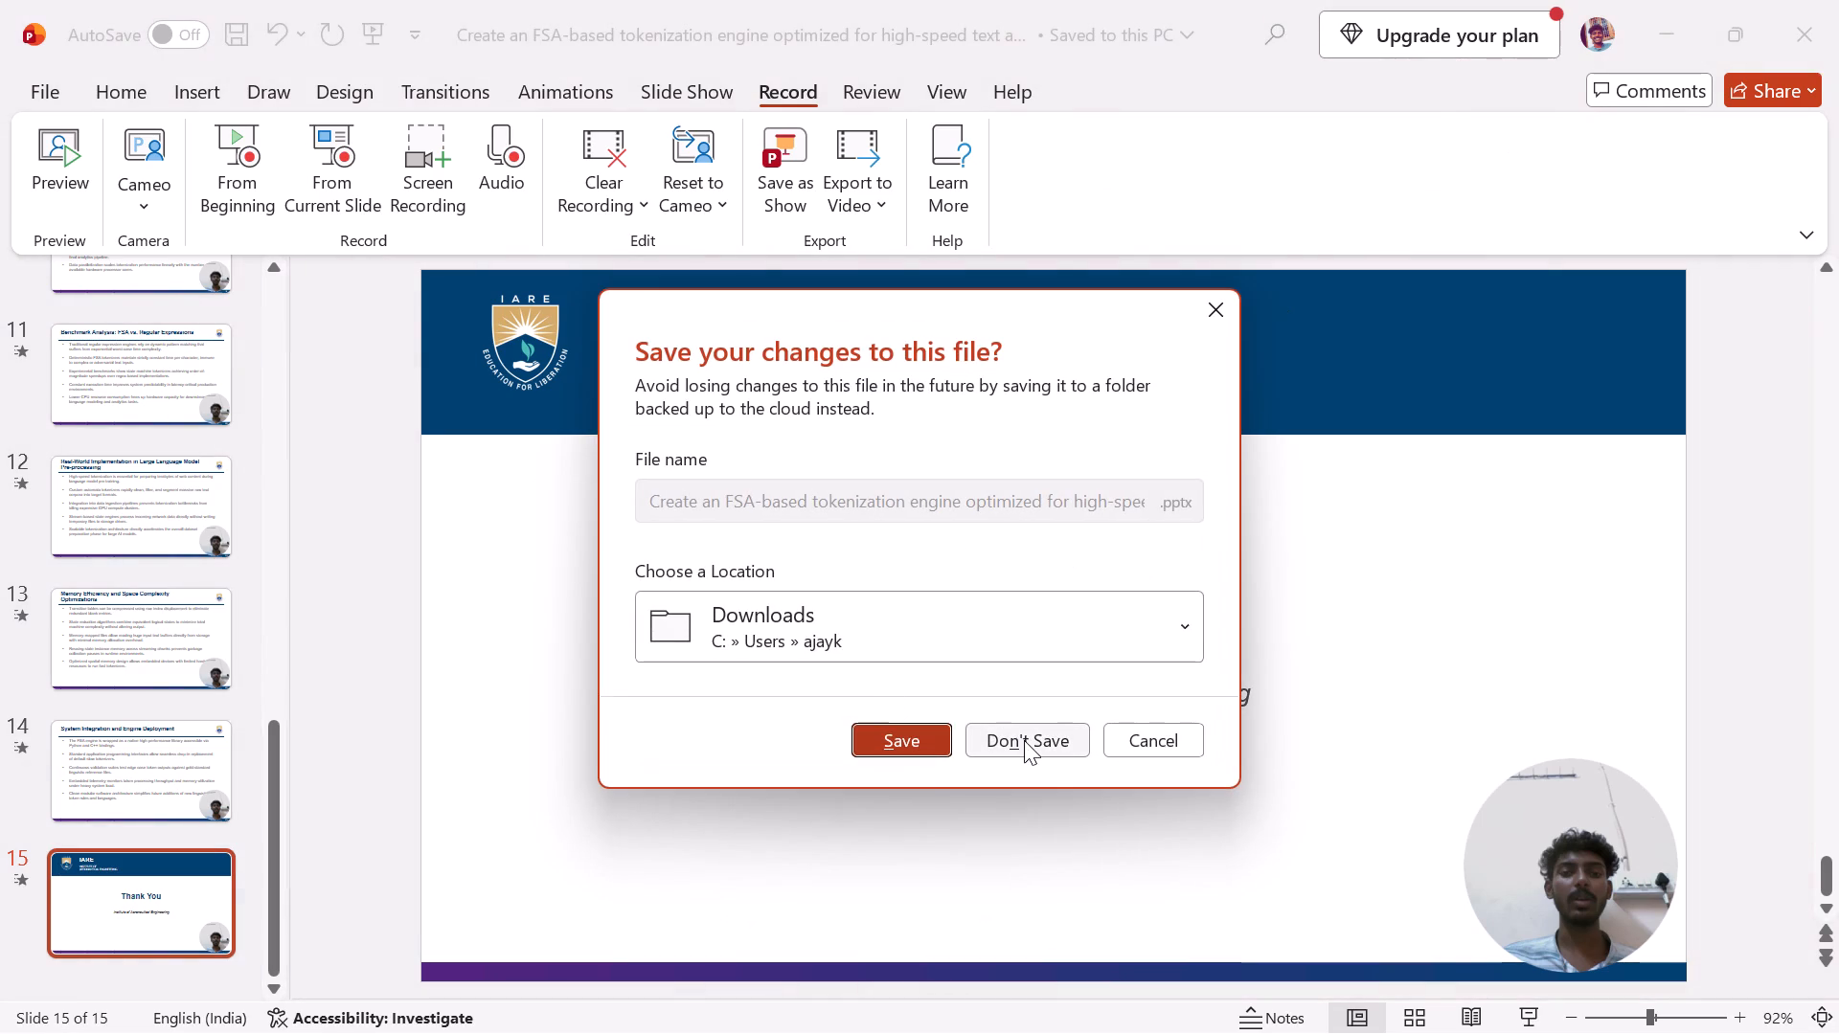
{"action": "left_click", "coordinate": [1024, 740]}
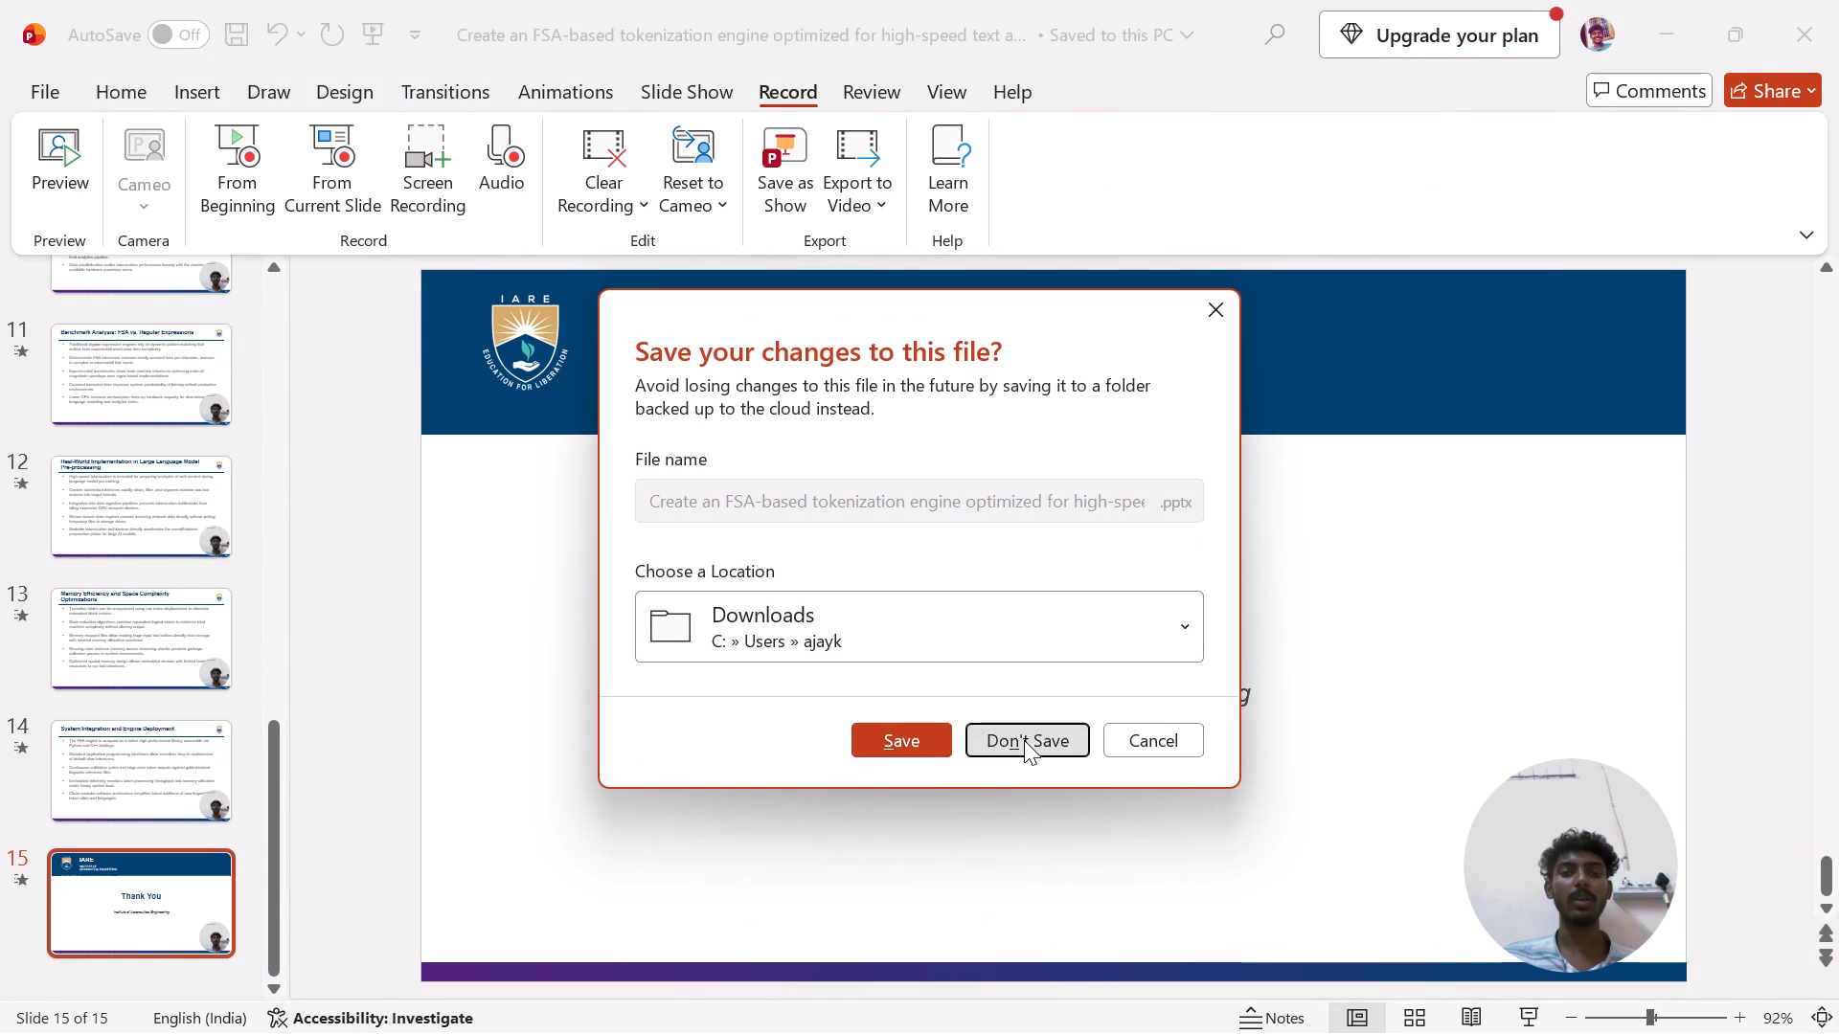
From the Downloads folder, open the Network Intrusion Detection using Fuzzy Rule Sets using Deep Autoencoder presentation and enable editing.
{"action": "scroll", "coordinate": [675, 477], "scroll_direction": "up", "scroll_amount": 2}
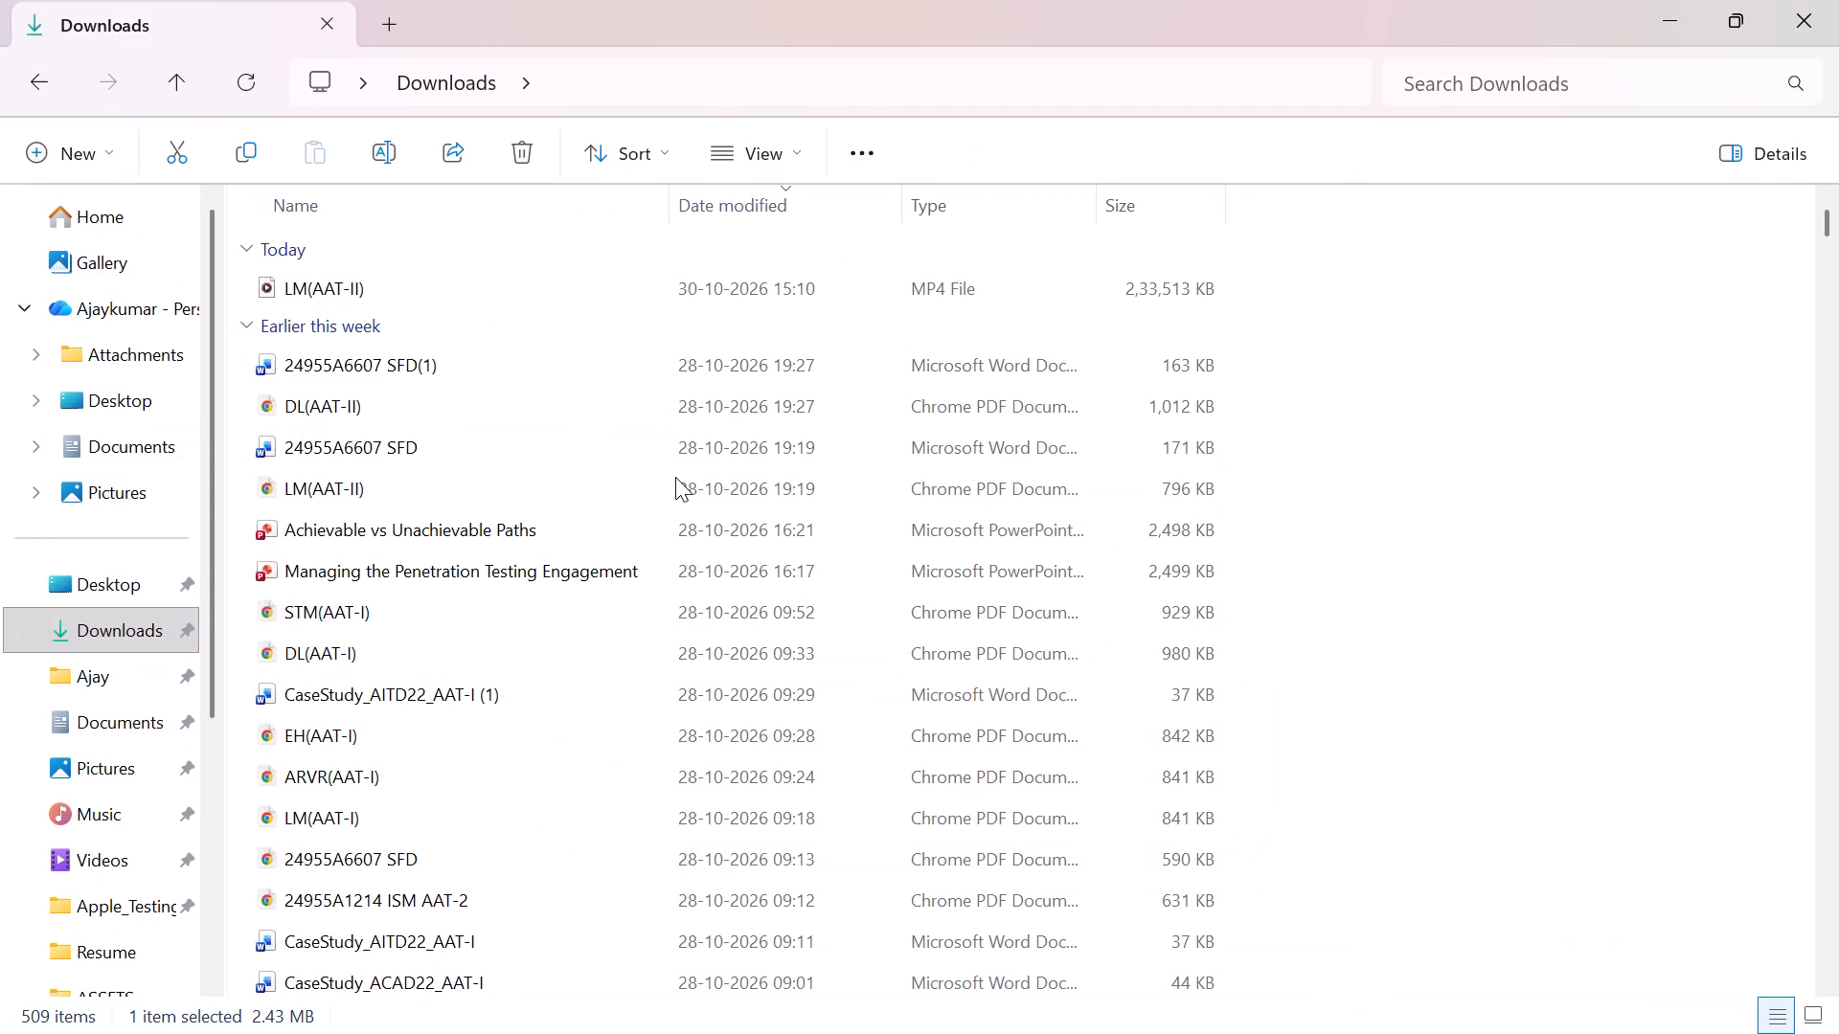
{"action": "key", "text": "alt+Tab"}
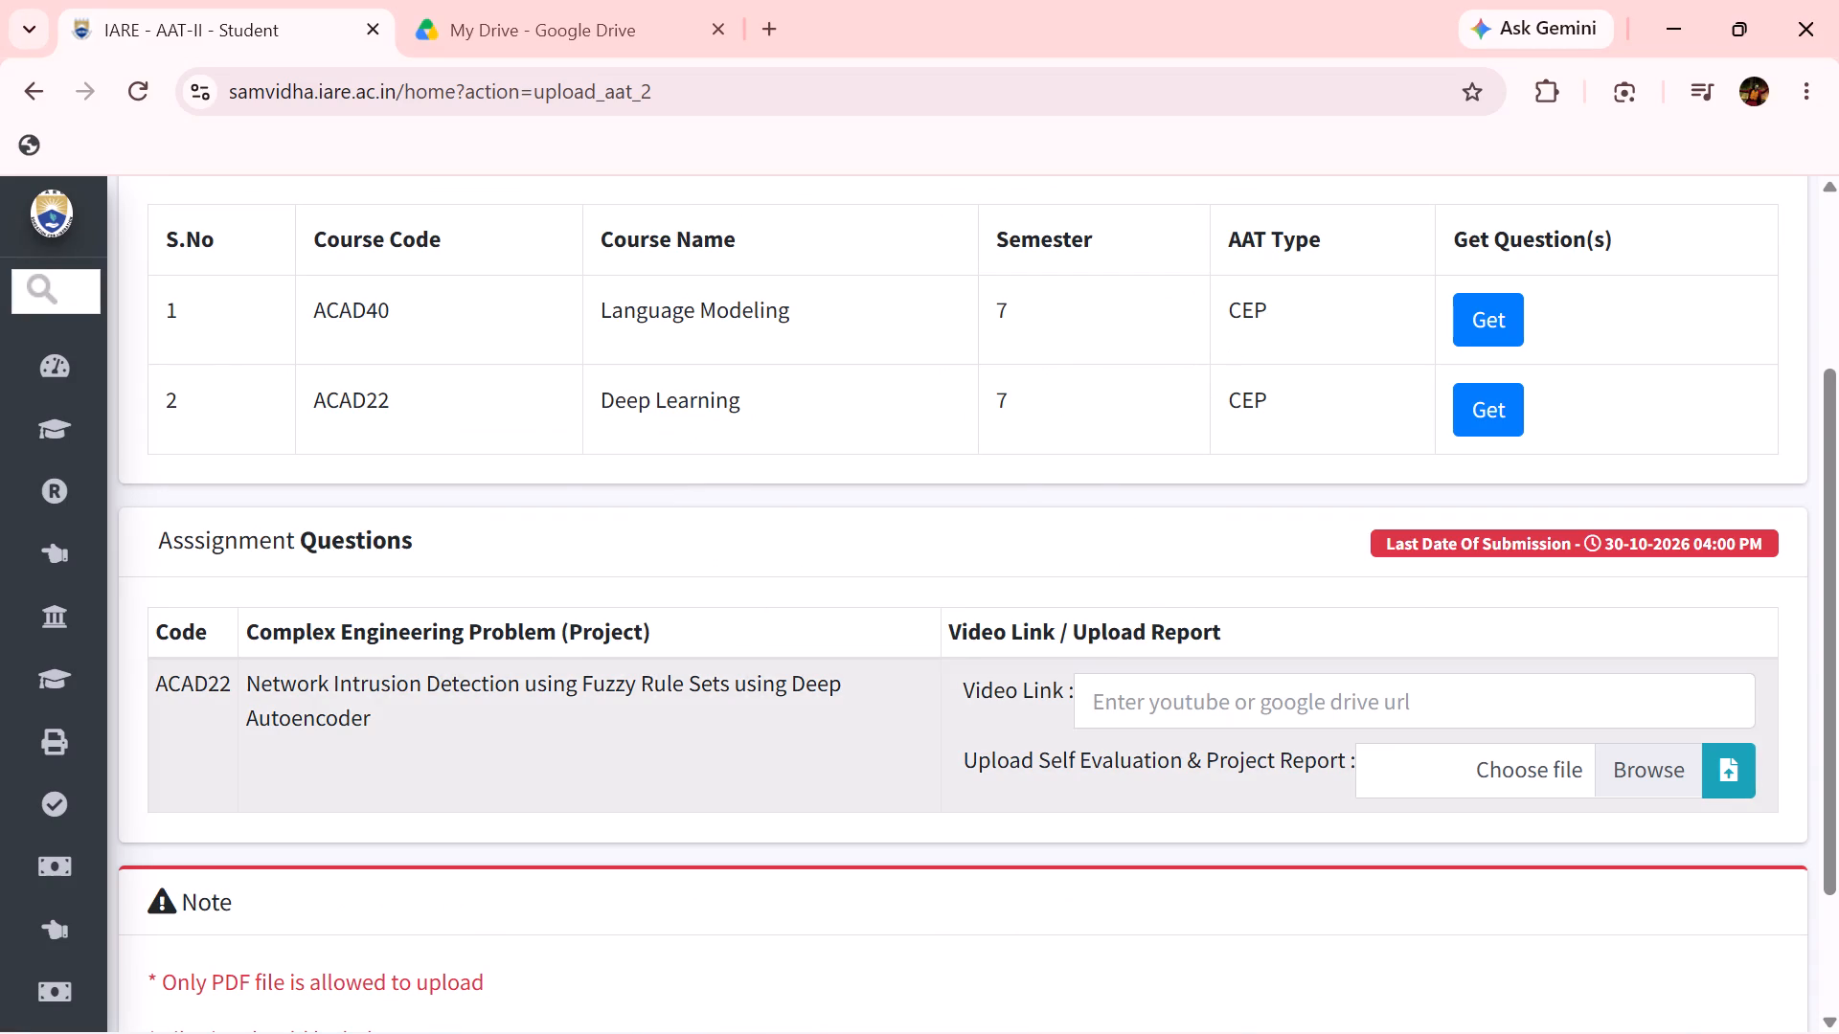
{"action": "key", "text": "alt+Tab"}
{"action": "scroll", "coordinate": [528, 820], "scroll_direction": "down", "scroll_amount": 1}
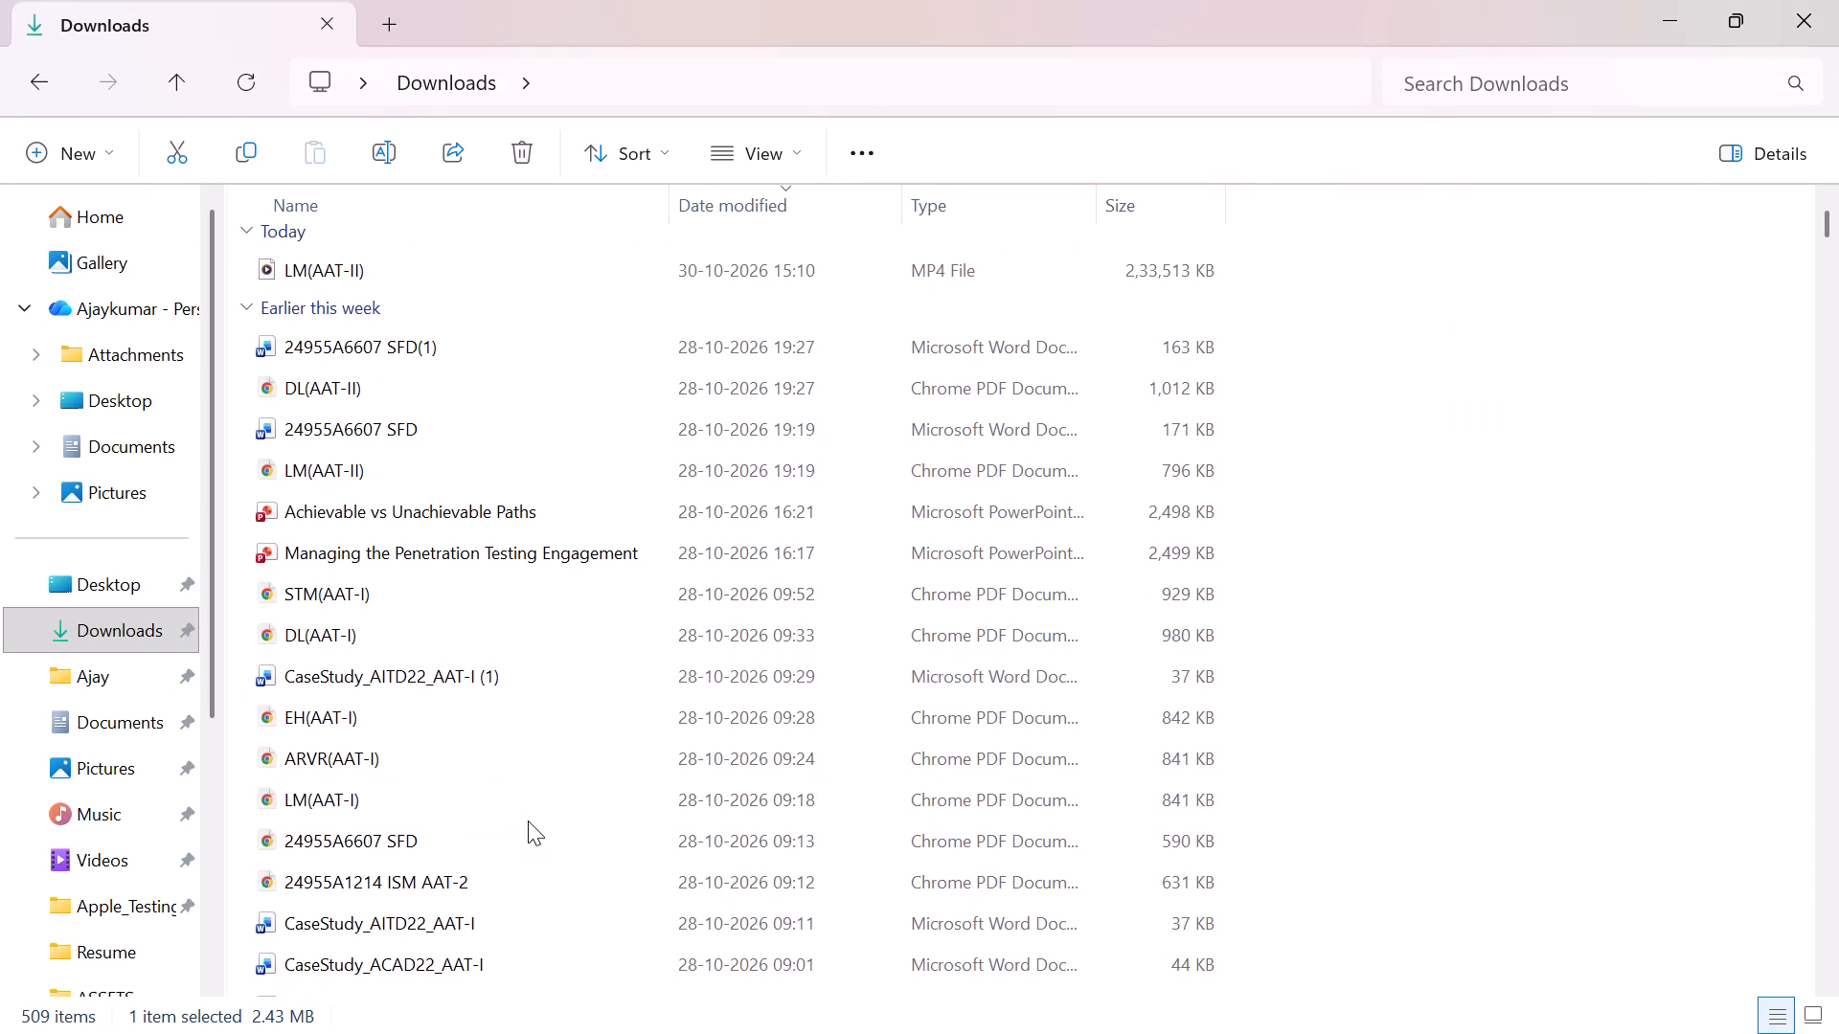
{"action": "scroll", "coordinate": [528, 820], "scroll_direction": "down", "scroll_amount": 2}
{"action": "double_click", "coordinate": [375, 898]}
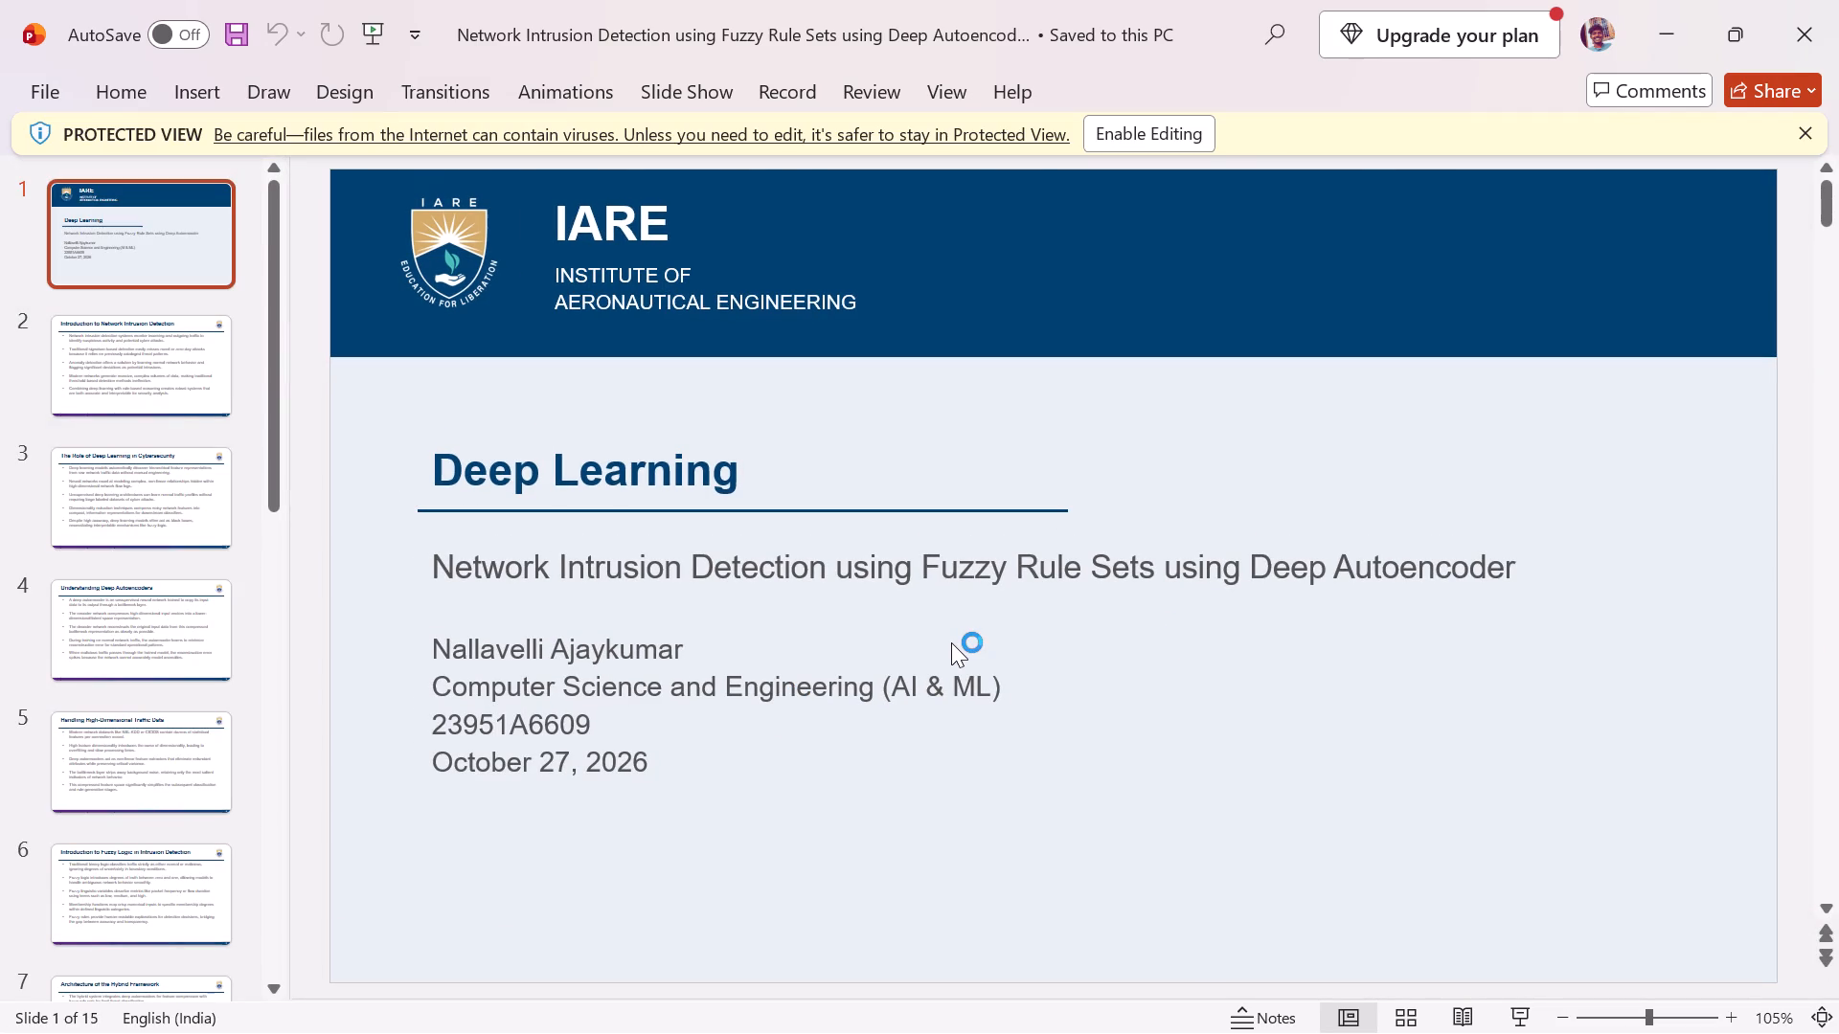
{"action": "left_click", "coordinate": [1176, 142]}
Open the Deep Learning presentation's recording view from the beginning.
{"action": "left_click", "coordinate": [786, 95]}
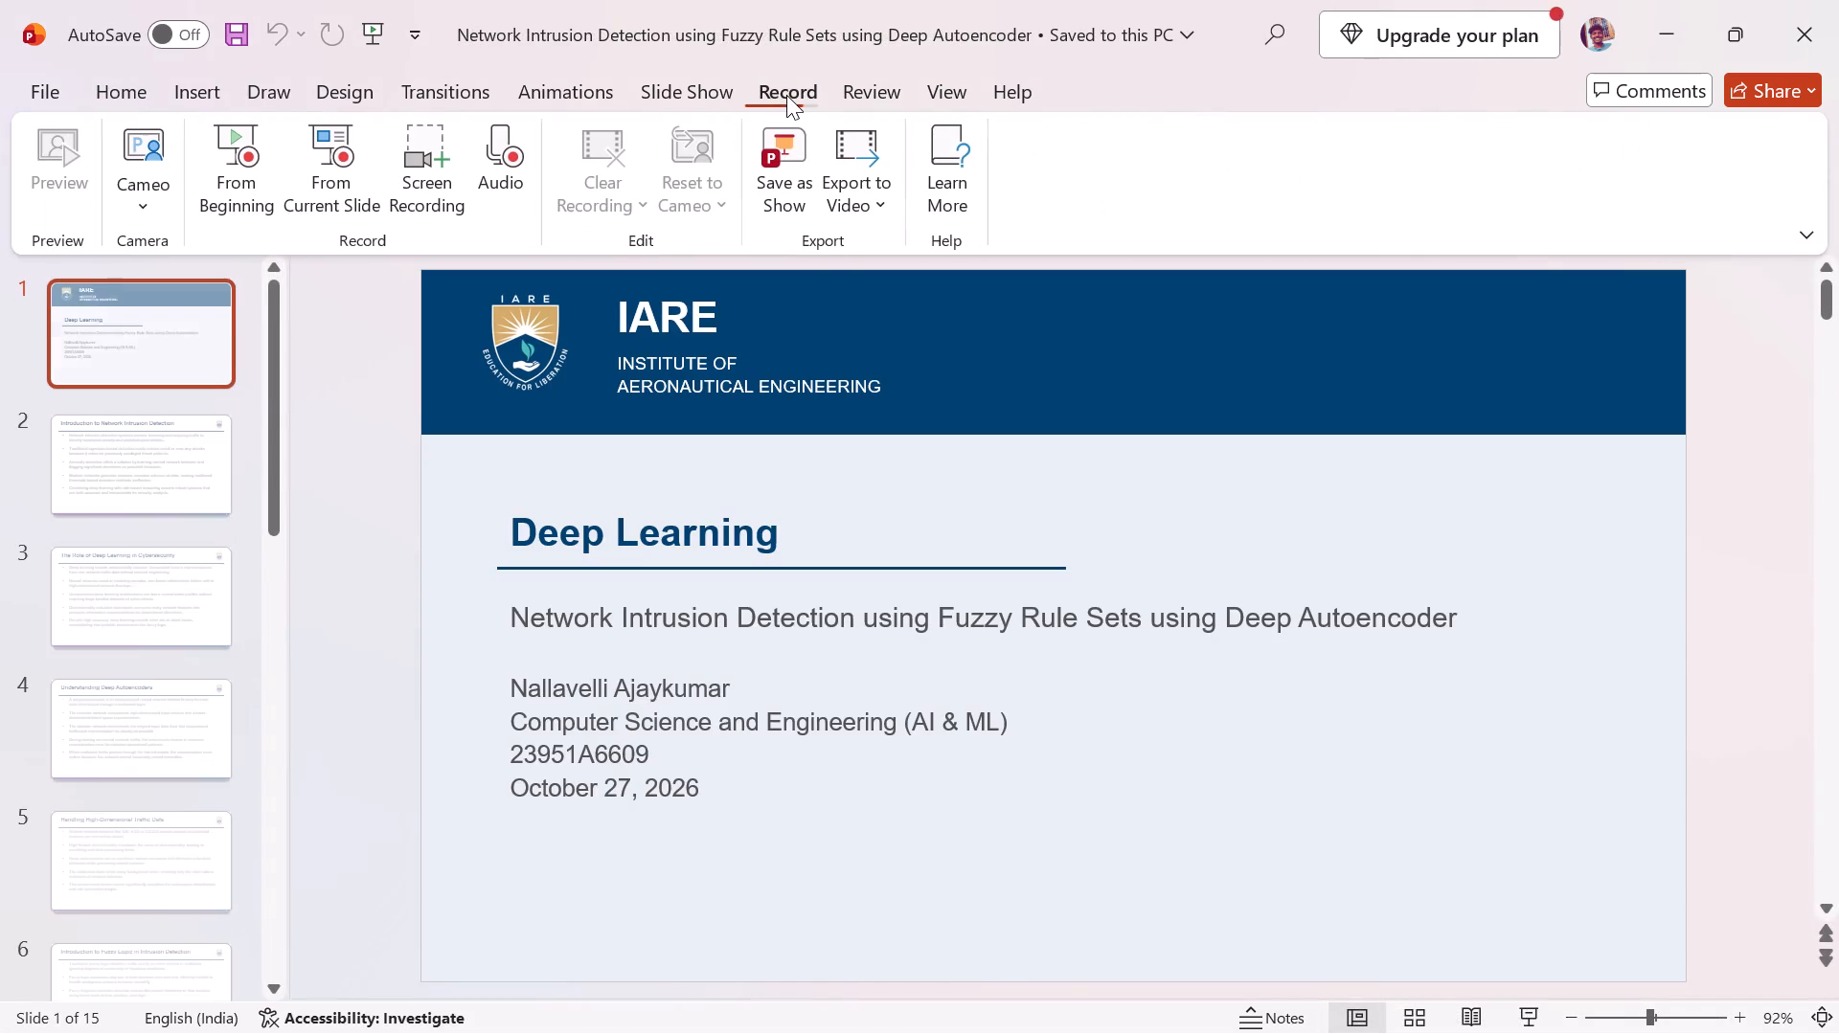
{"action": "left_click", "coordinate": [252, 189]}
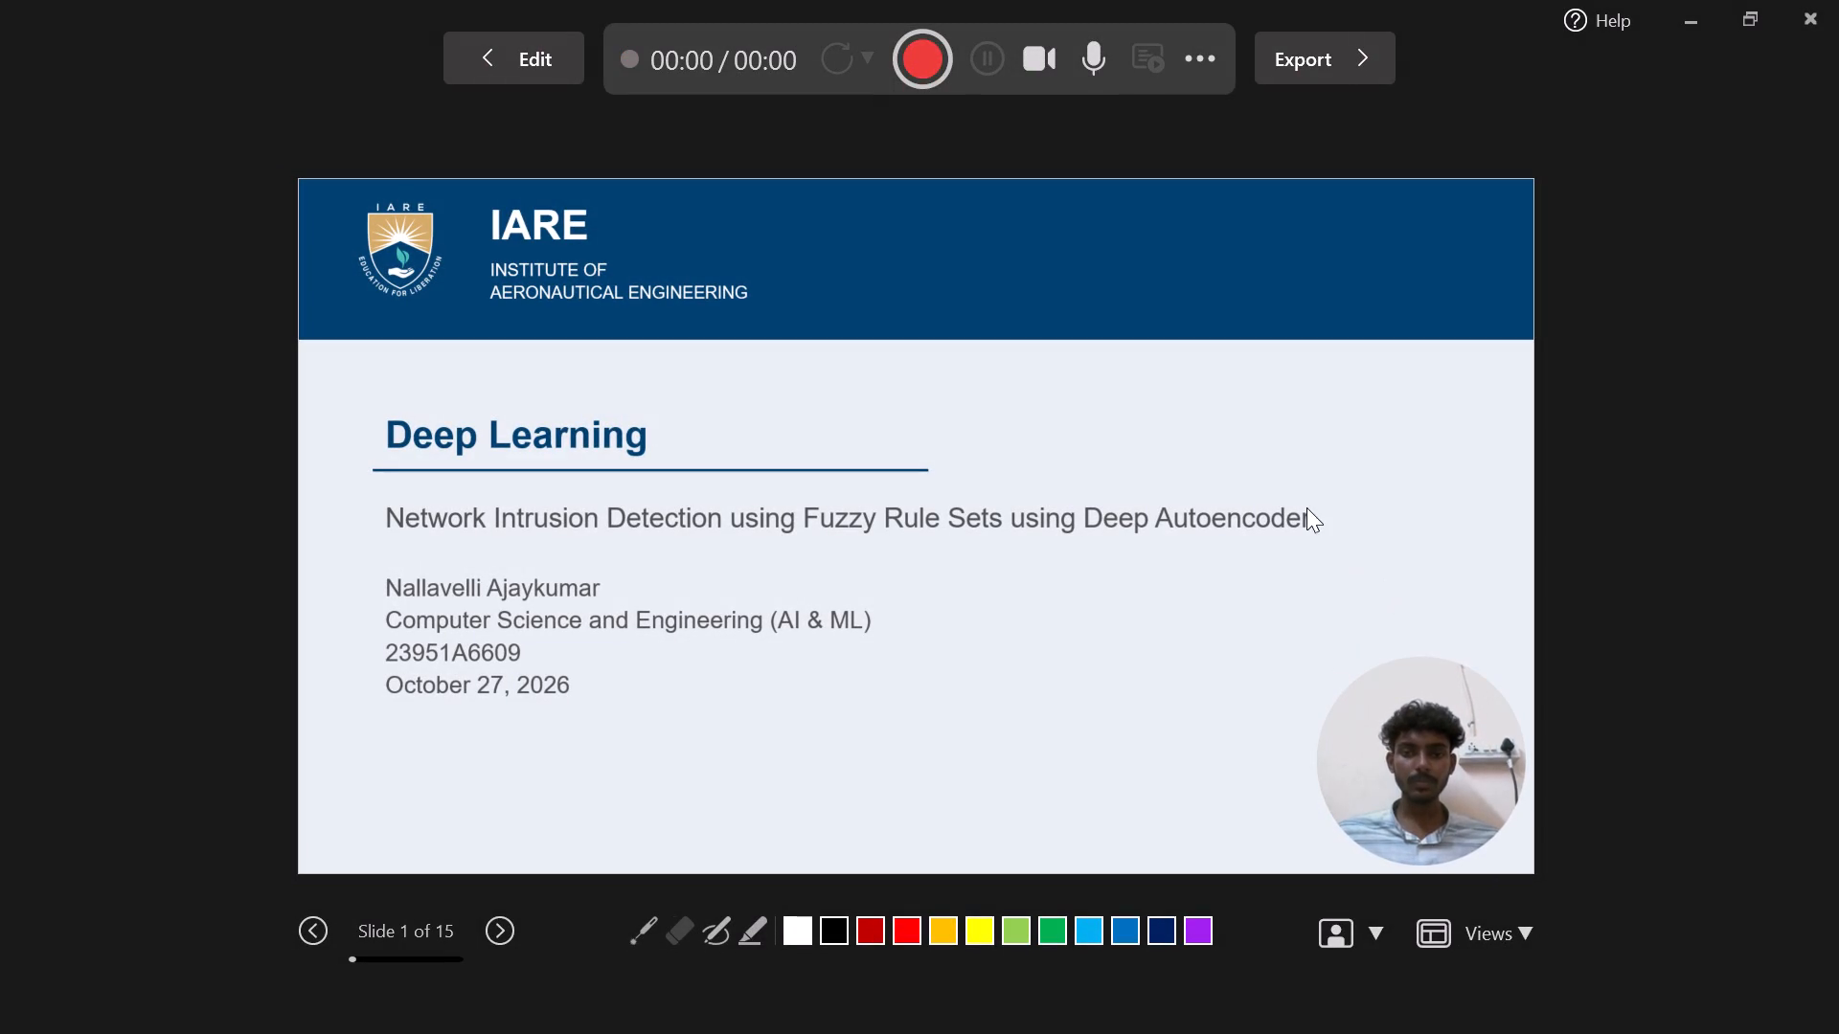
Switch to Chrome, check Google Drive and the portal's ACAD22 question and upload form, and return to the recording view.
{"action": "key", "text": "alt+Tab"}
{"action": "key", "text": "alt+Tab"}
{"action": "key", "text": "alt+Tab"}
{"action": "key", "text": "alt+Tab"}
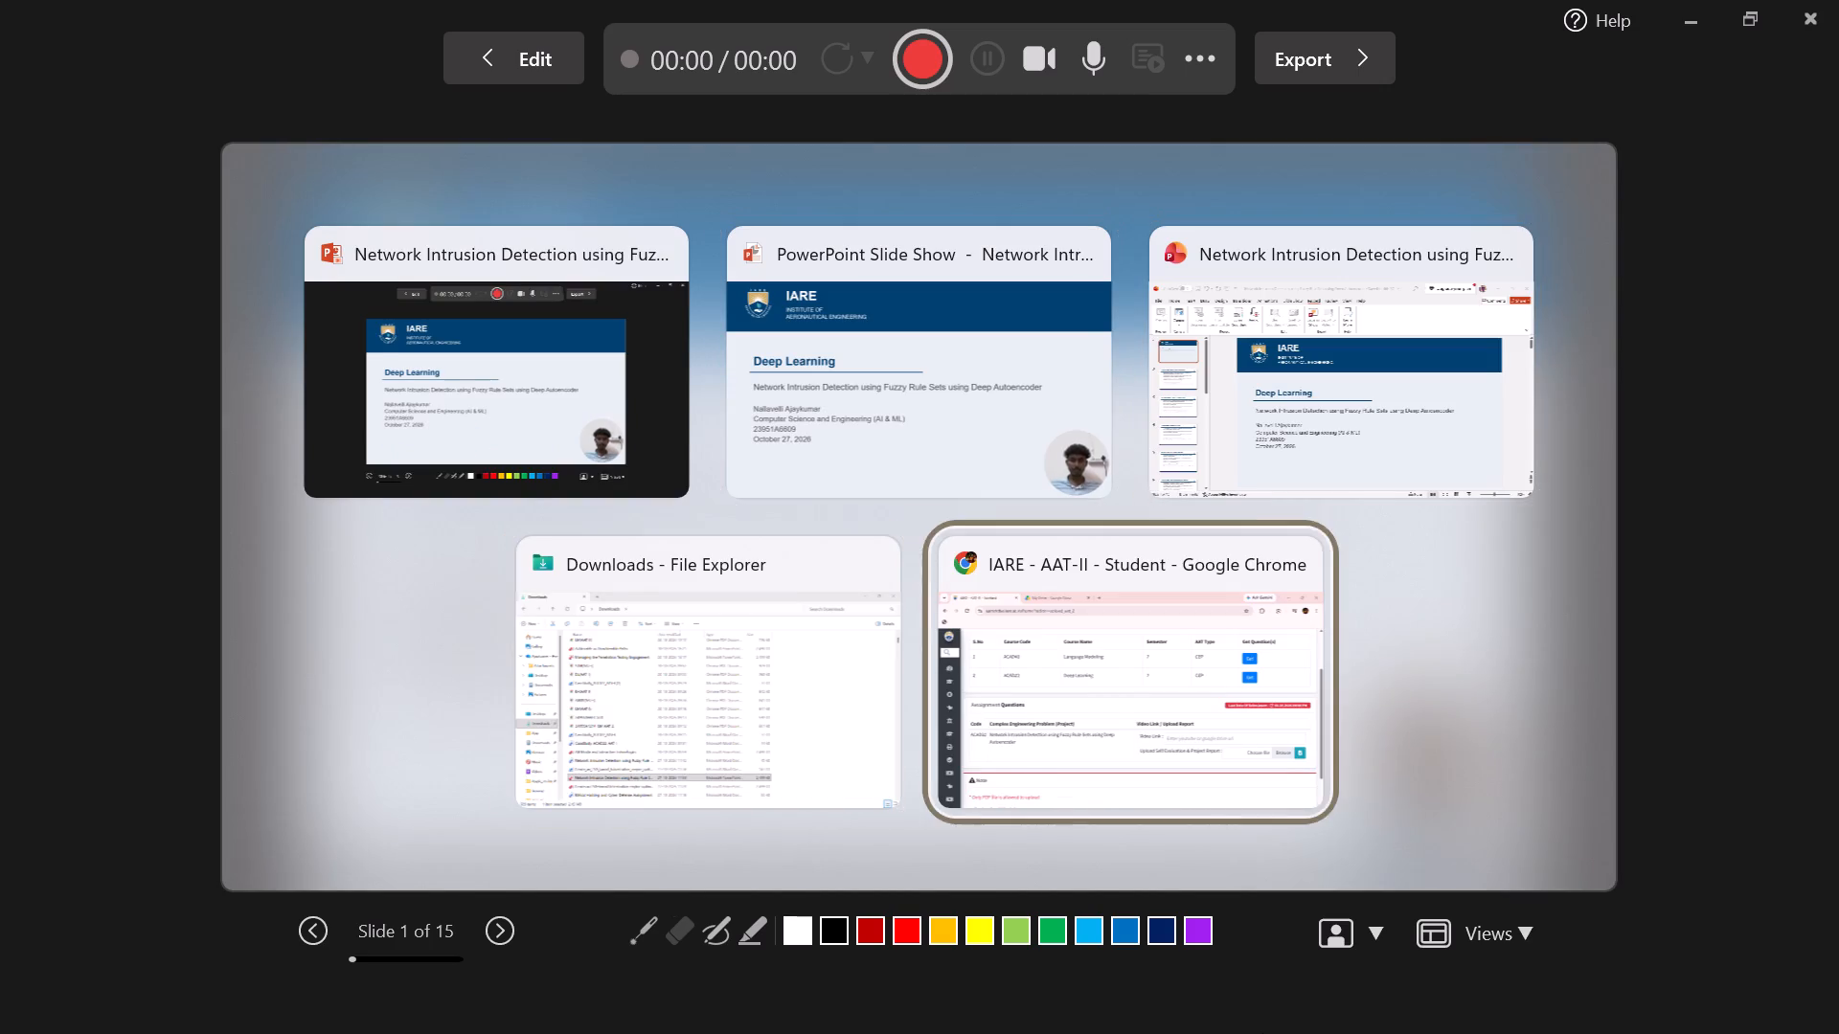
{"action": "key", "text": "ctrl+Tab"}
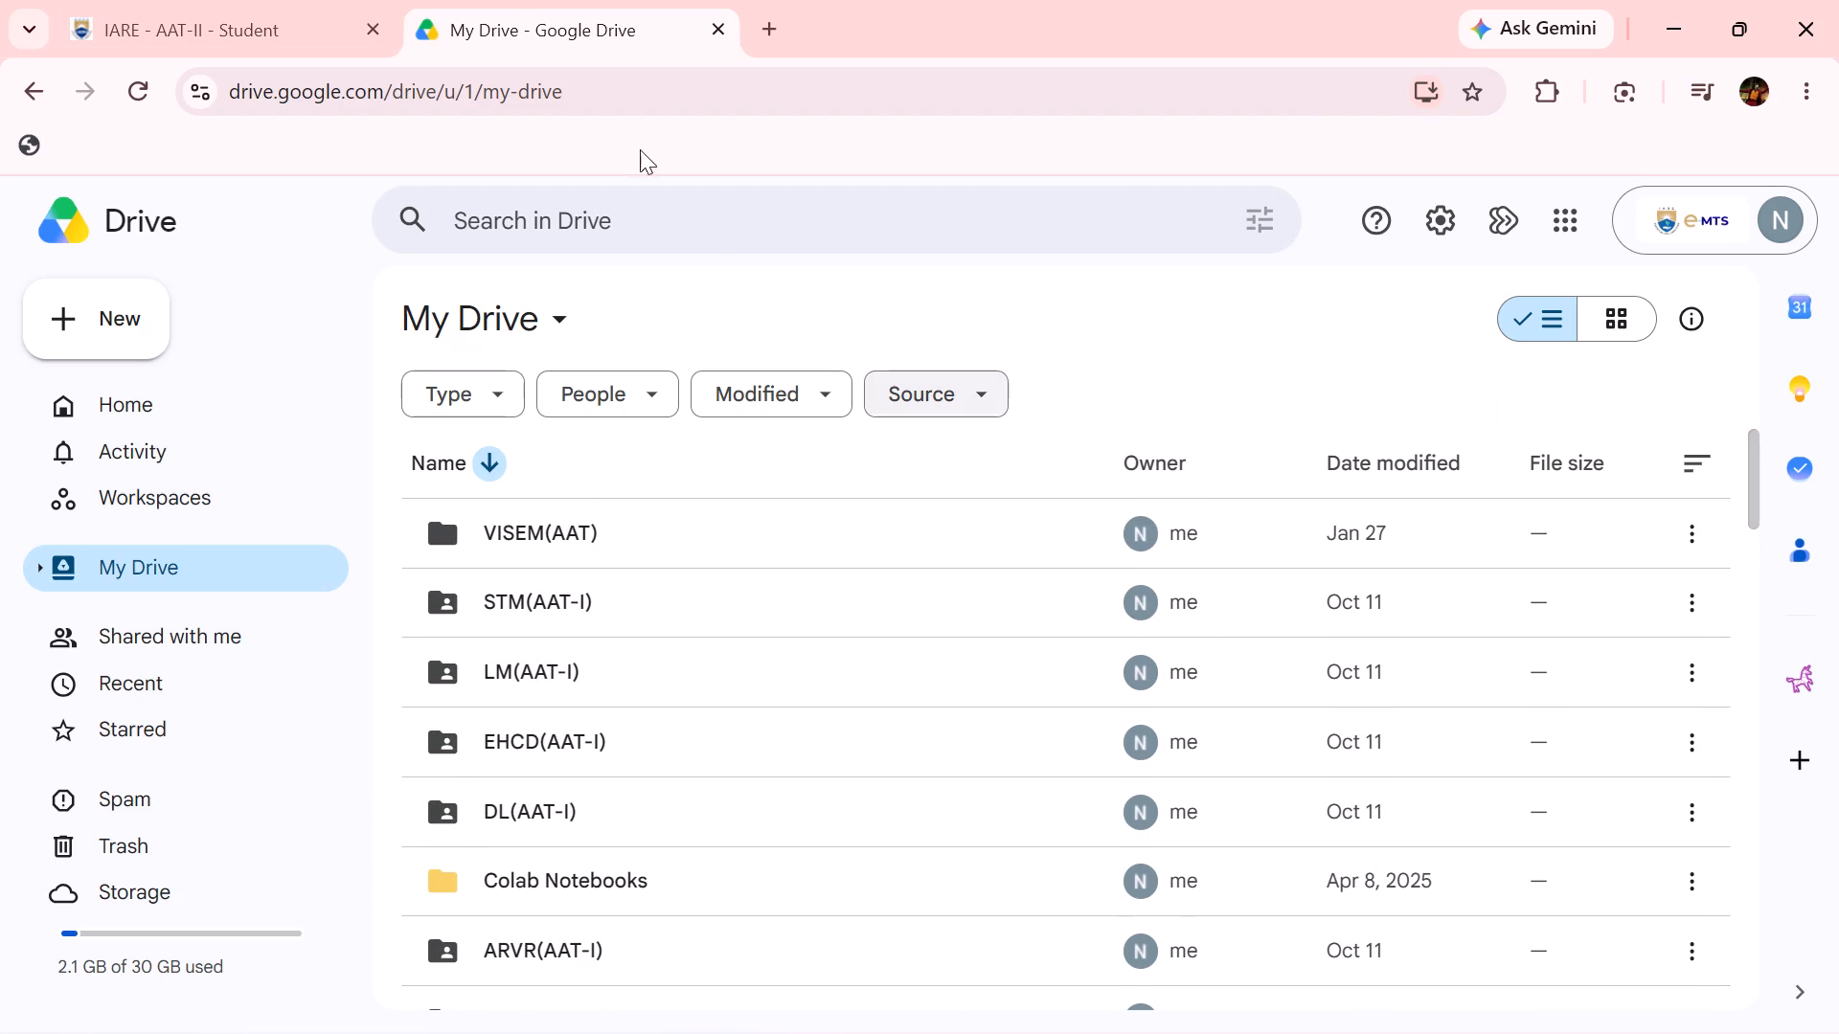
{"action": "left_click", "coordinate": [271, 36]}
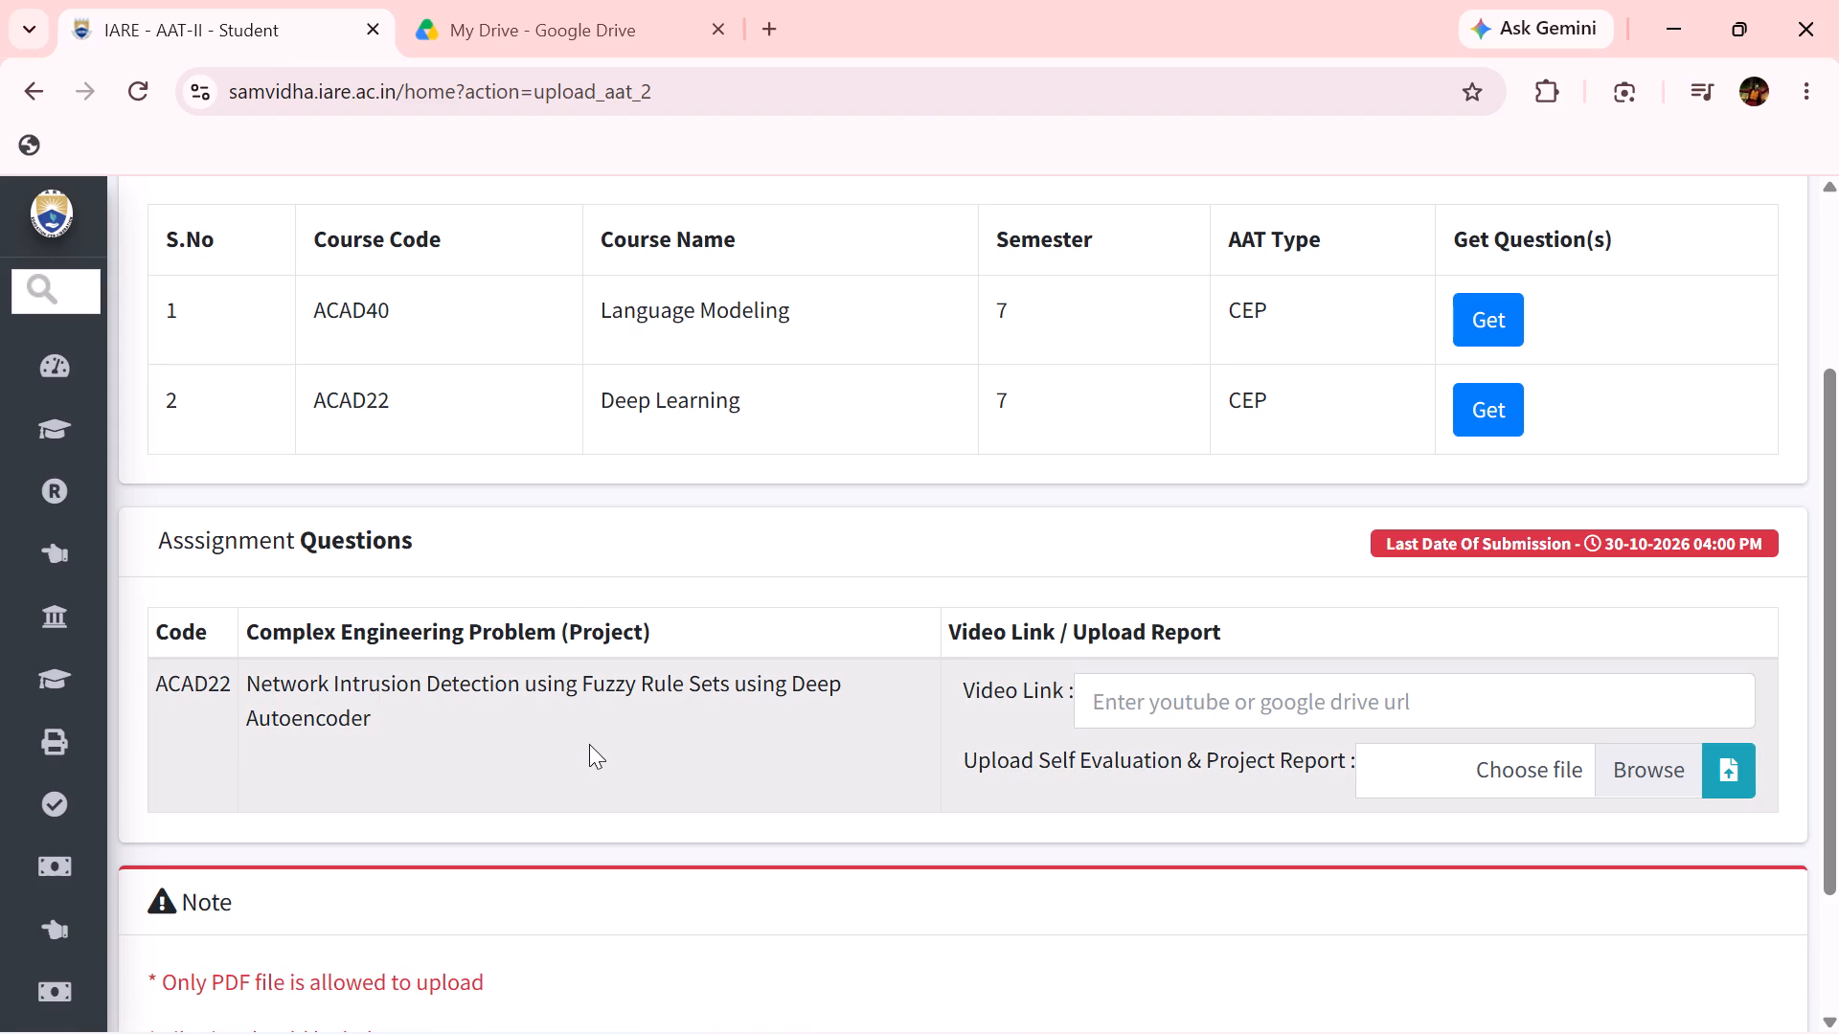
{"action": "key", "text": "alt+Tab"}
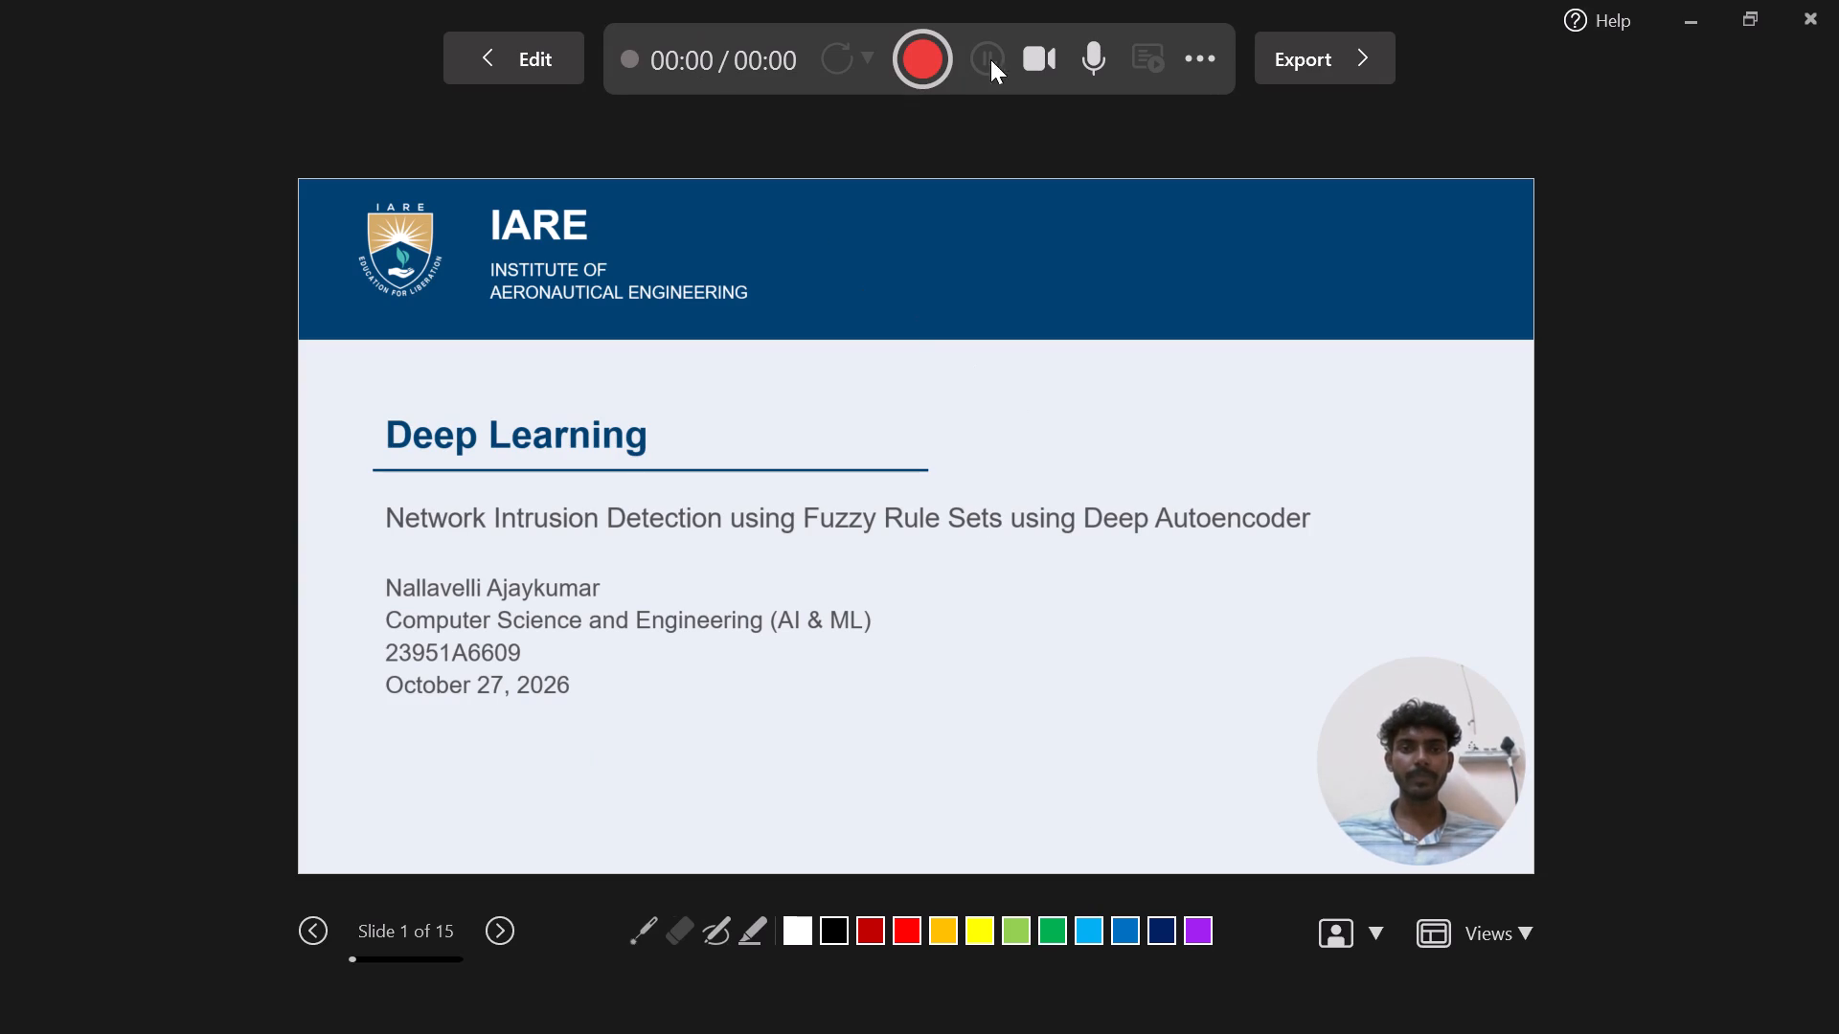
Start recording the Deep Learning presentation with the camera on, present the title slide and advance to slide 2.
{"action": "left_click", "coordinate": [918, 50]}
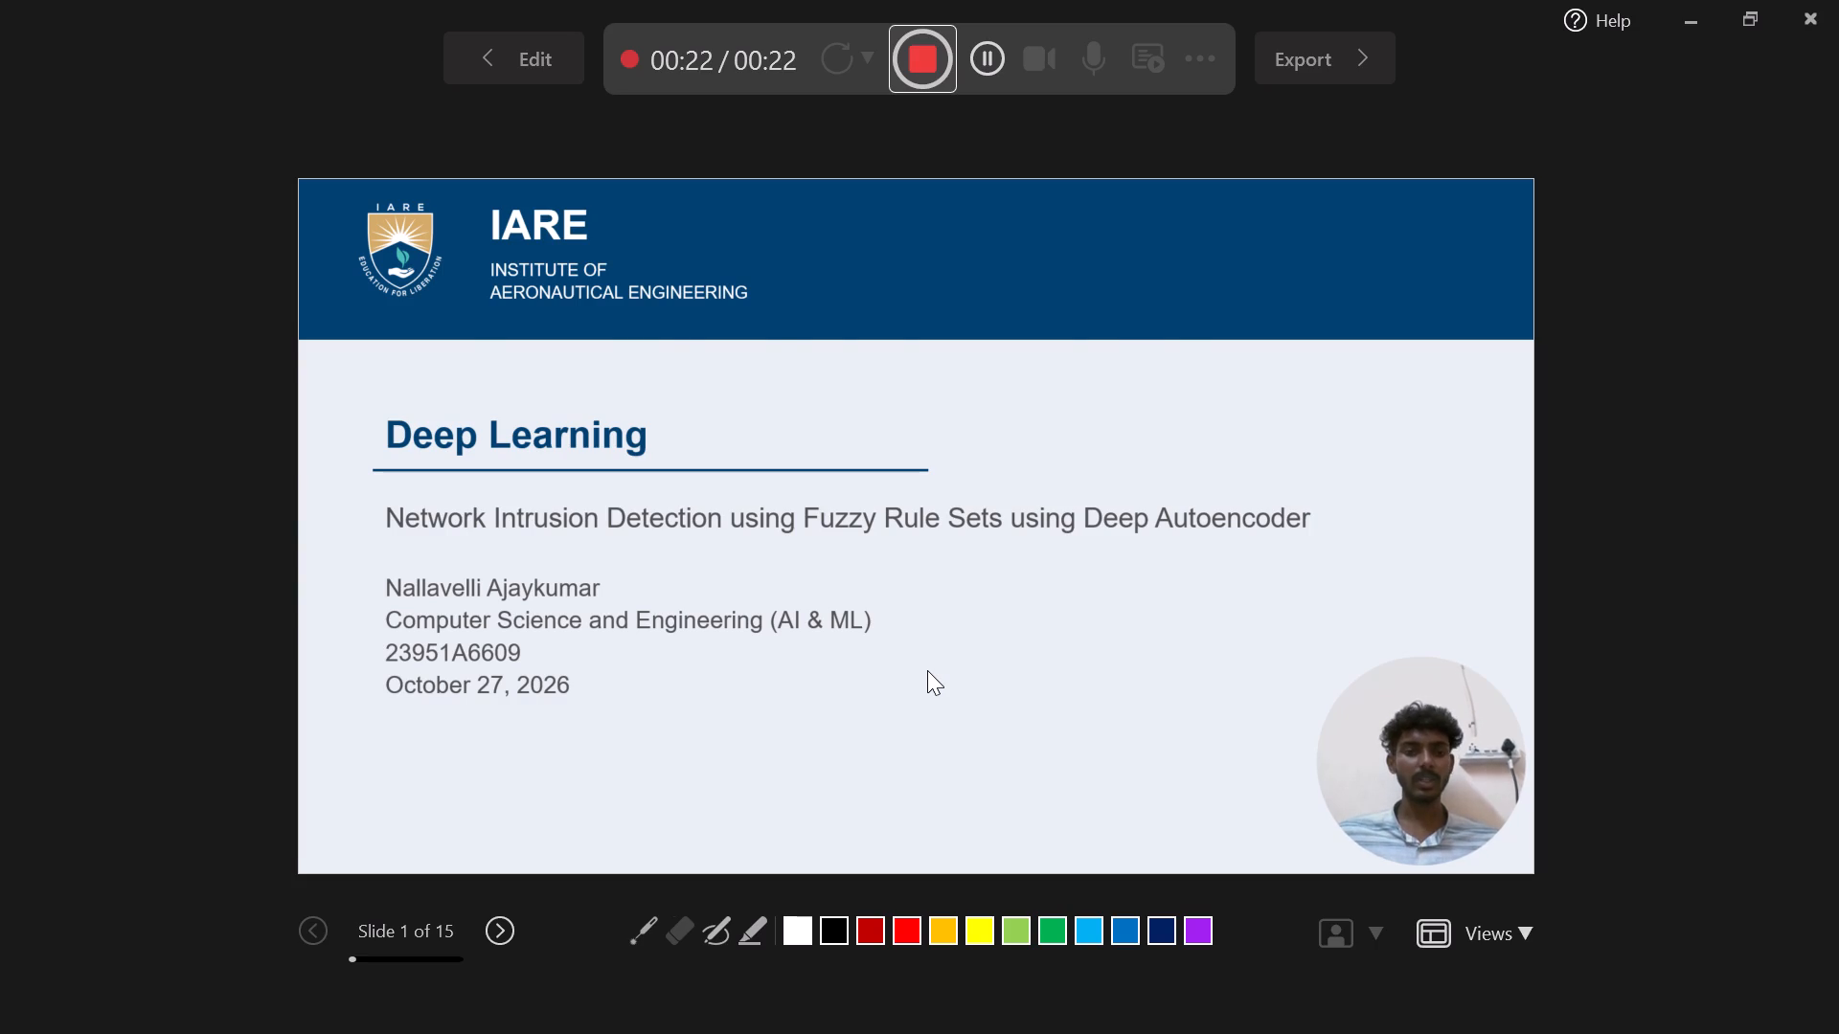
{"action": "key", "text": "Right"}
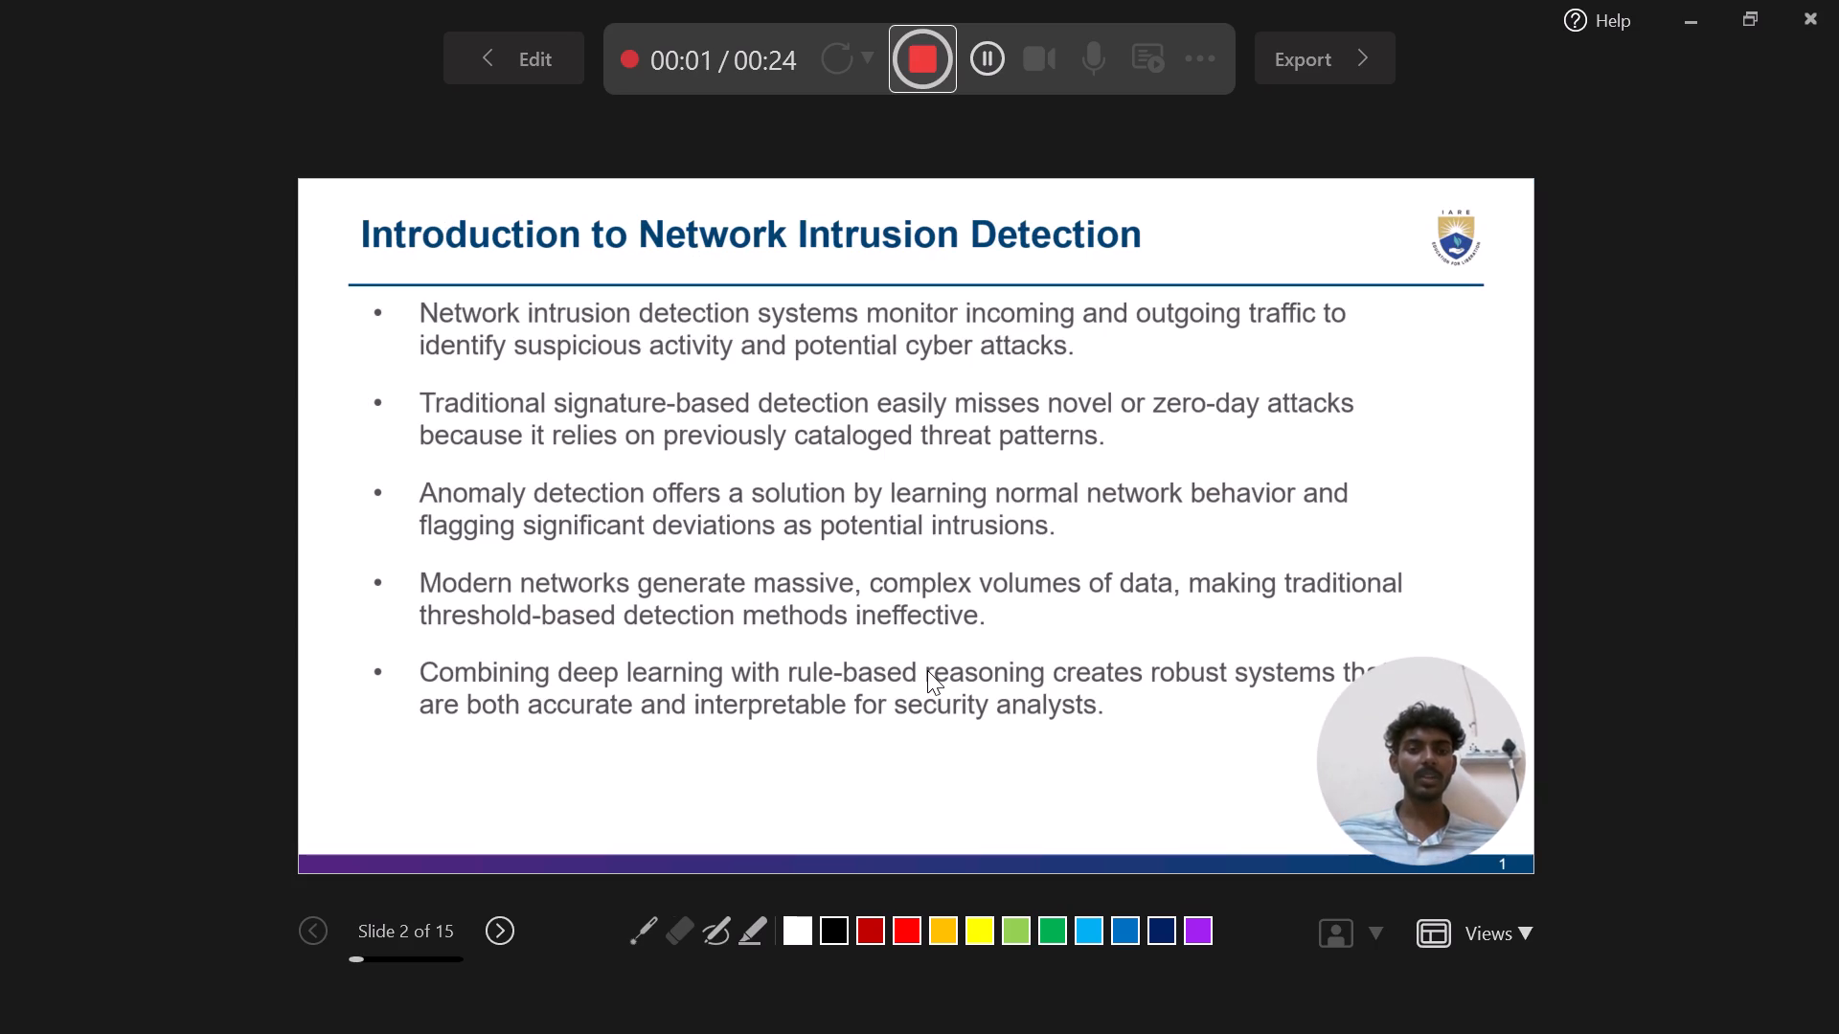
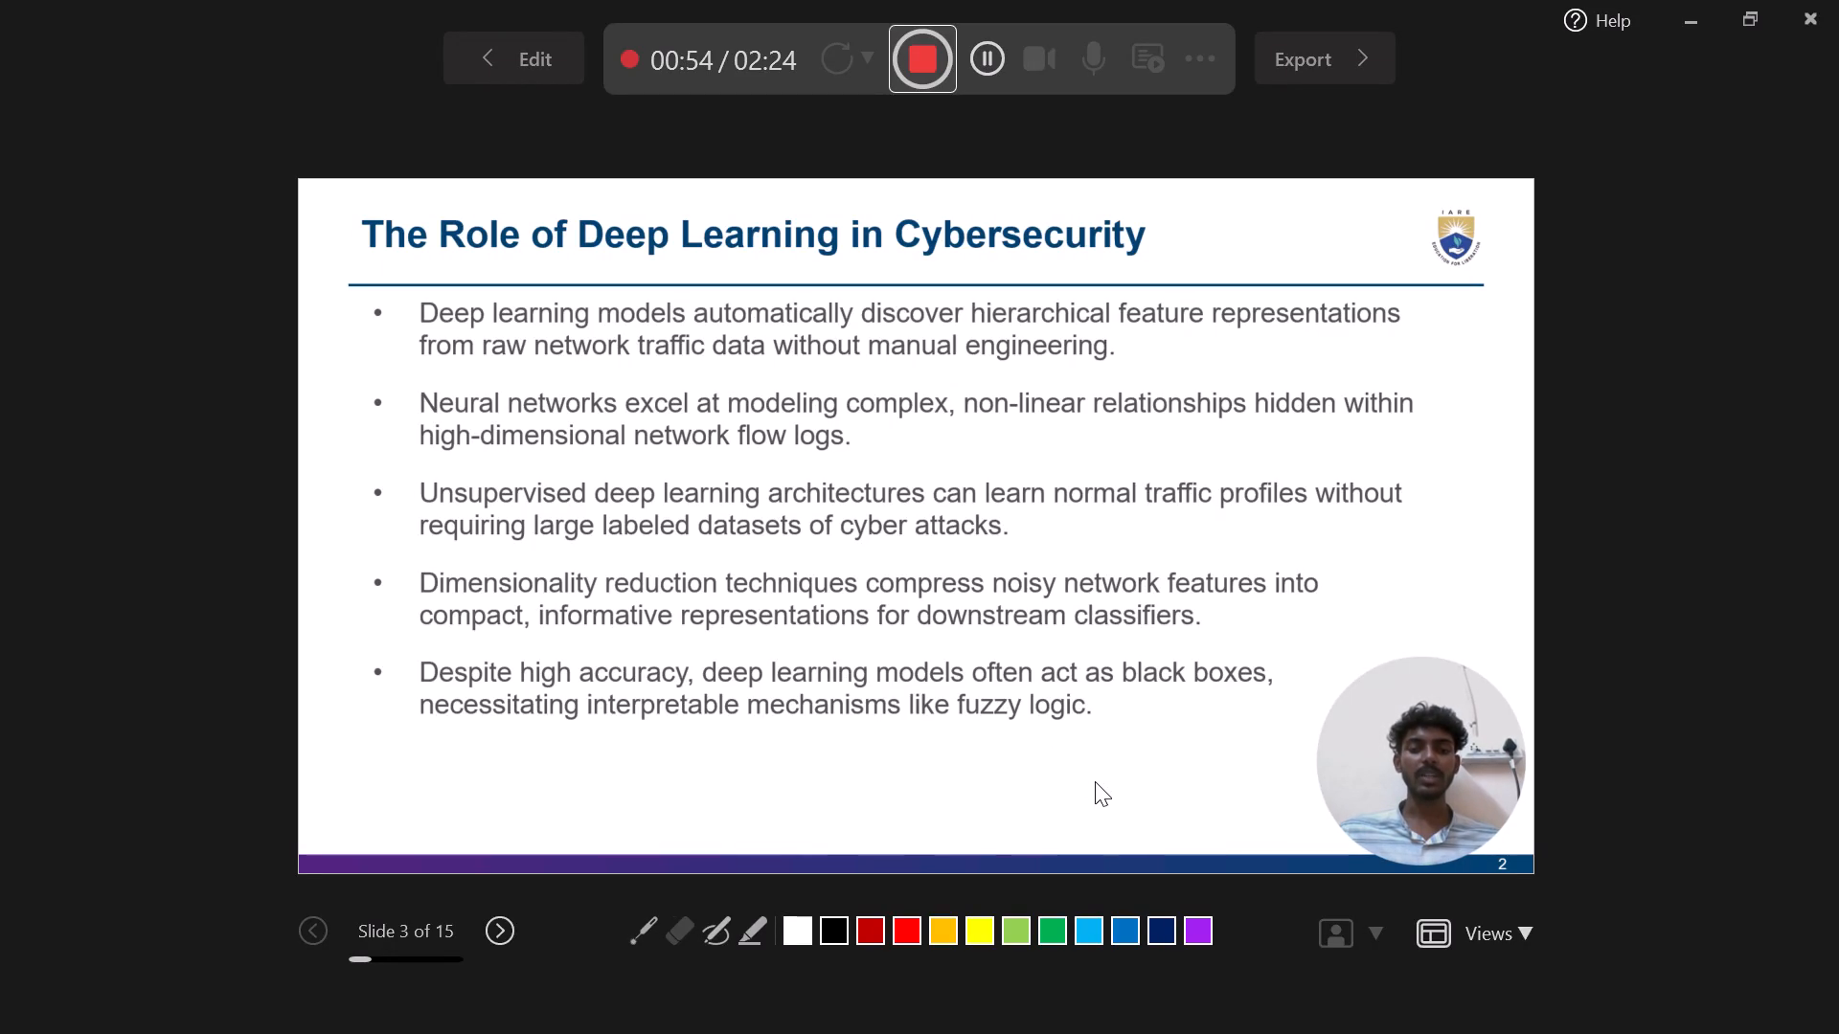
After presenting The Role of Deep Learning in Cybersecurity, advance the recording to slide 4, Understanding Deep Autoencoders.
{"action": "key", "text": "Right"}
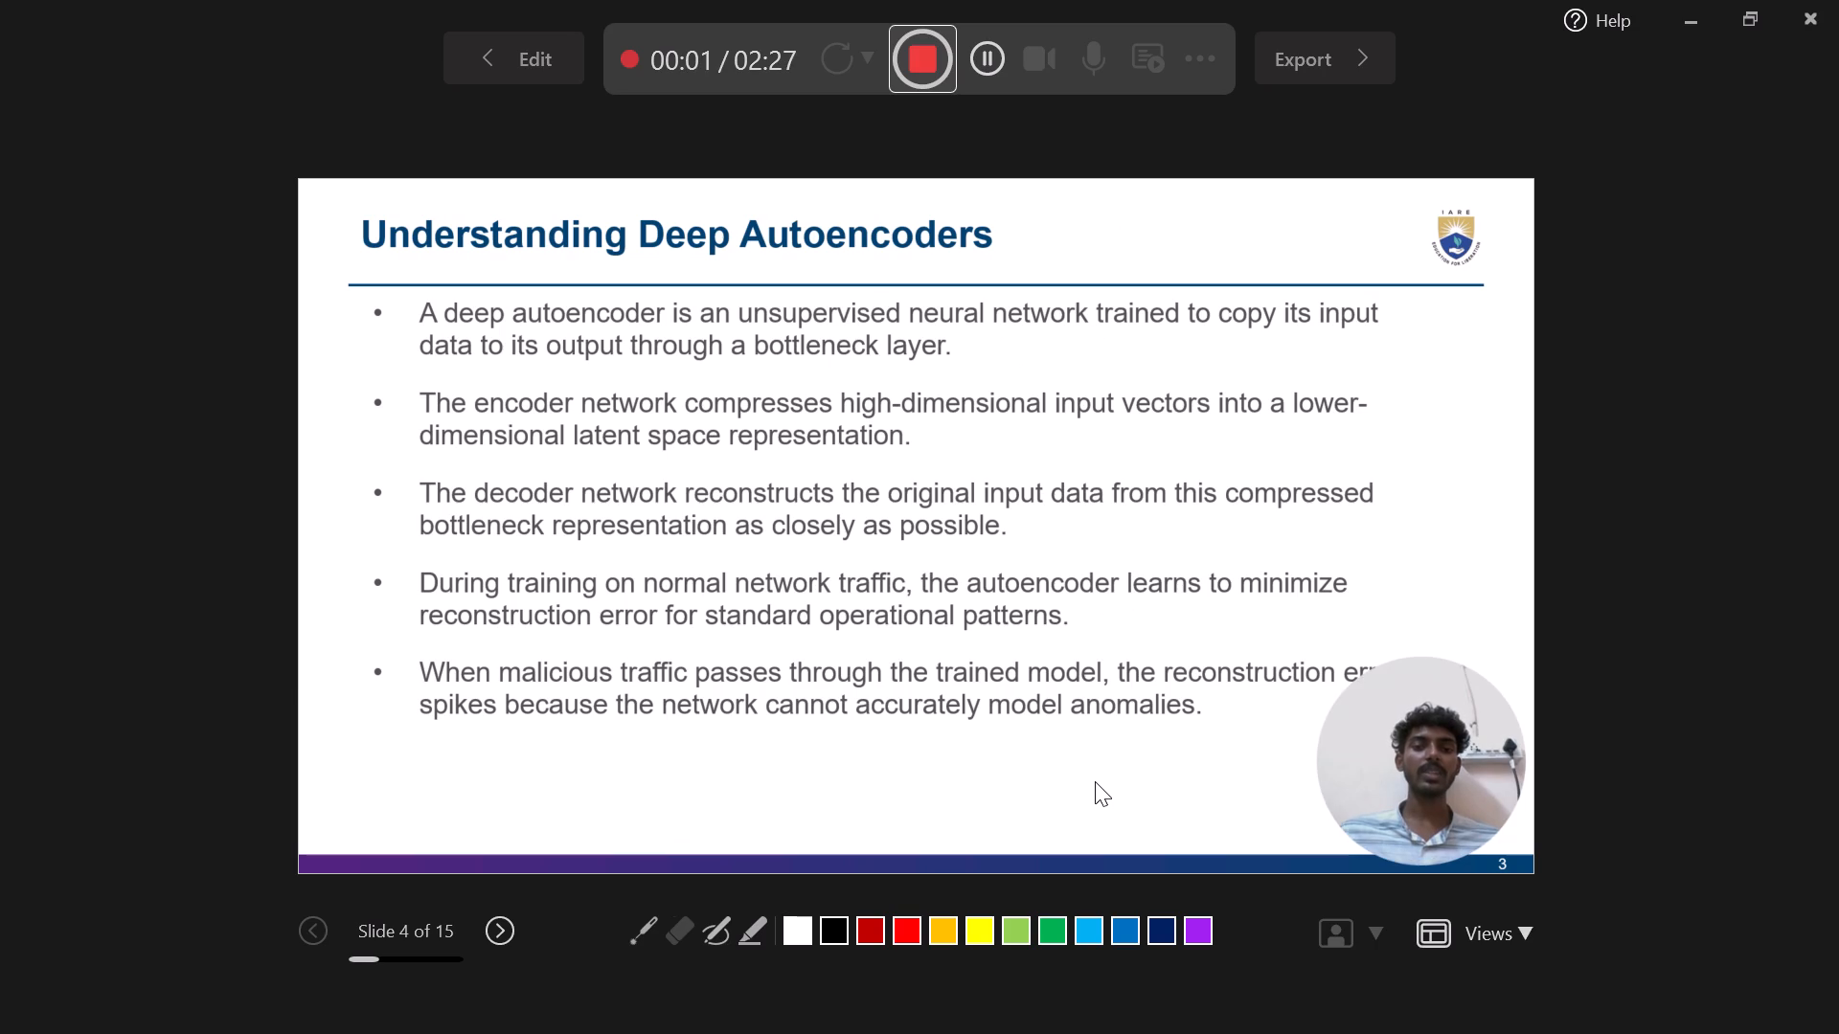
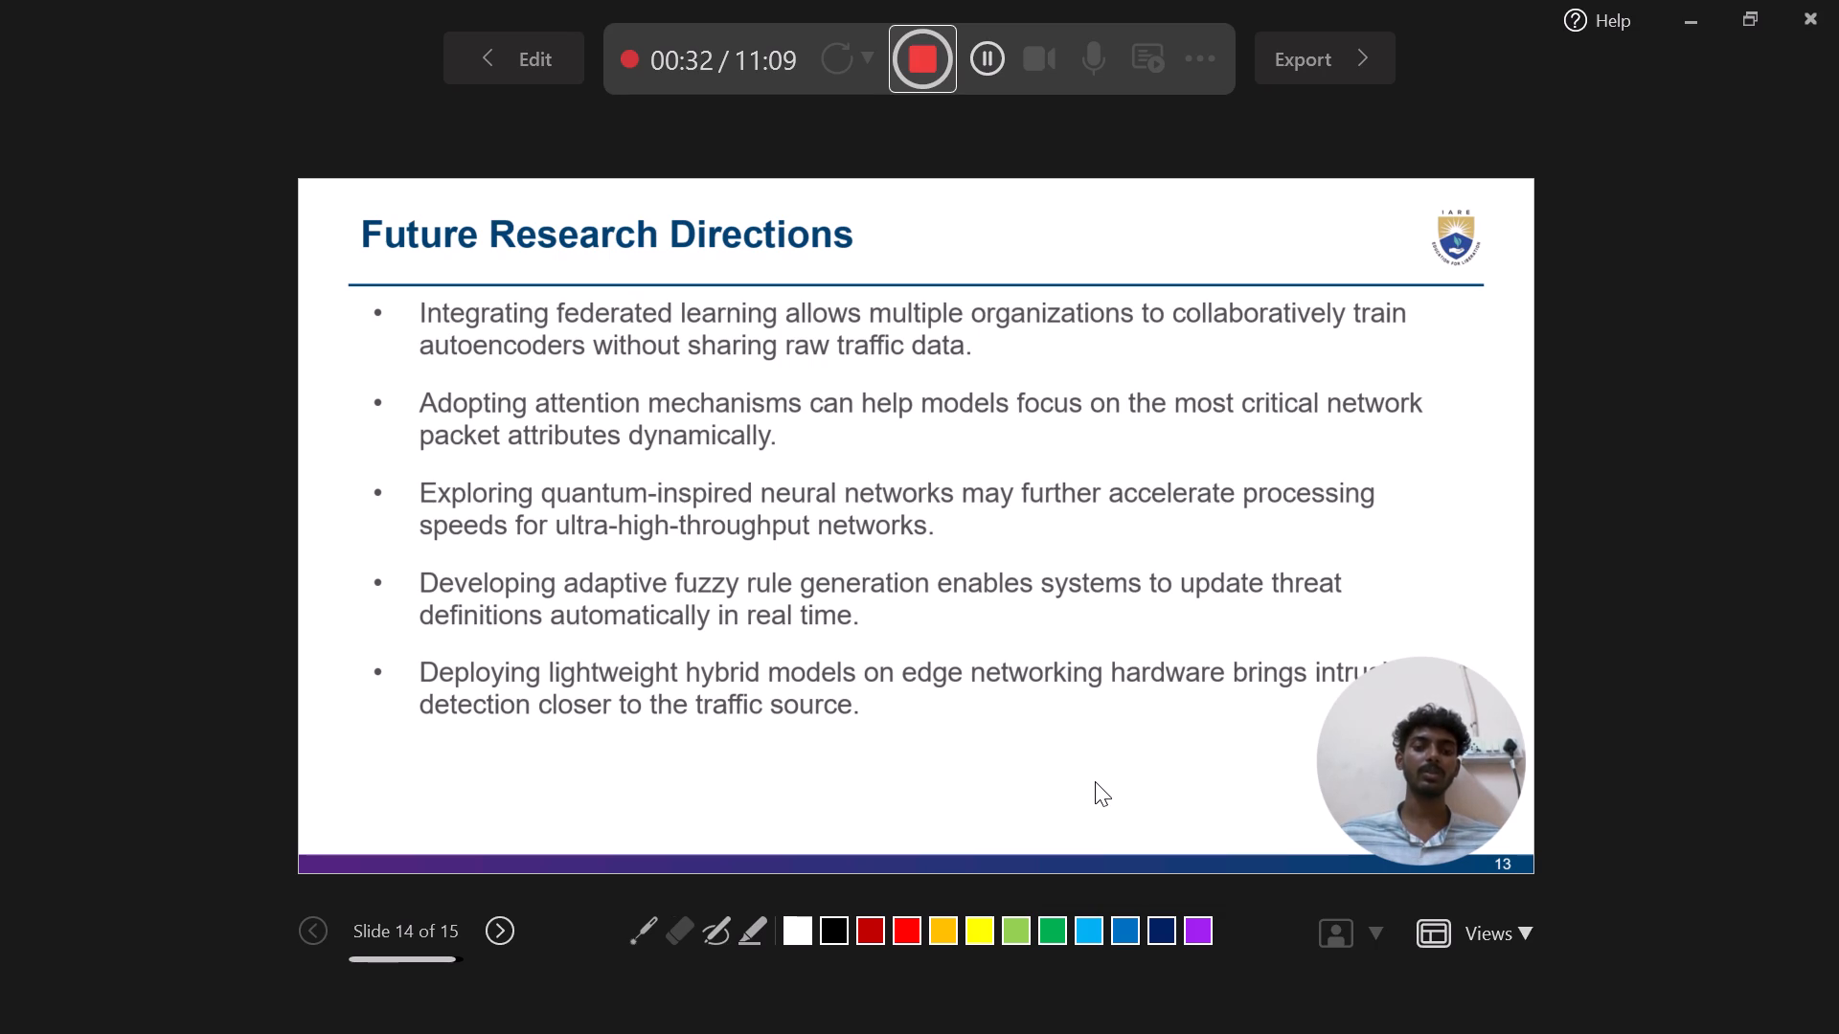
Advance from Future Research Directions to the closing Thank You slide and stop the recording.
{"action": "key", "text": "Right"}
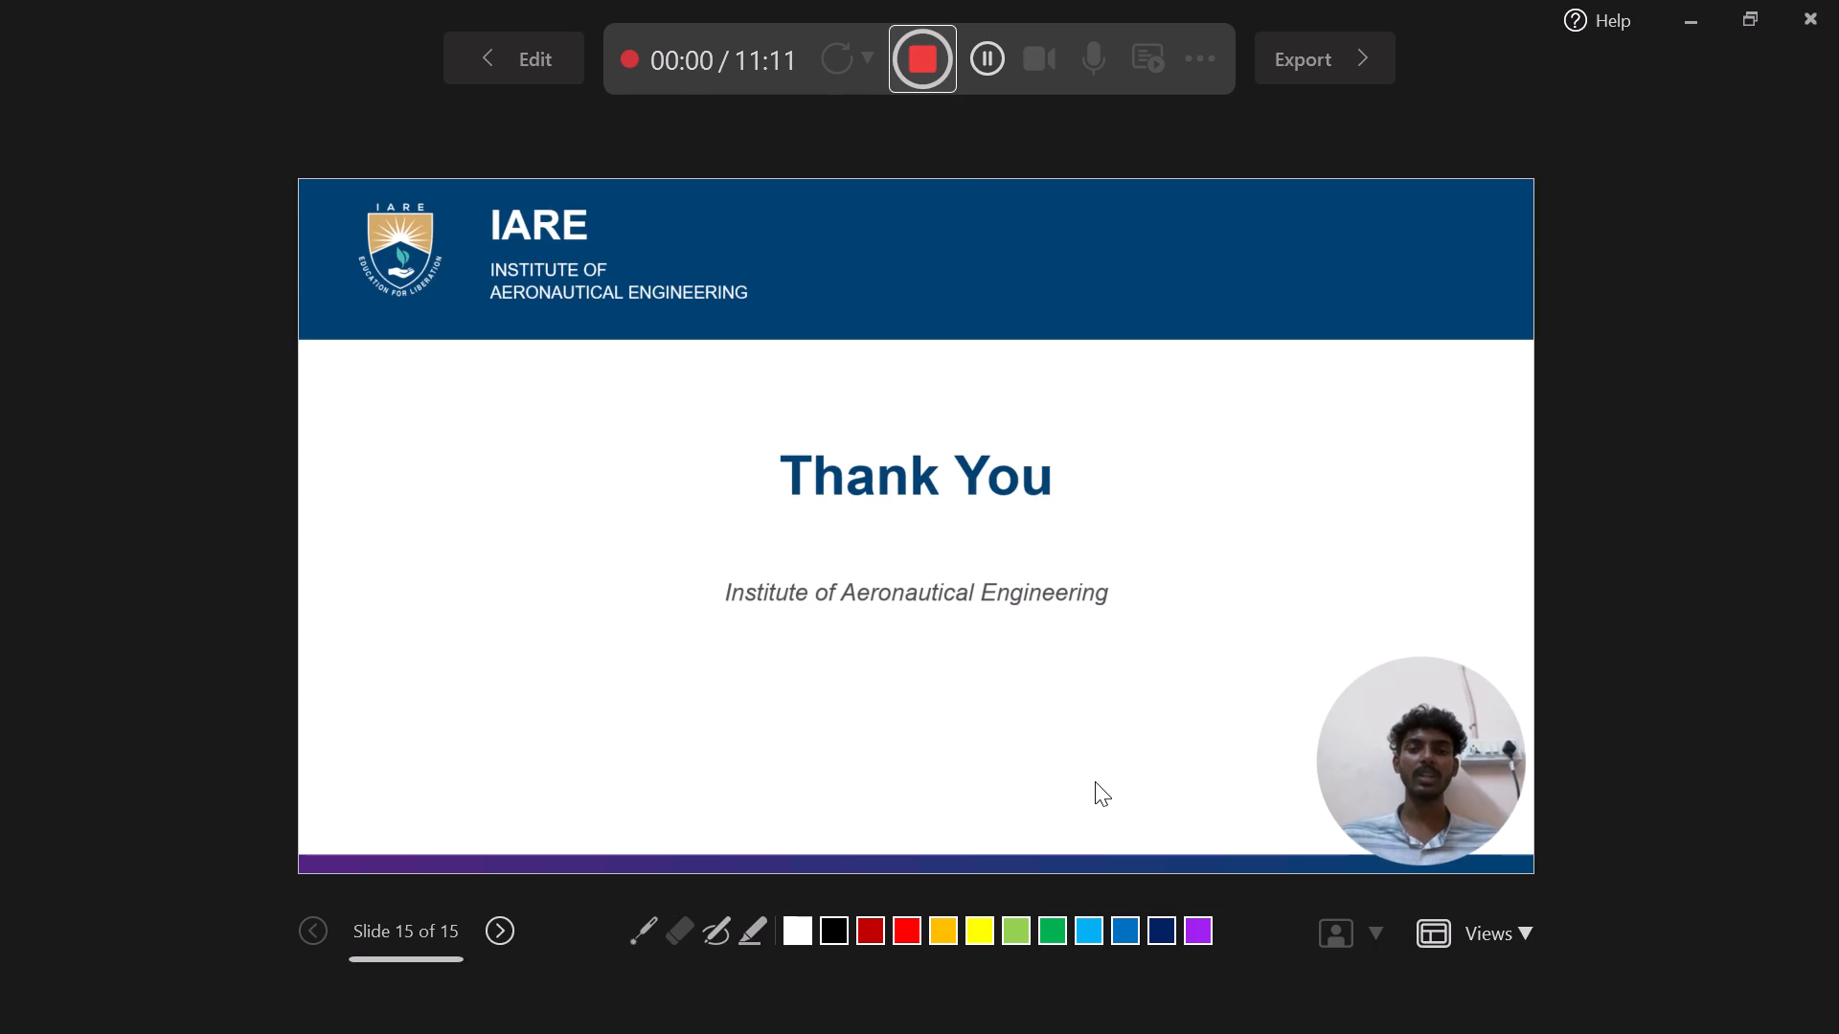
{"action": "left_click", "coordinate": [932, 74]}
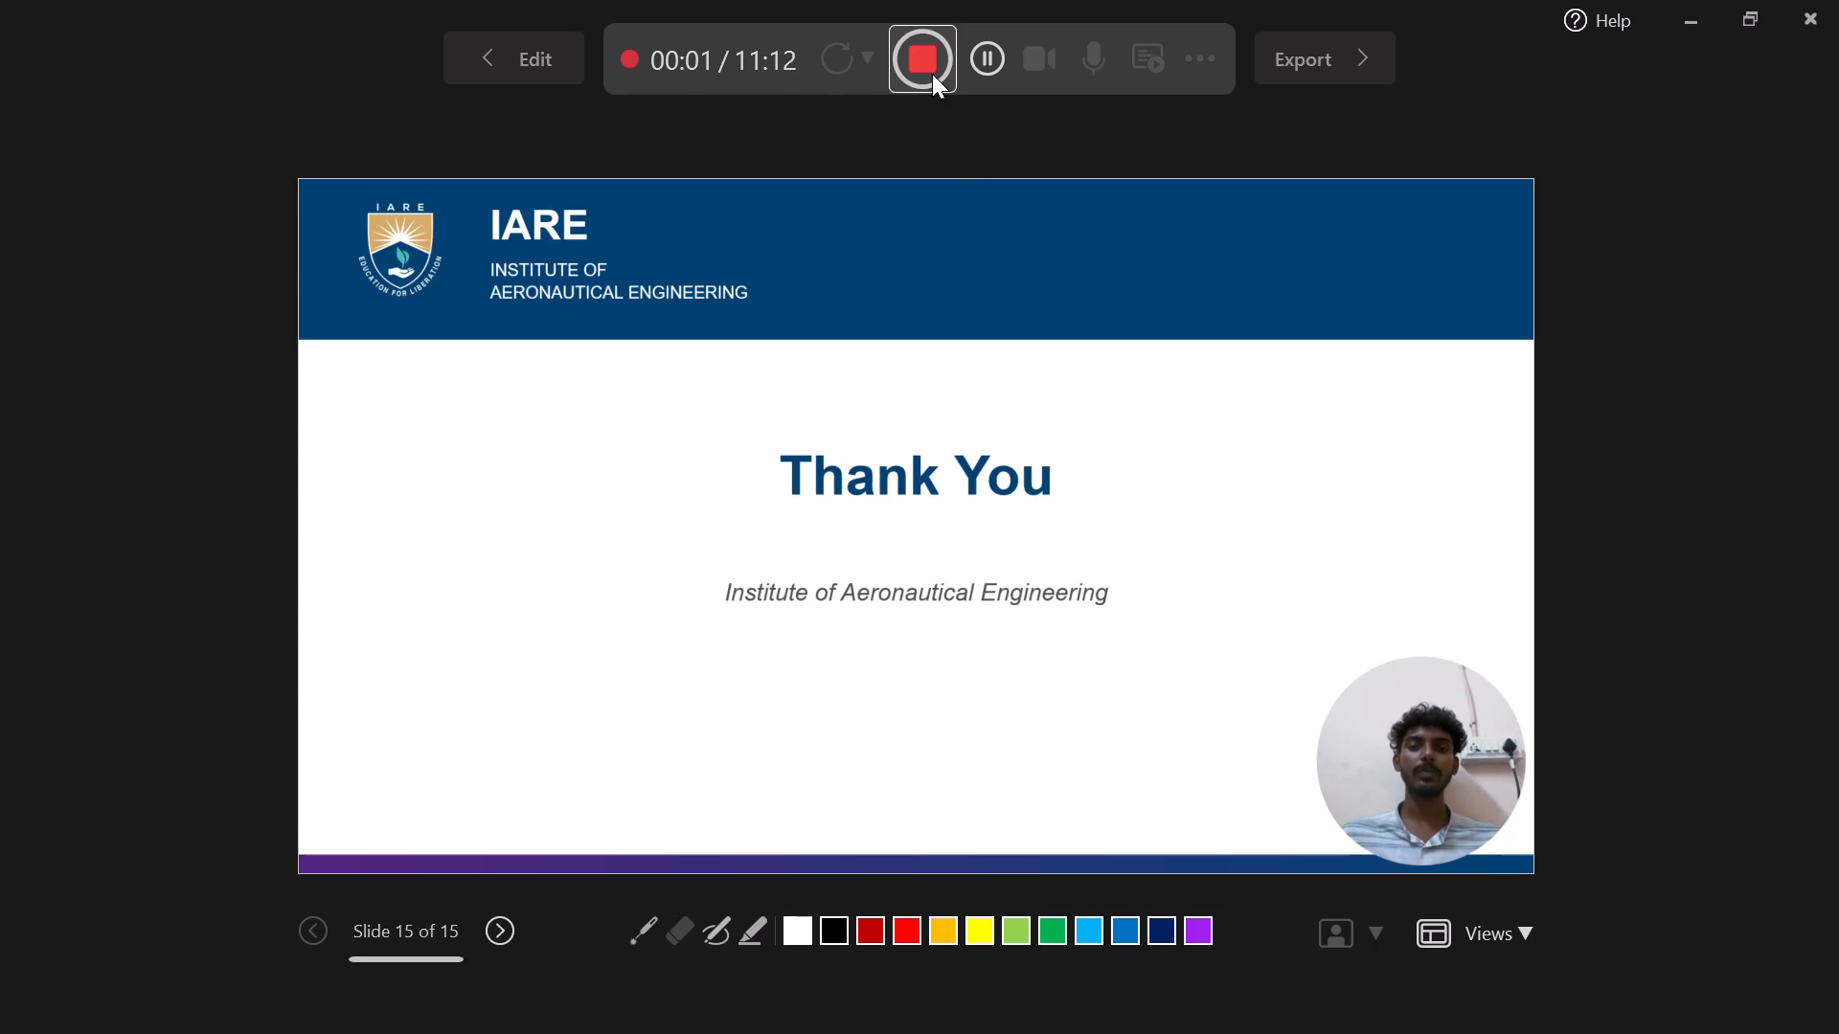
Export the recorded presentation as an MPEG-4 video named DL(AAT-II) in the Downloads folder.
{"action": "left_click", "coordinate": [1326, 40]}
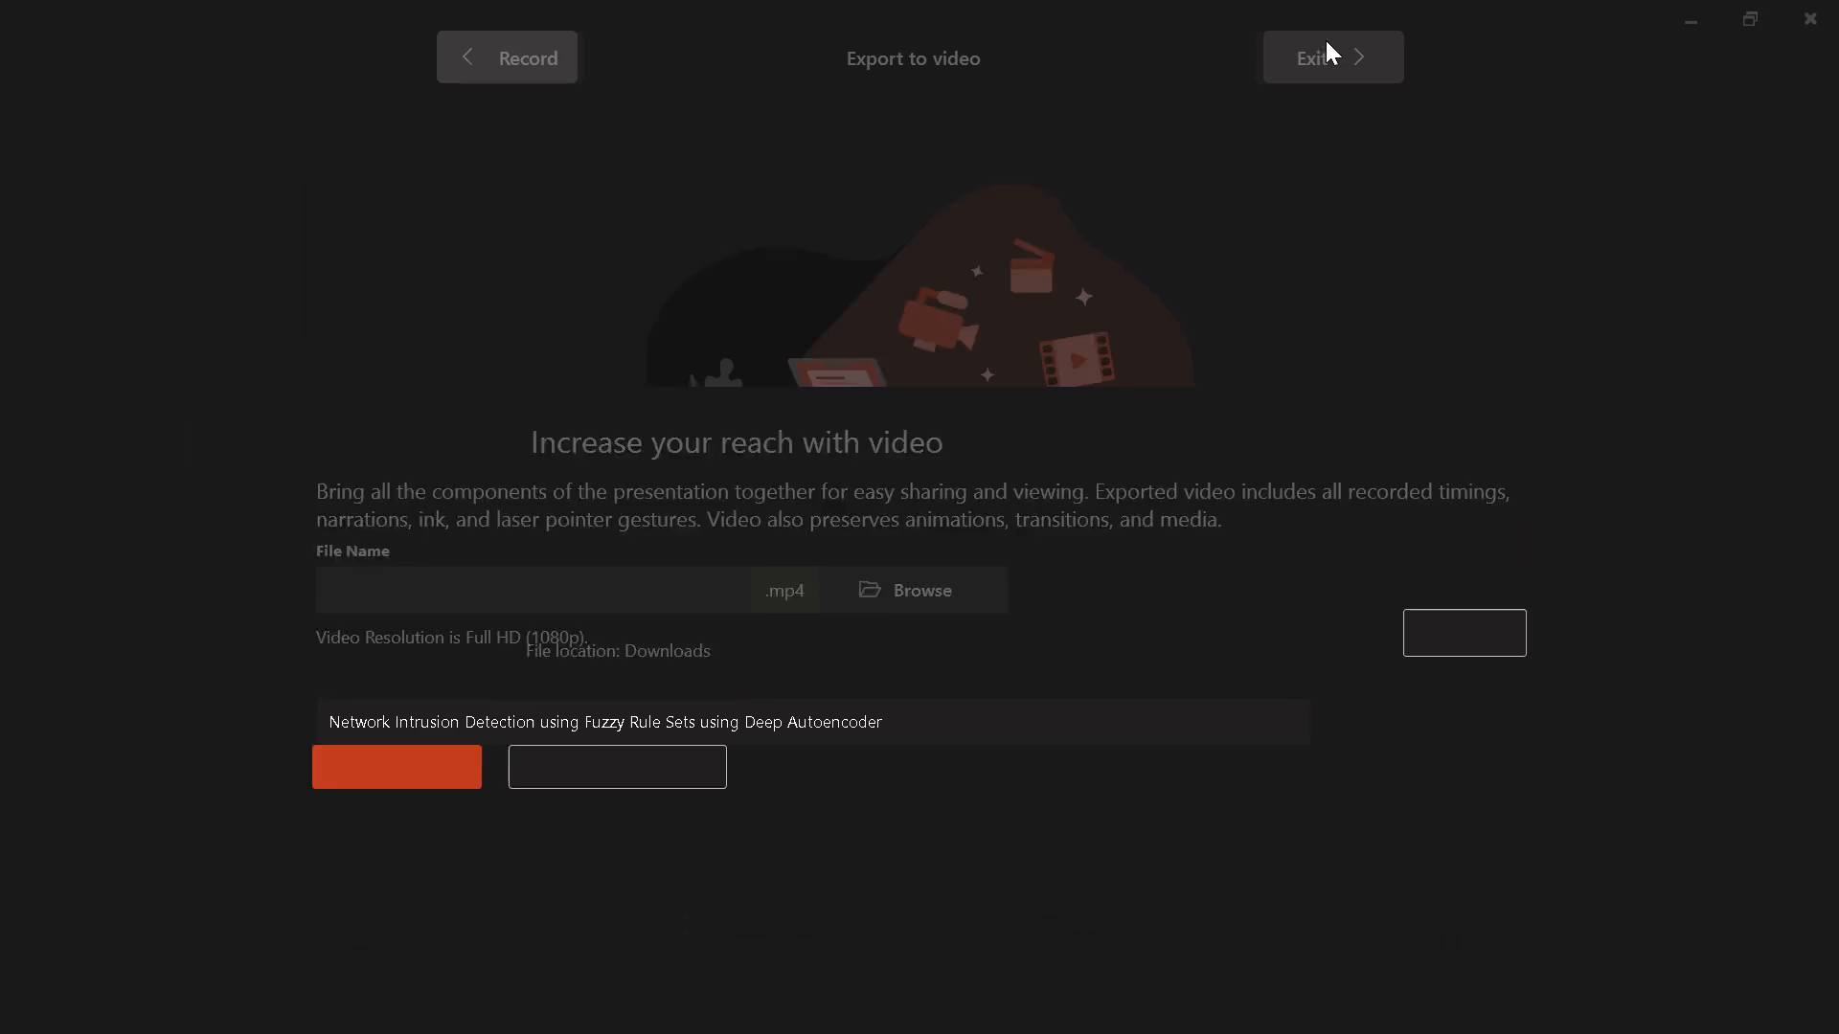
{"action": "left_click", "coordinate": [1434, 709]}
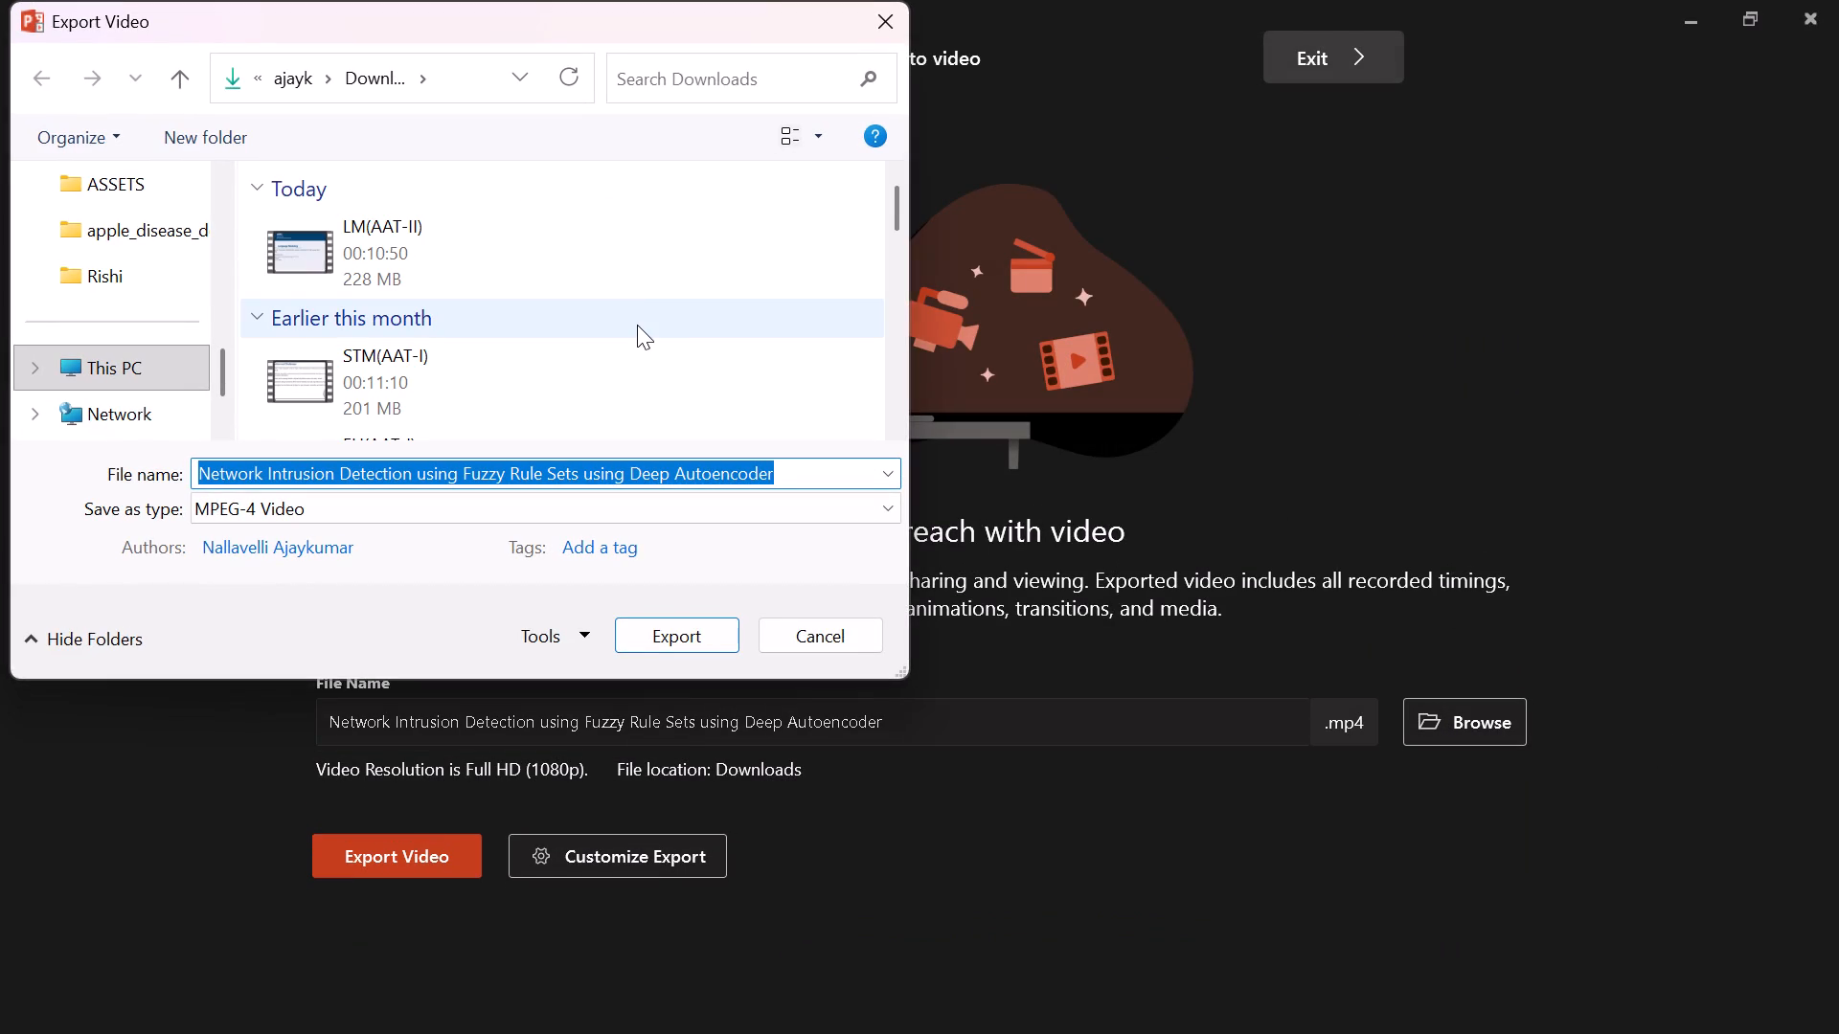
{"action": "type", "text": "DL"}
{"action": "key", "text": "shift+parenleft"}
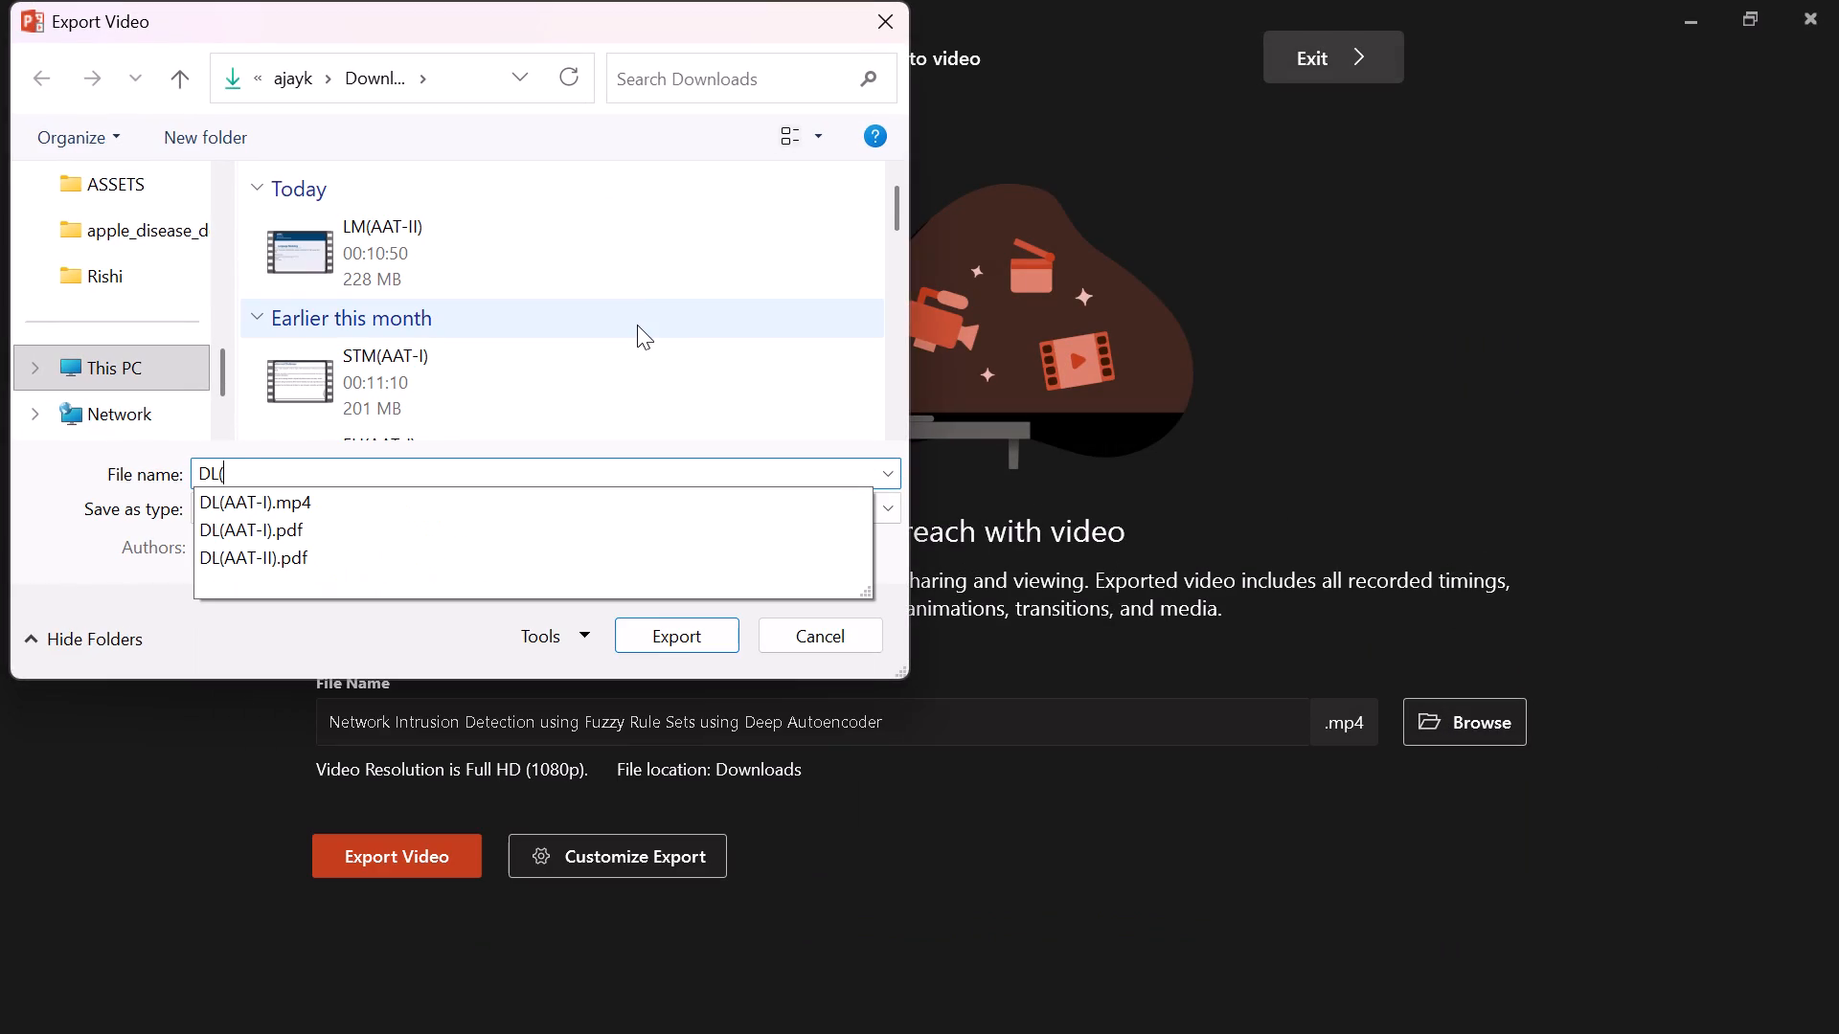
{"action": "key", "text": "Down"}
{"action": "key", "text": "Down"}
{"action": "key", "text": "Down"}
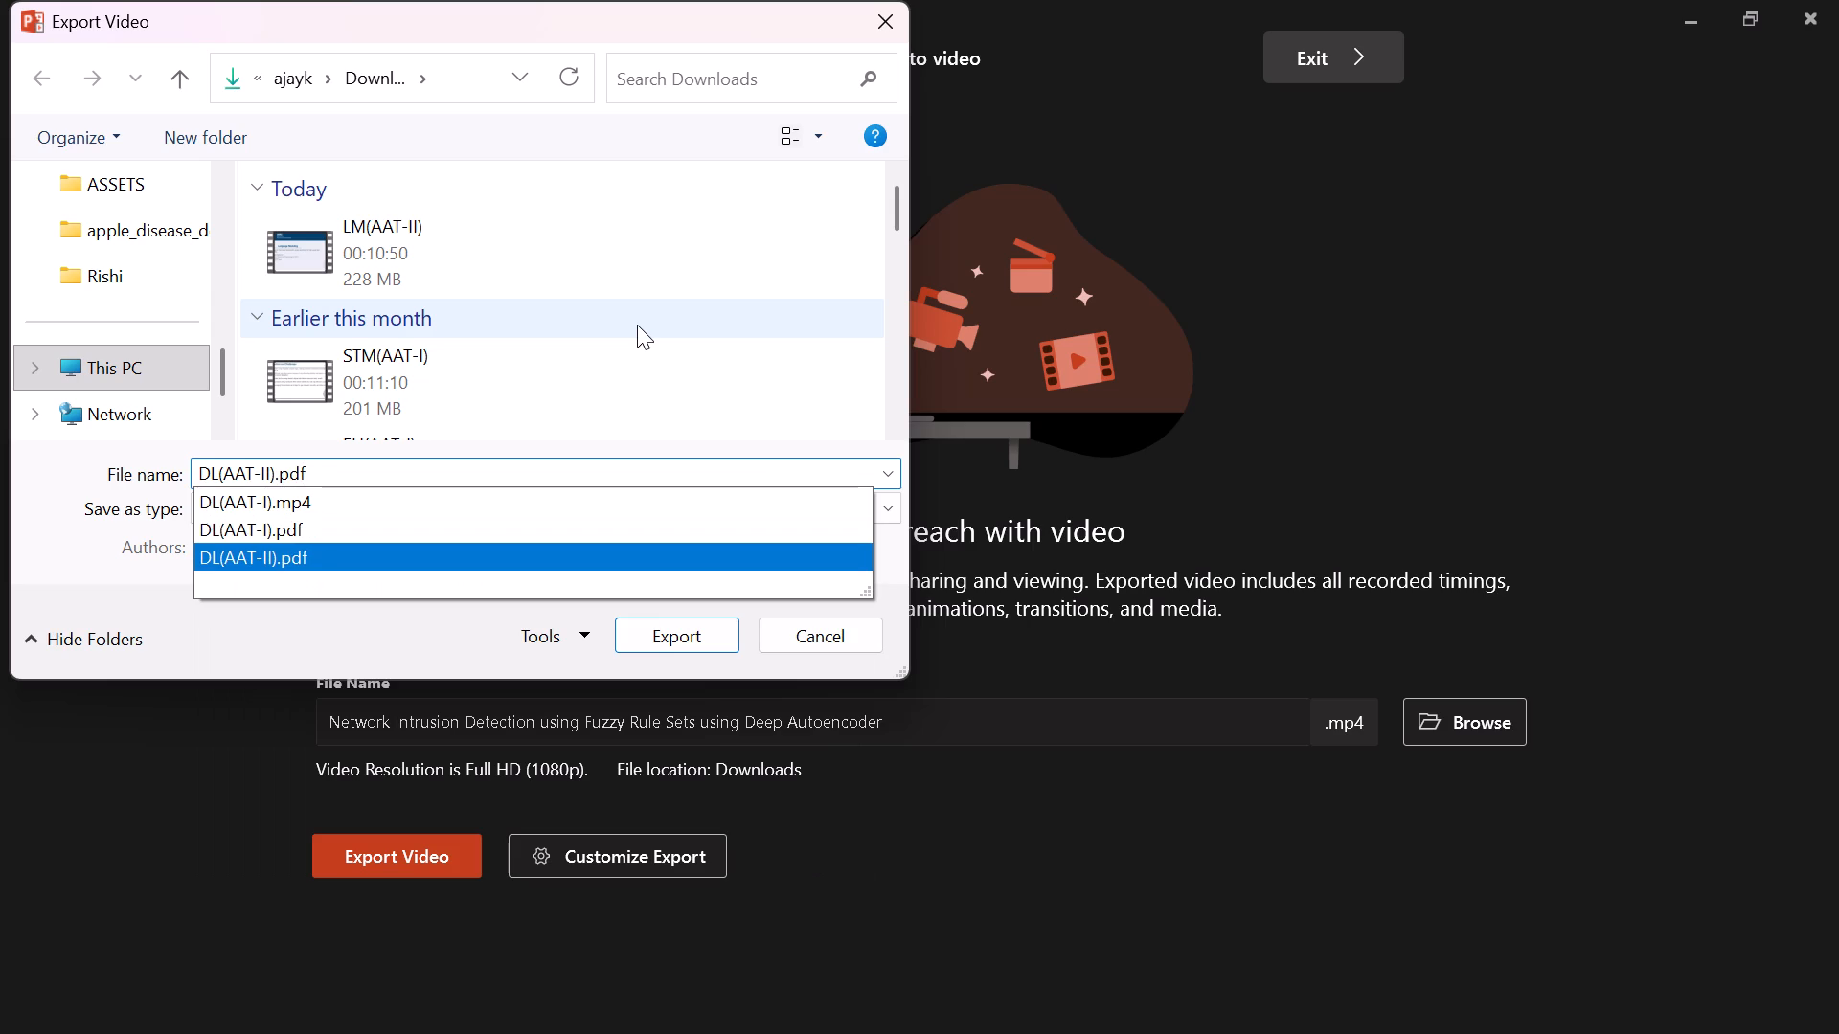
{"action": "key", "text": "BackSpace"}
{"action": "key", "text": "BackSpace"}
{"action": "key", "text": "BackSpace"}
{"action": "key", "text": "BackSpace"}
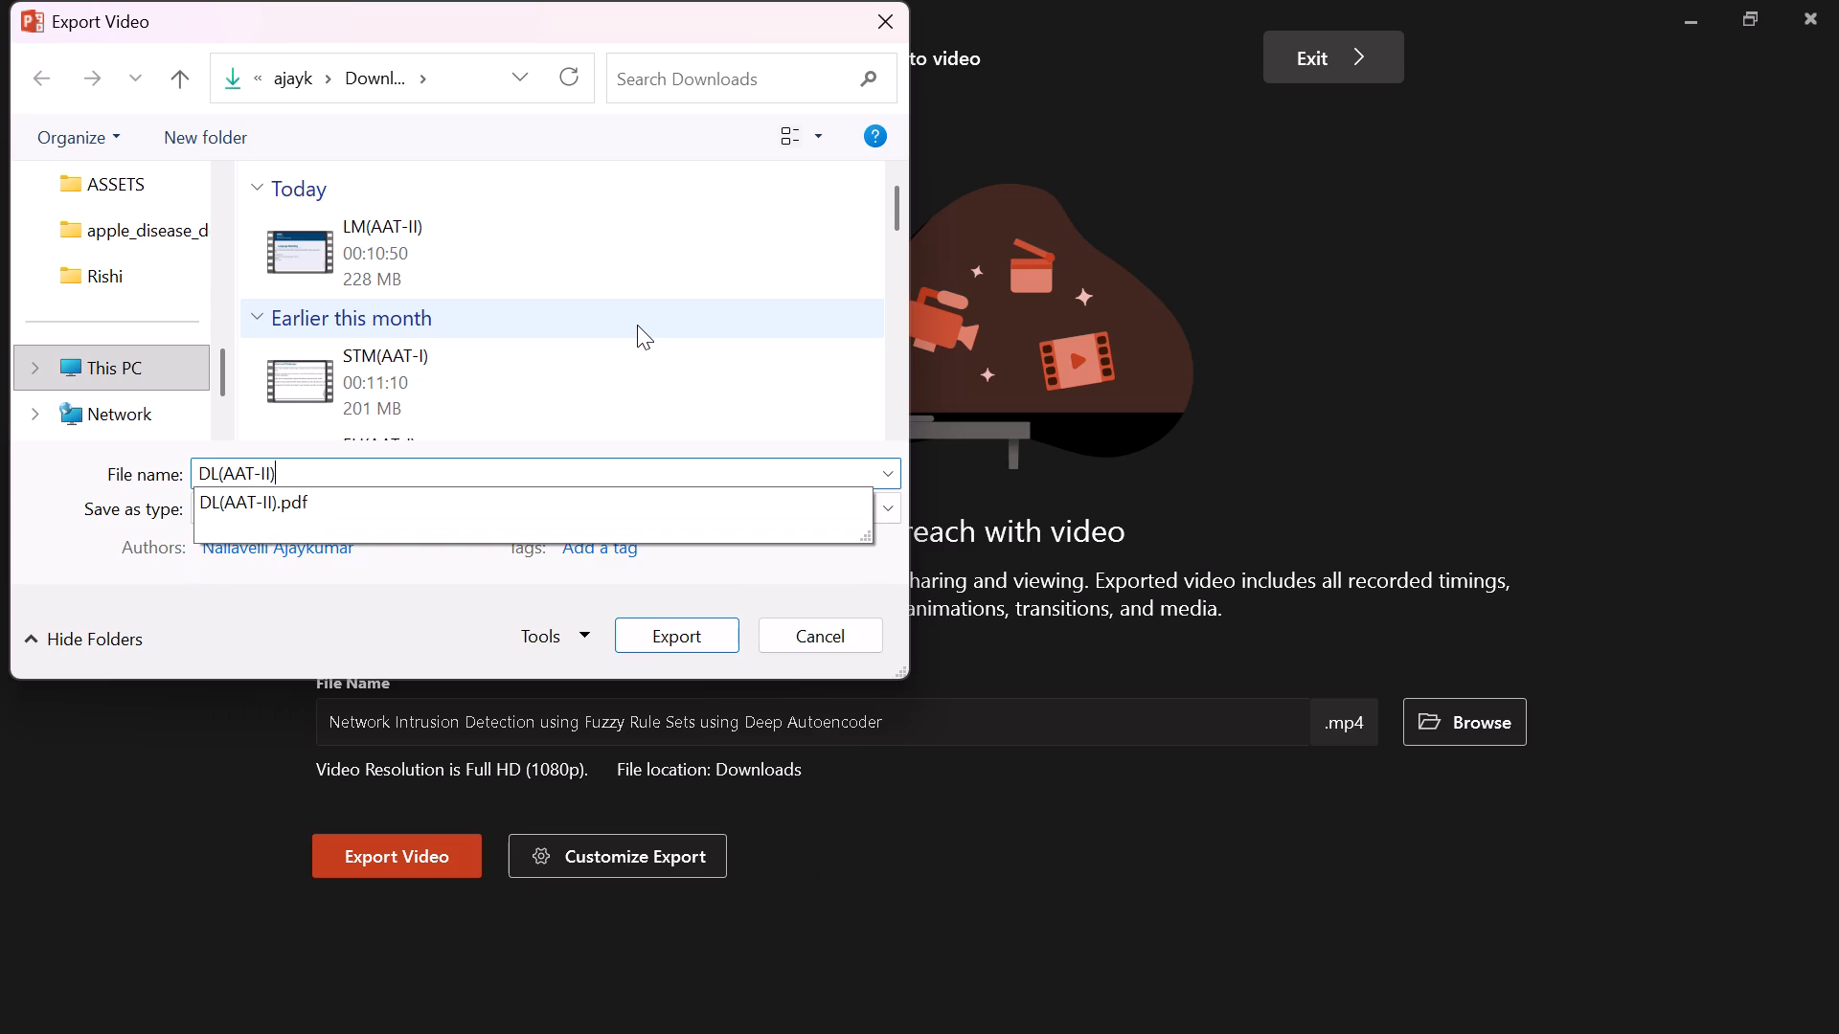
{"action": "key", "text": "Return"}
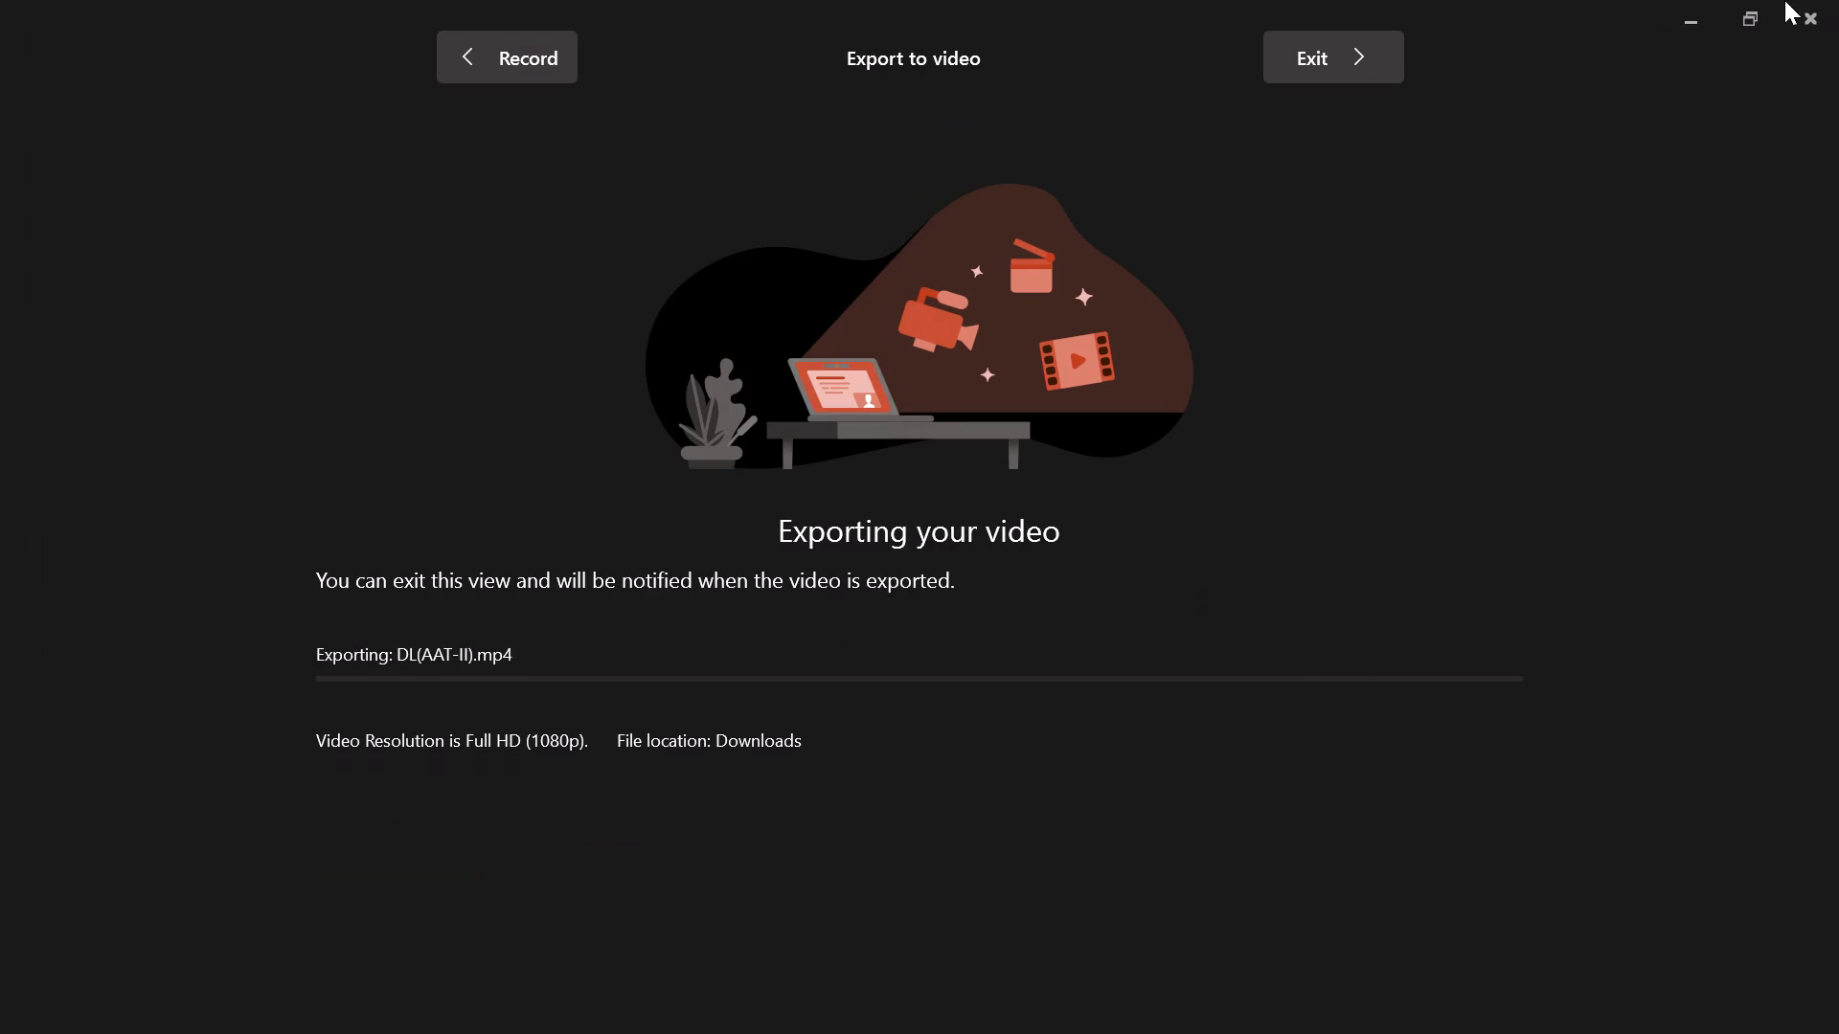
Switch to the IARE portal in Chrome, load the ACAD40 Language Modeling assignment and open its submitted video link.
{"action": "left_click", "coordinate": [1674, 33]}
{"action": "left_click", "coordinate": [1691, 20]}
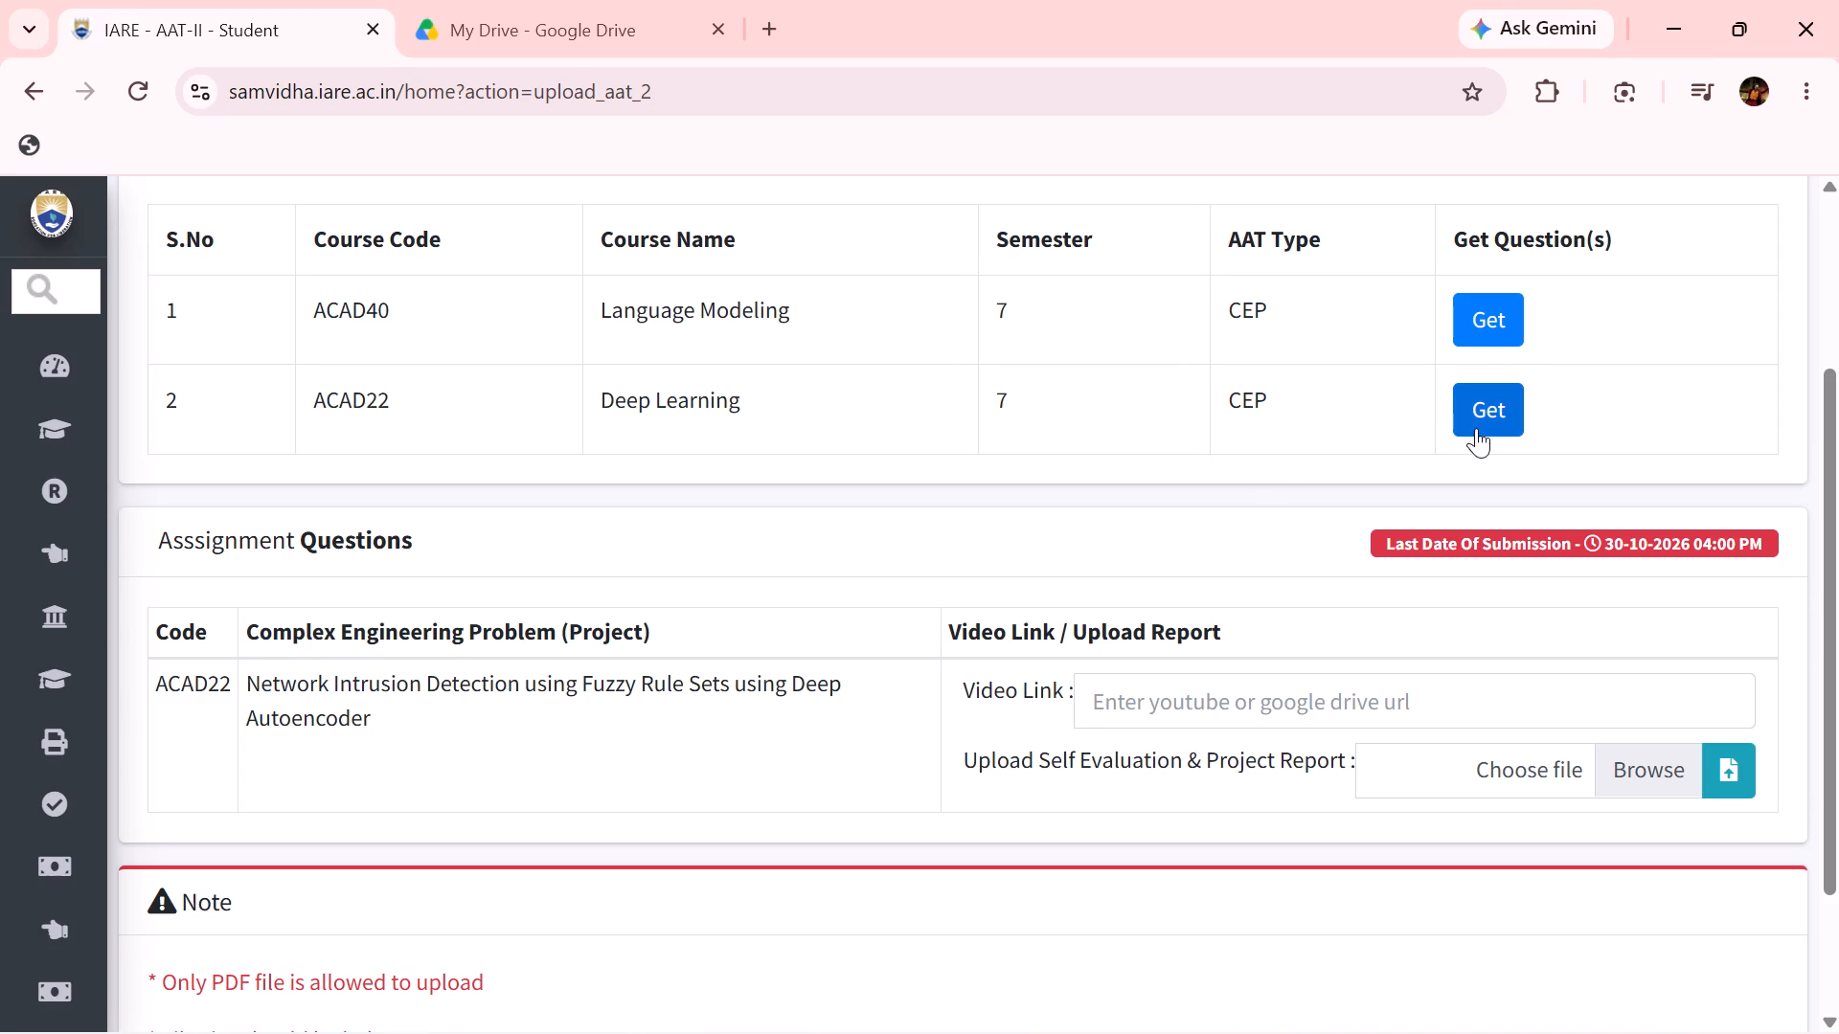
{"action": "left_click", "coordinate": [1503, 343]}
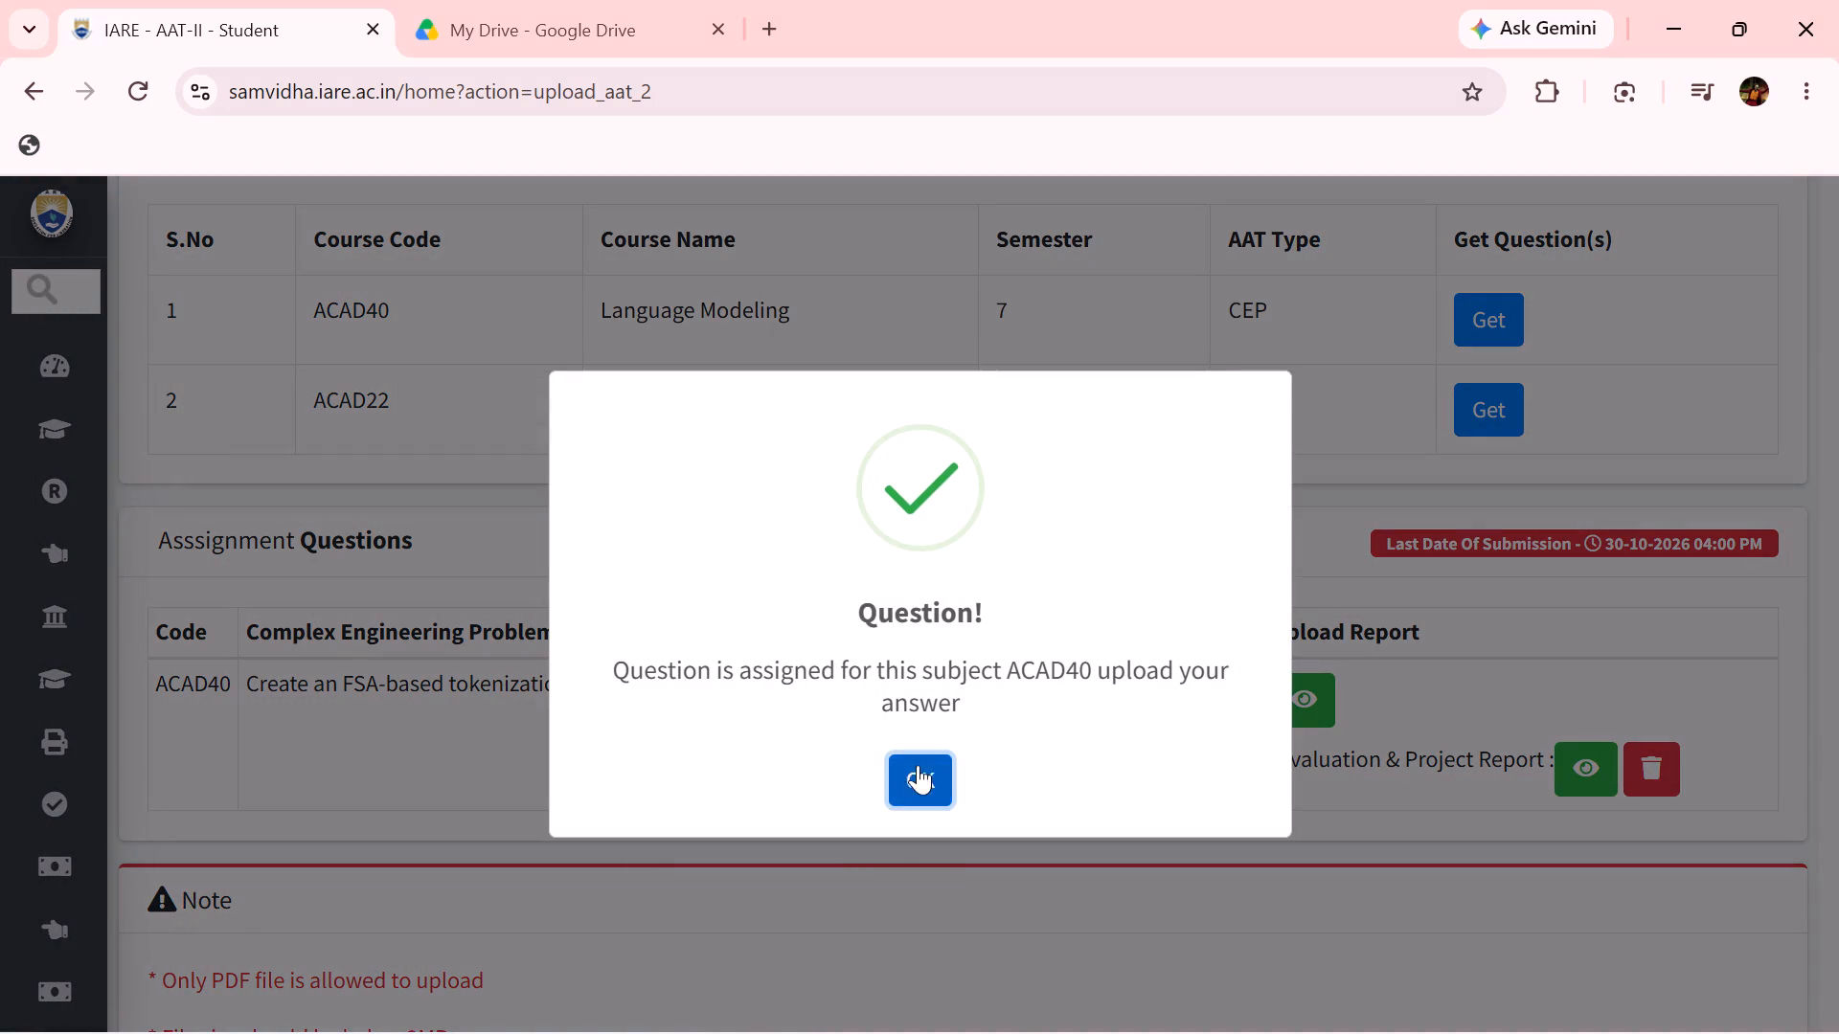
{"action": "left_click", "coordinate": [918, 767]}
{"action": "left_click", "coordinate": [1305, 712]}
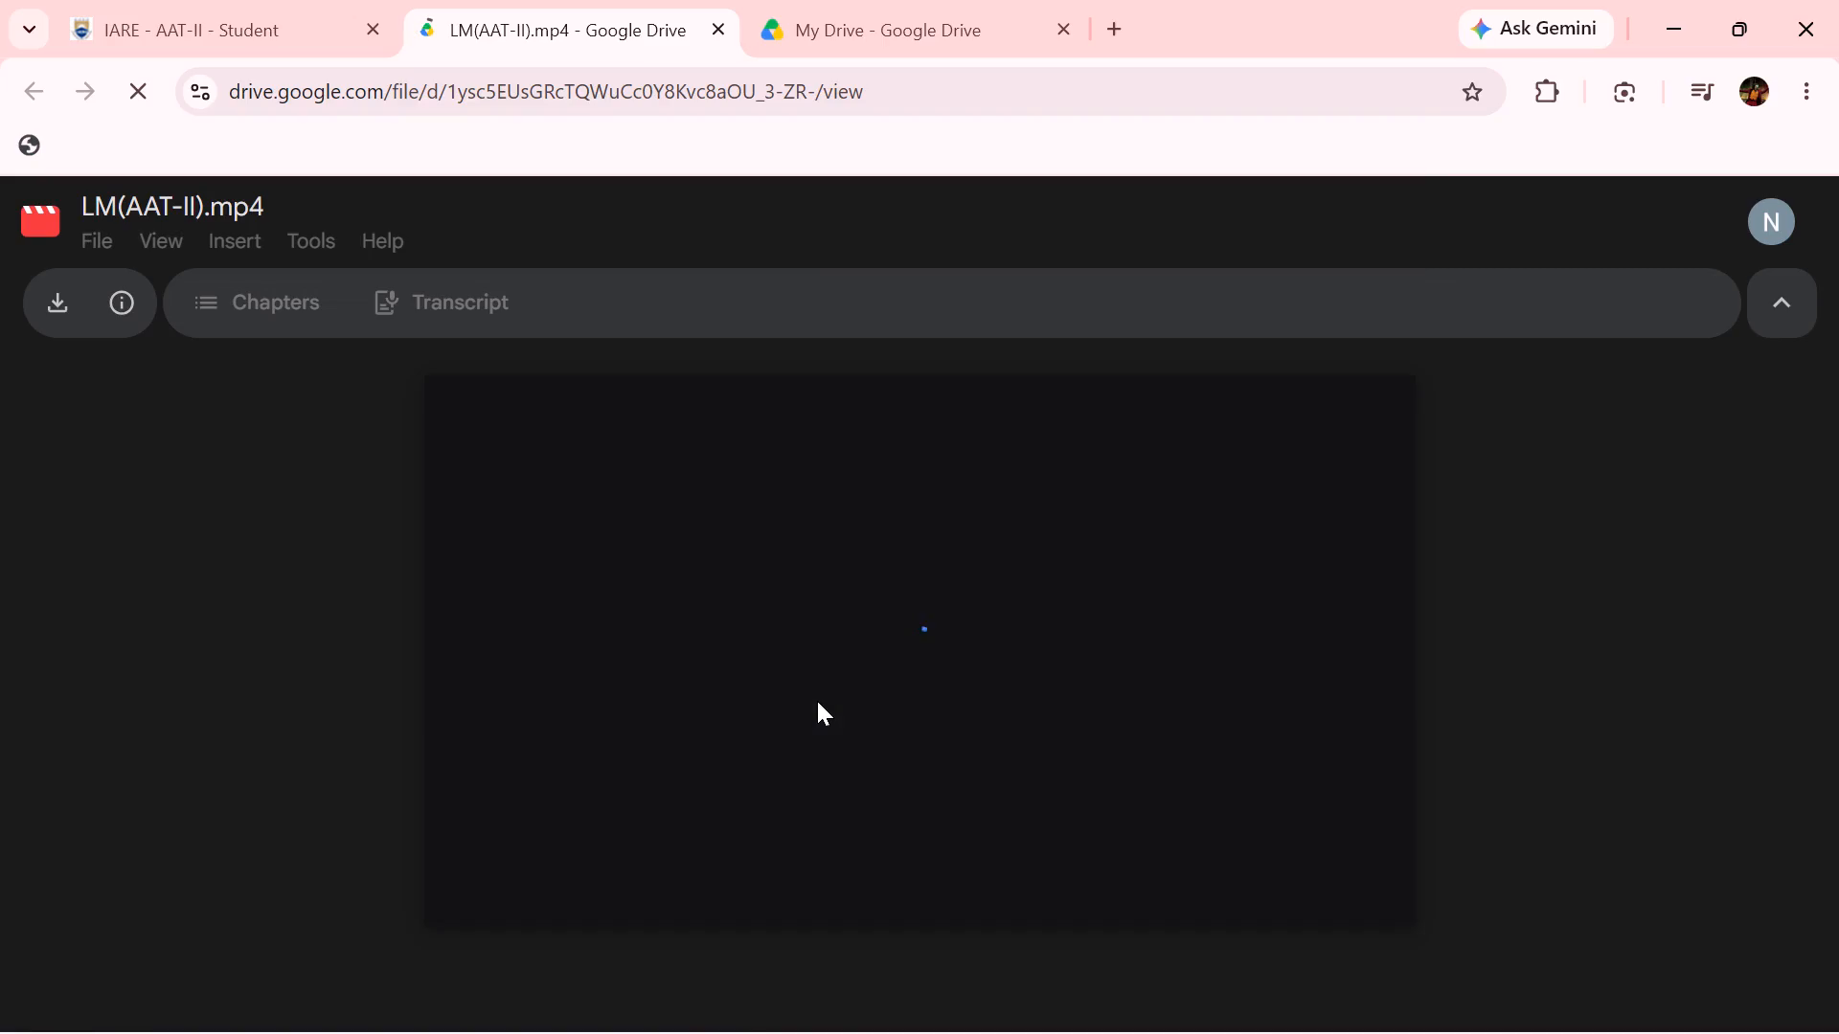
Reopen the submitted LM(AAT-II).mp4 video under the other Google account and close the original tab.
{"action": "left_click", "coordinate": [1780, 231]}
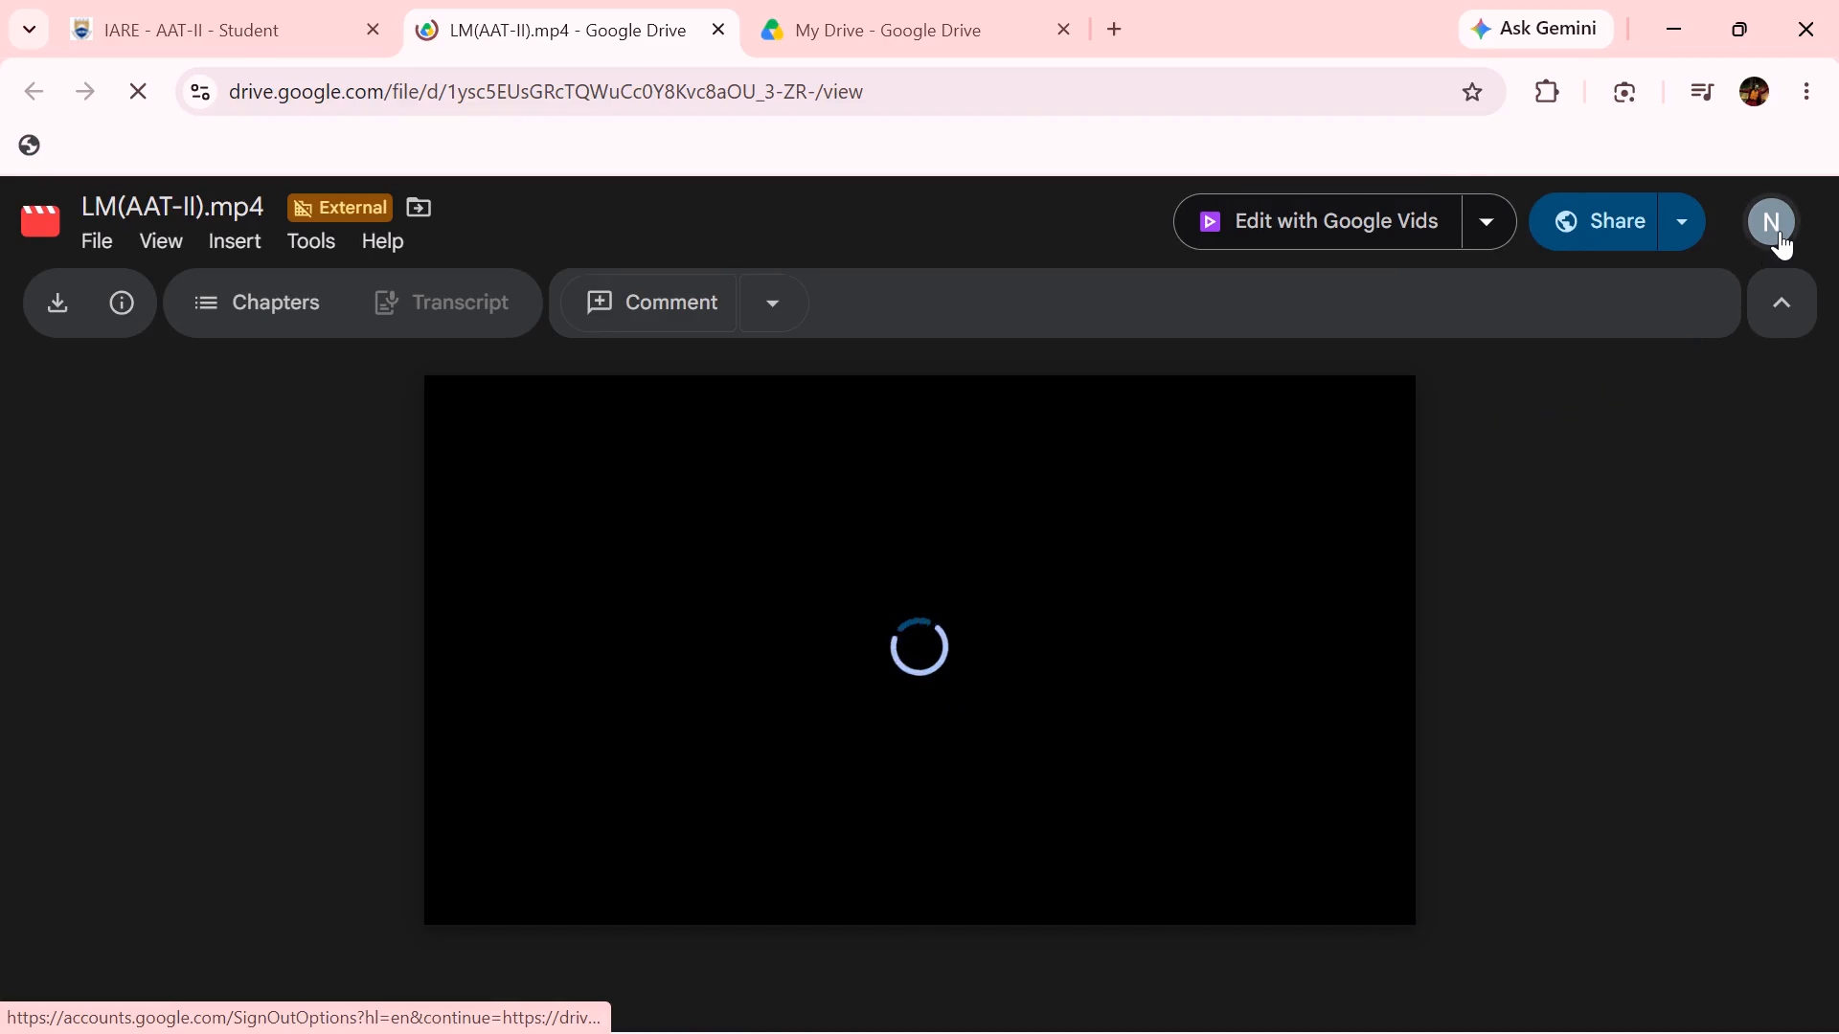
{"action": "left_click", "coordinate": [1507, 496]}
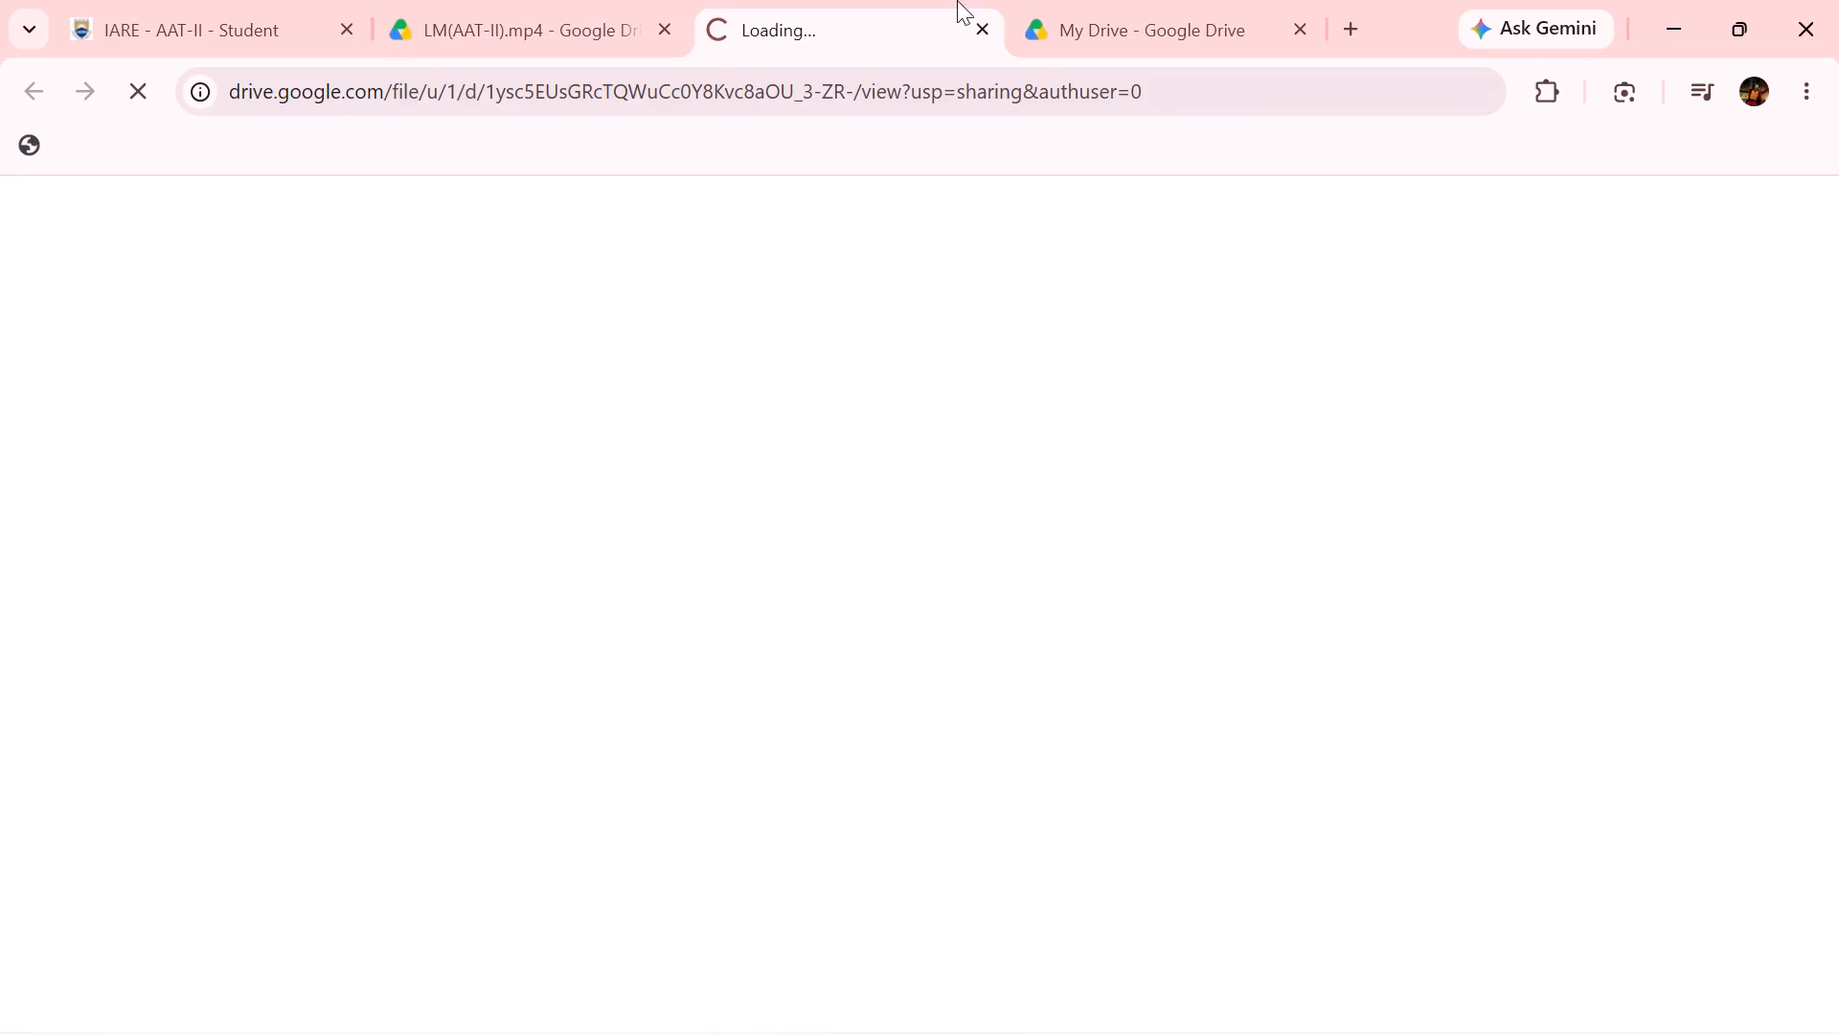
{"action": "left_click", "coordinate": [665, 23]}
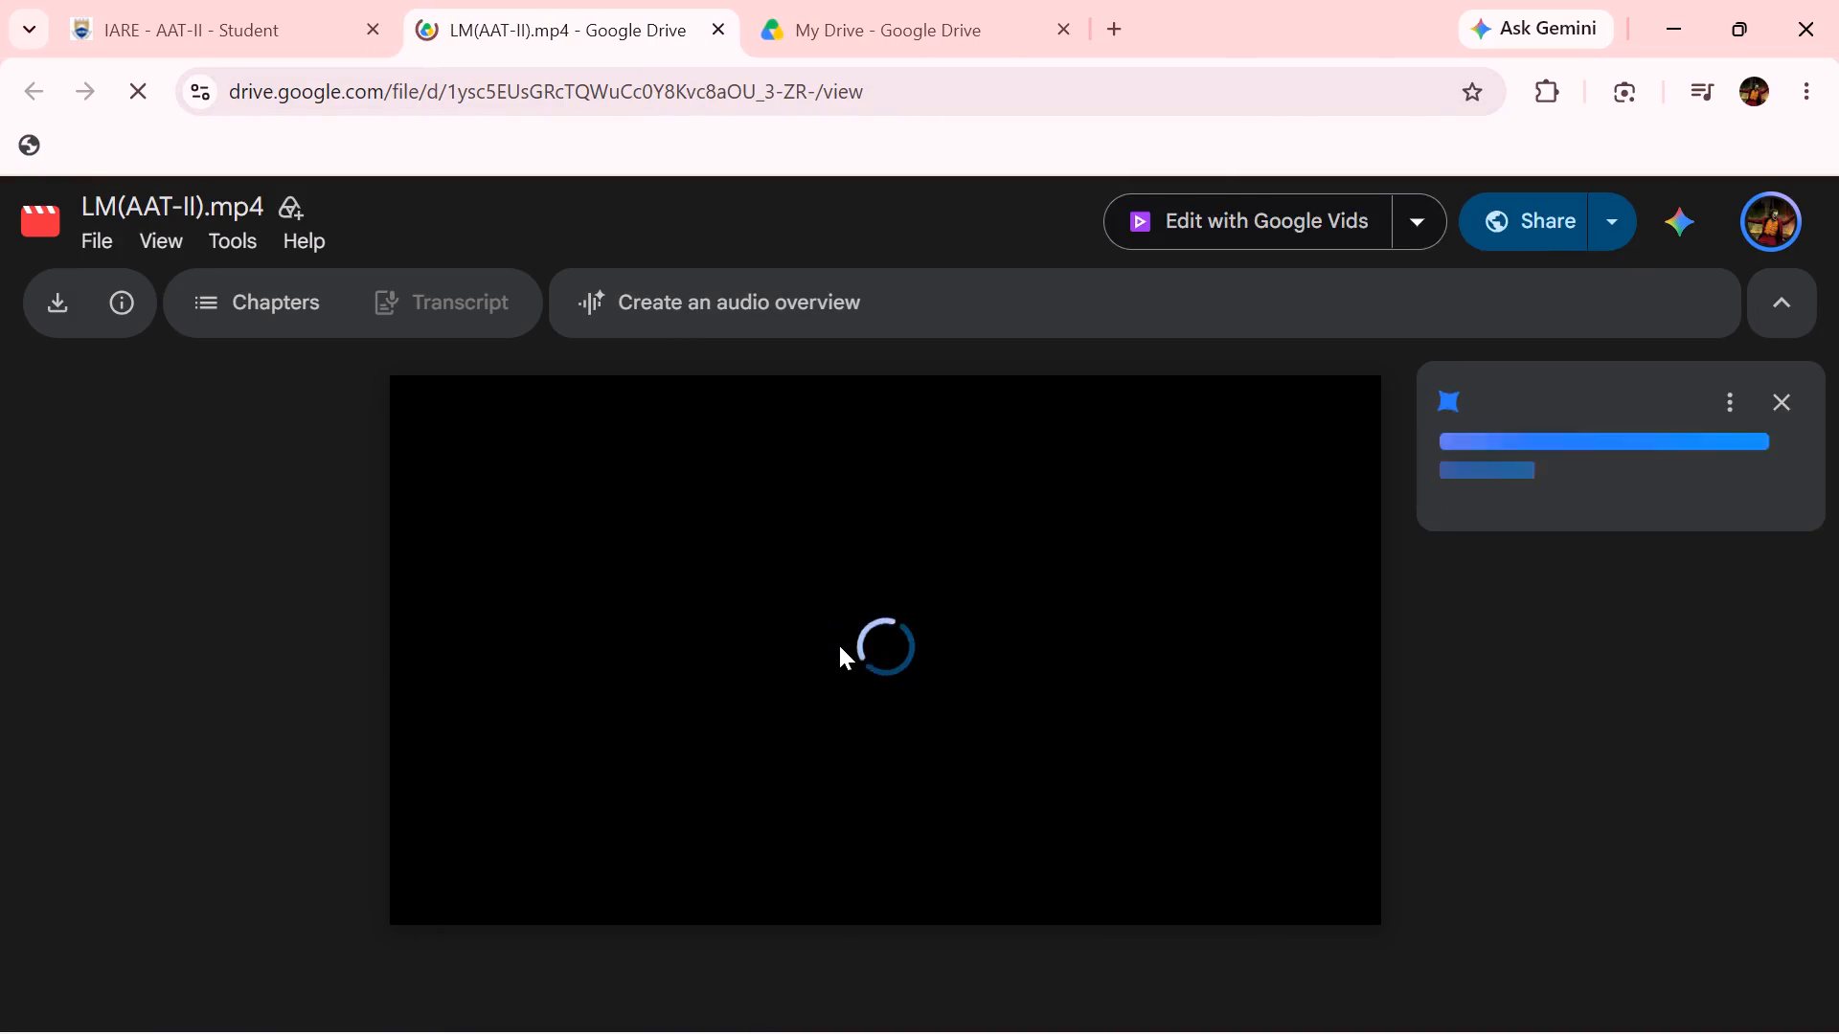
Play the LM(AAT-II).mp4 video, dismiss the audio overview offer, check playback at several points across its length, and close the video tab.
{"action": "left_click", "coordinate": [859, 656]}
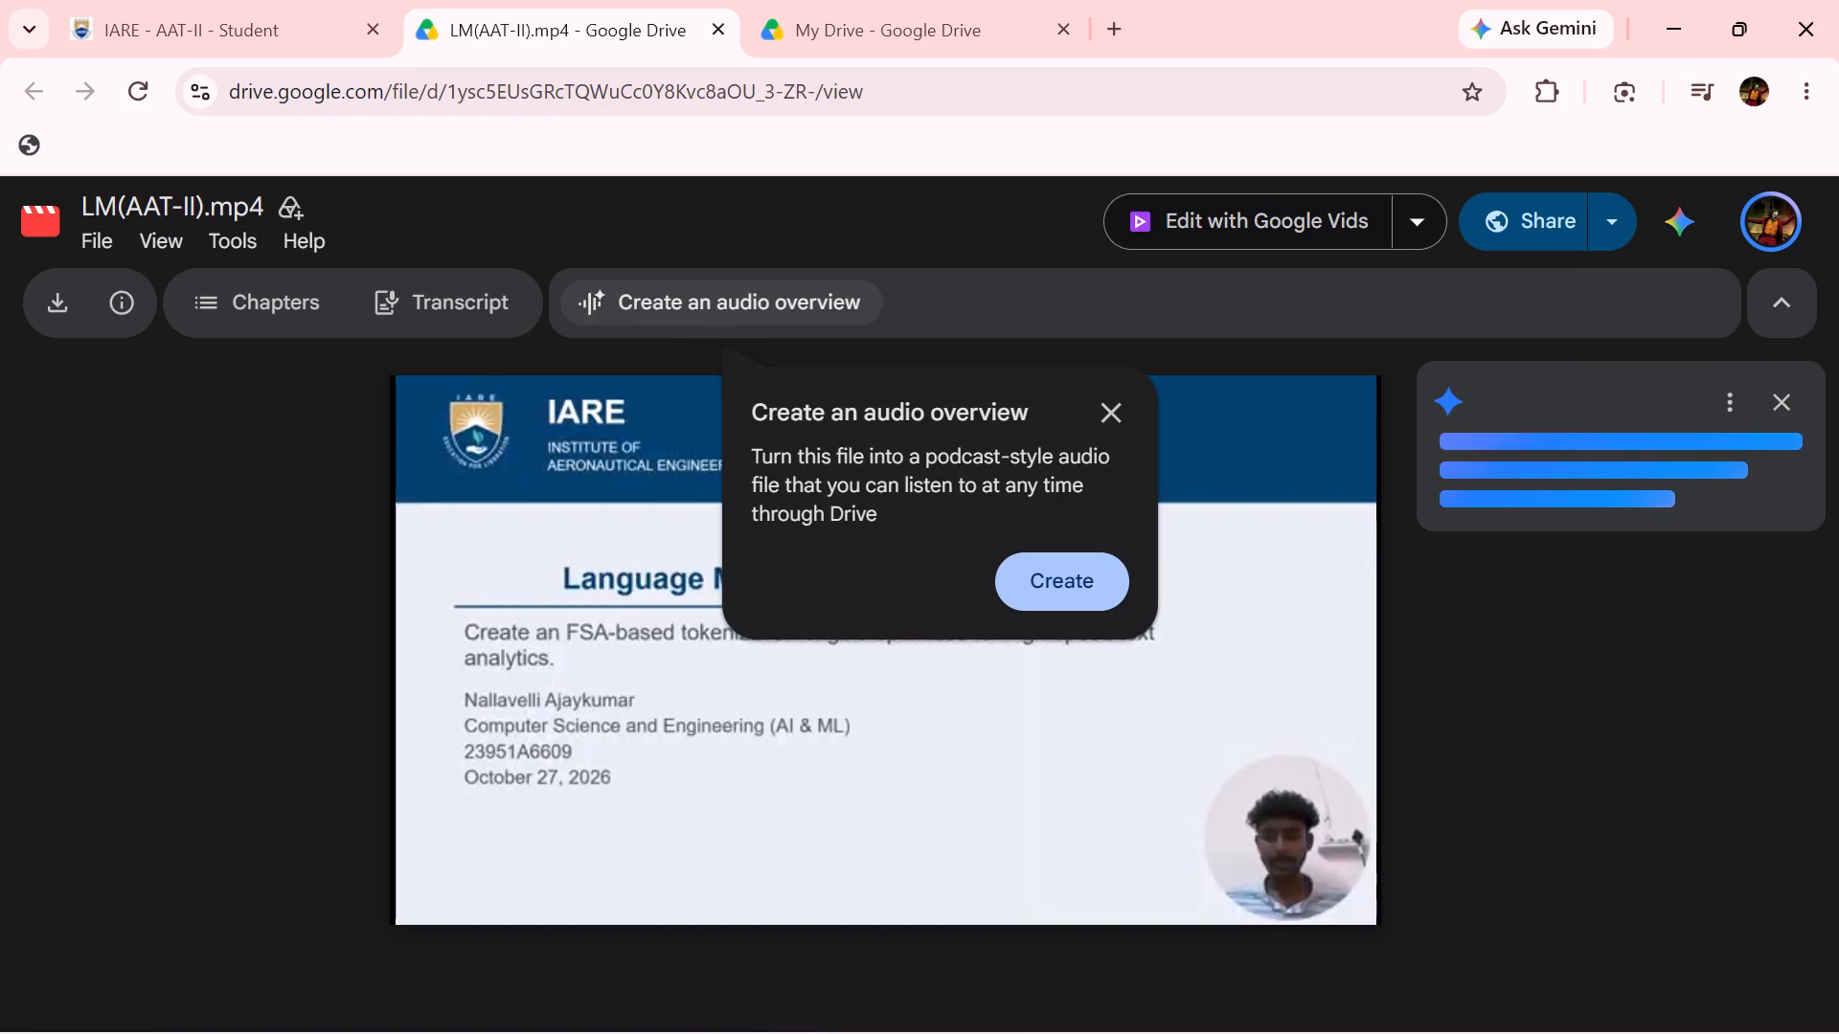
{"action": "left_click", "coordinate": [1124, 421]}
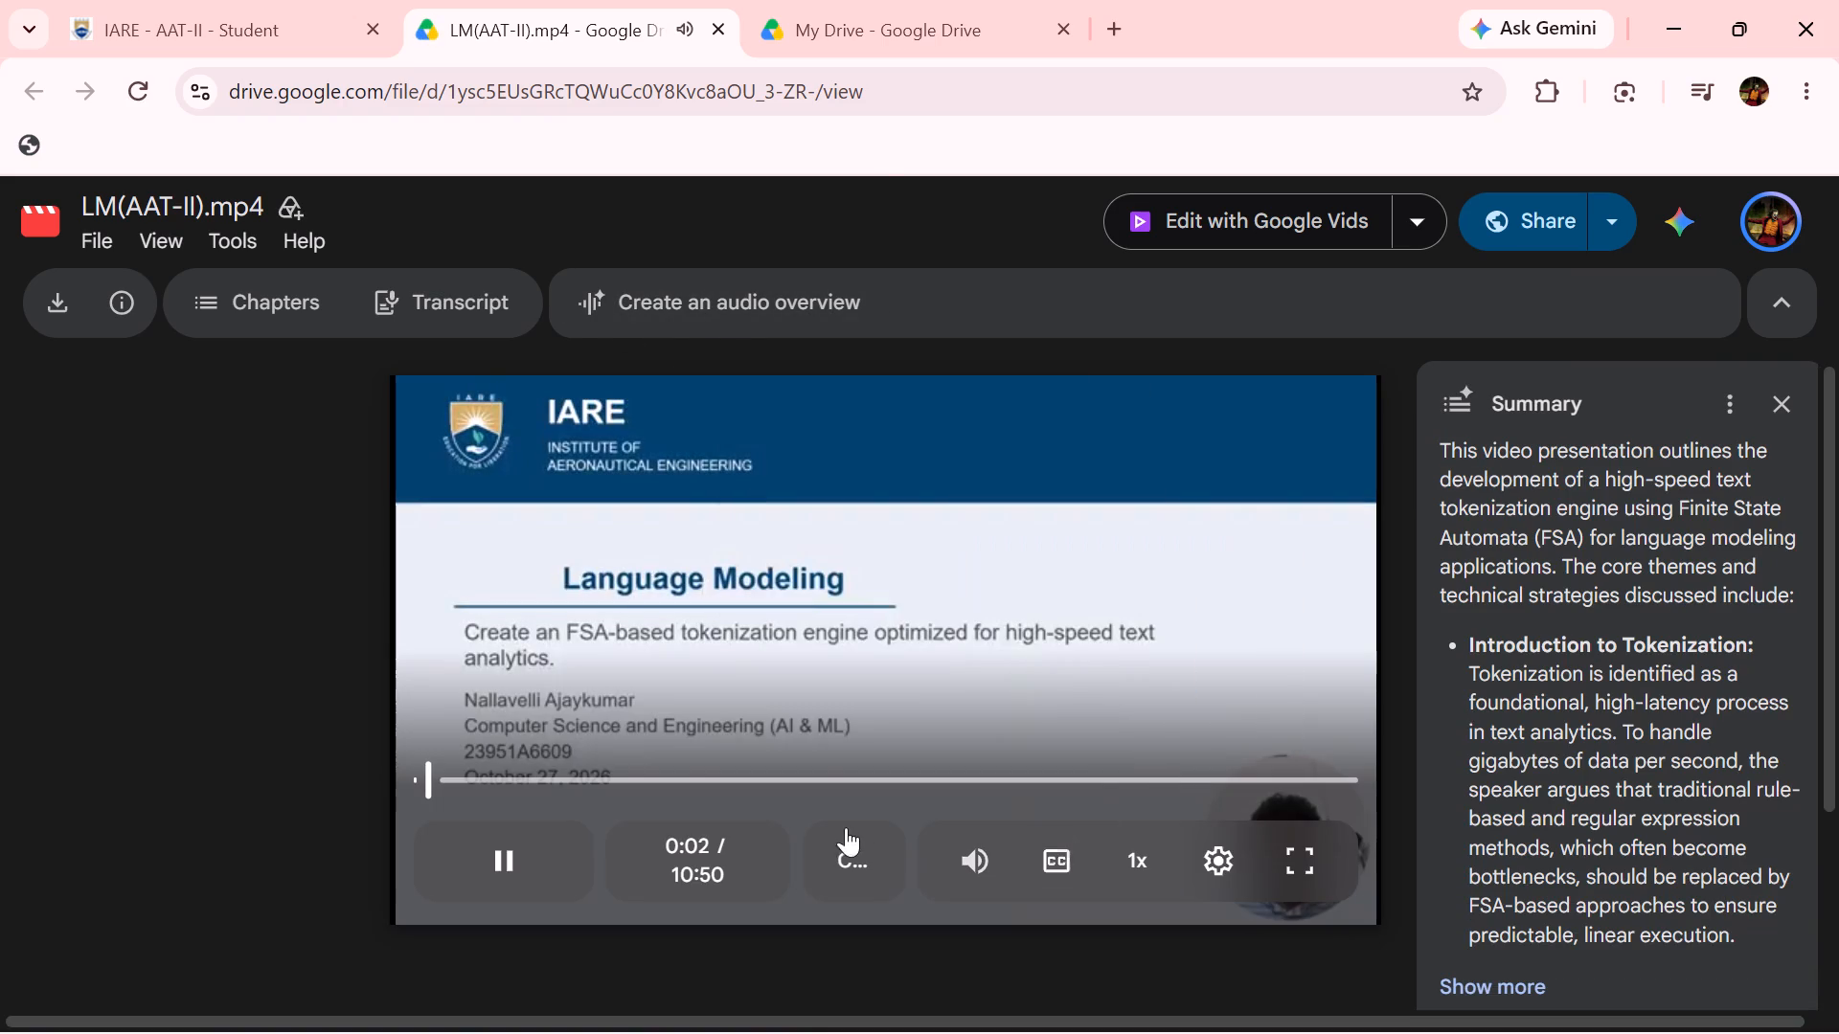
{"action": "left_click", "coordinate": [584, 773]}
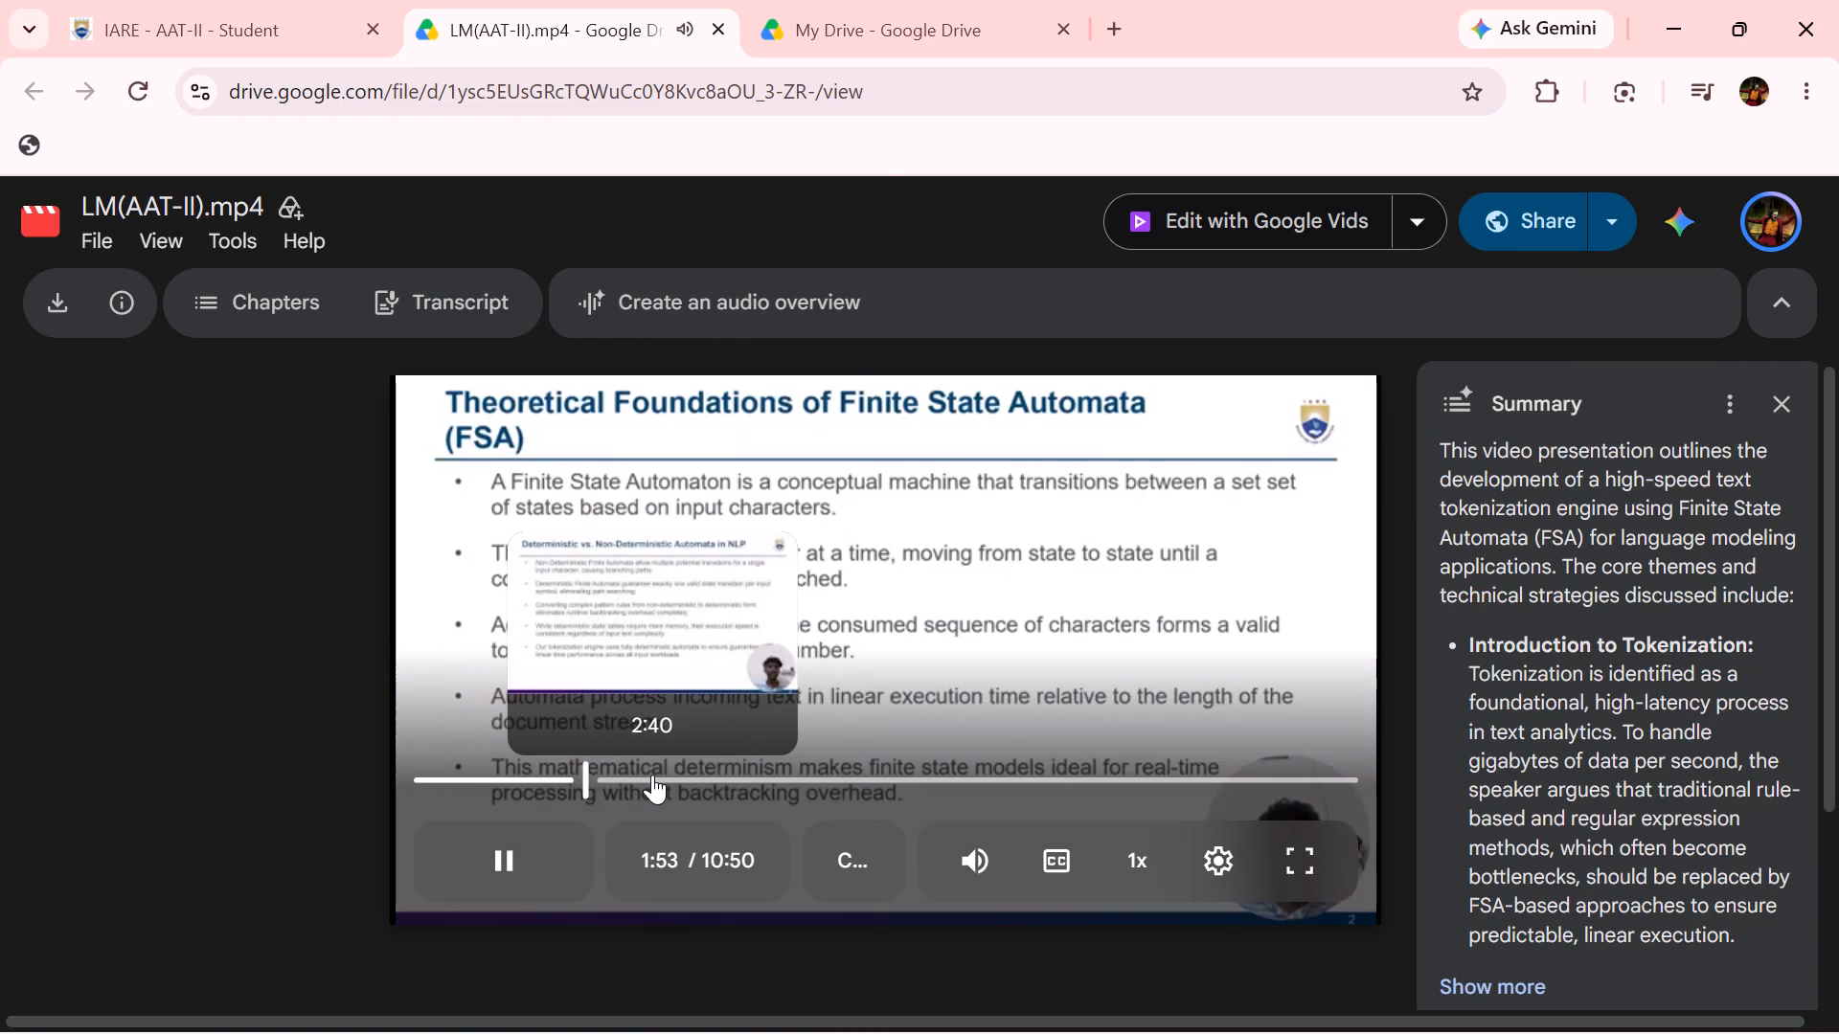
{"action": "left_click", "coordinate": [652, 775]}
{"action": "left_click", "coordinate": [733, 768]}
{"action": "left_click", "coordinate": [1009, 798]}
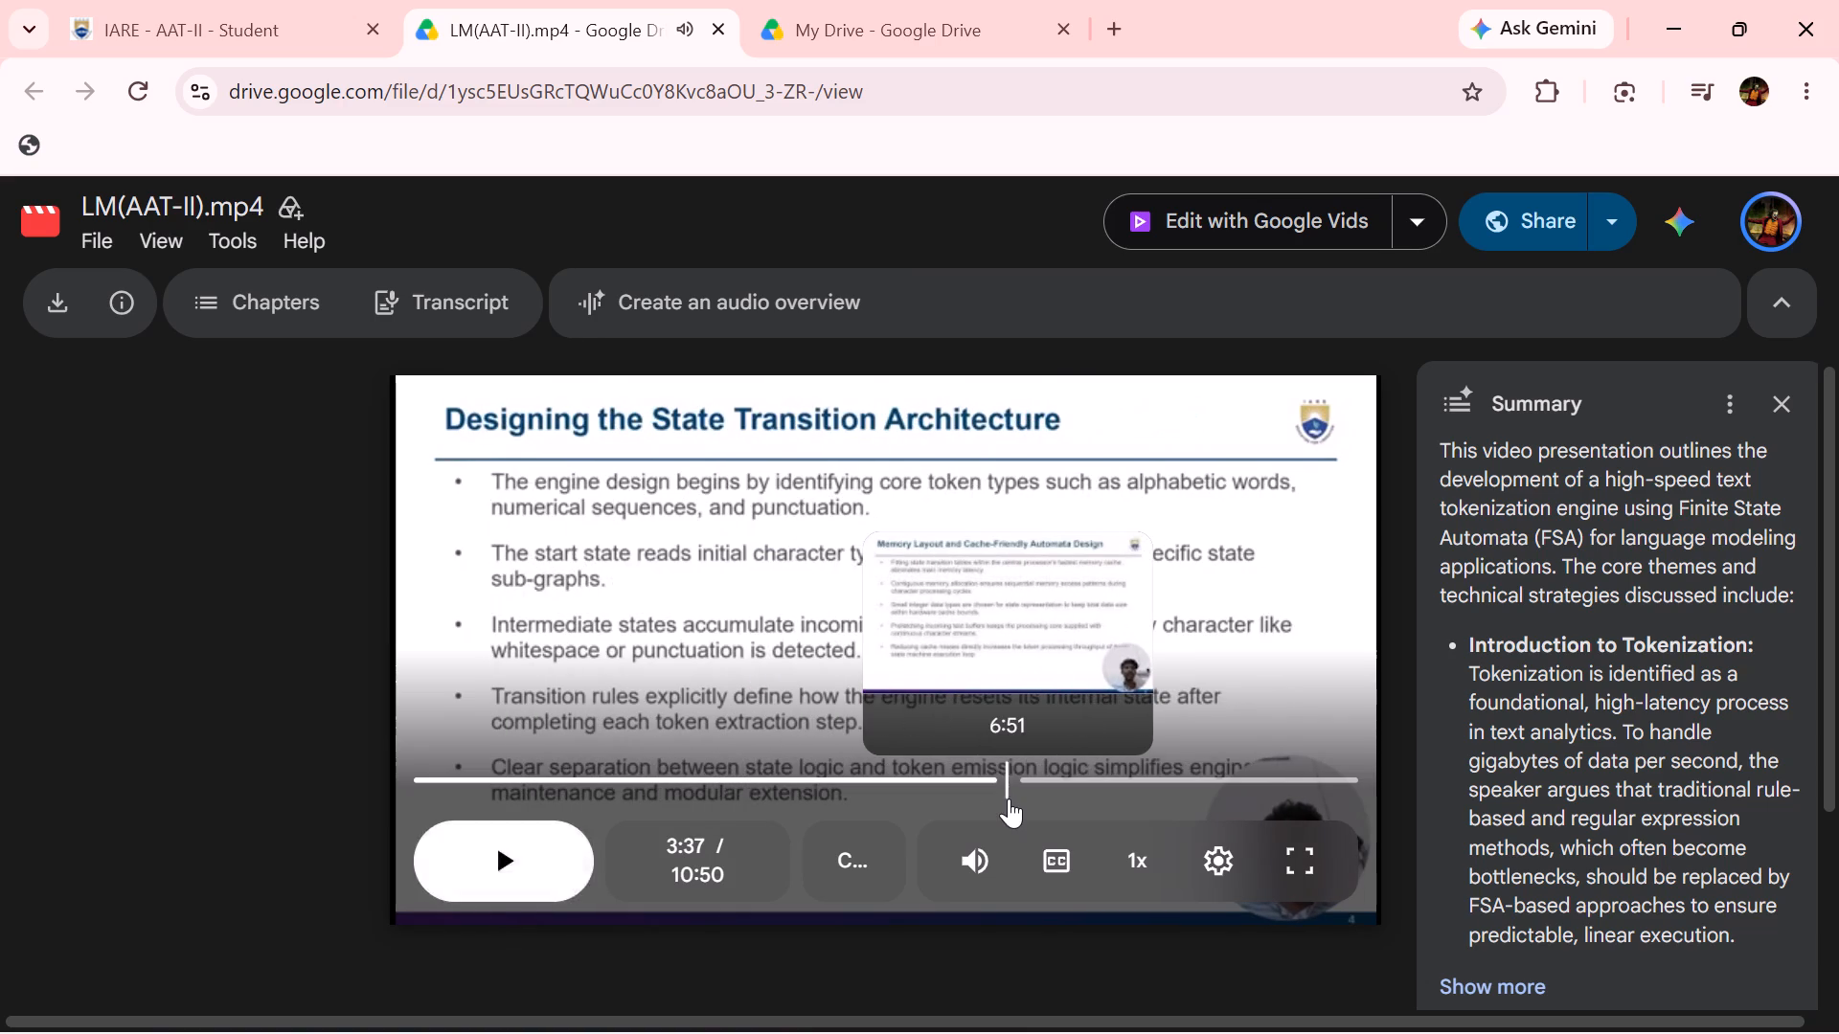
{"action": "left_click", "coordinate": [1261, 795]}
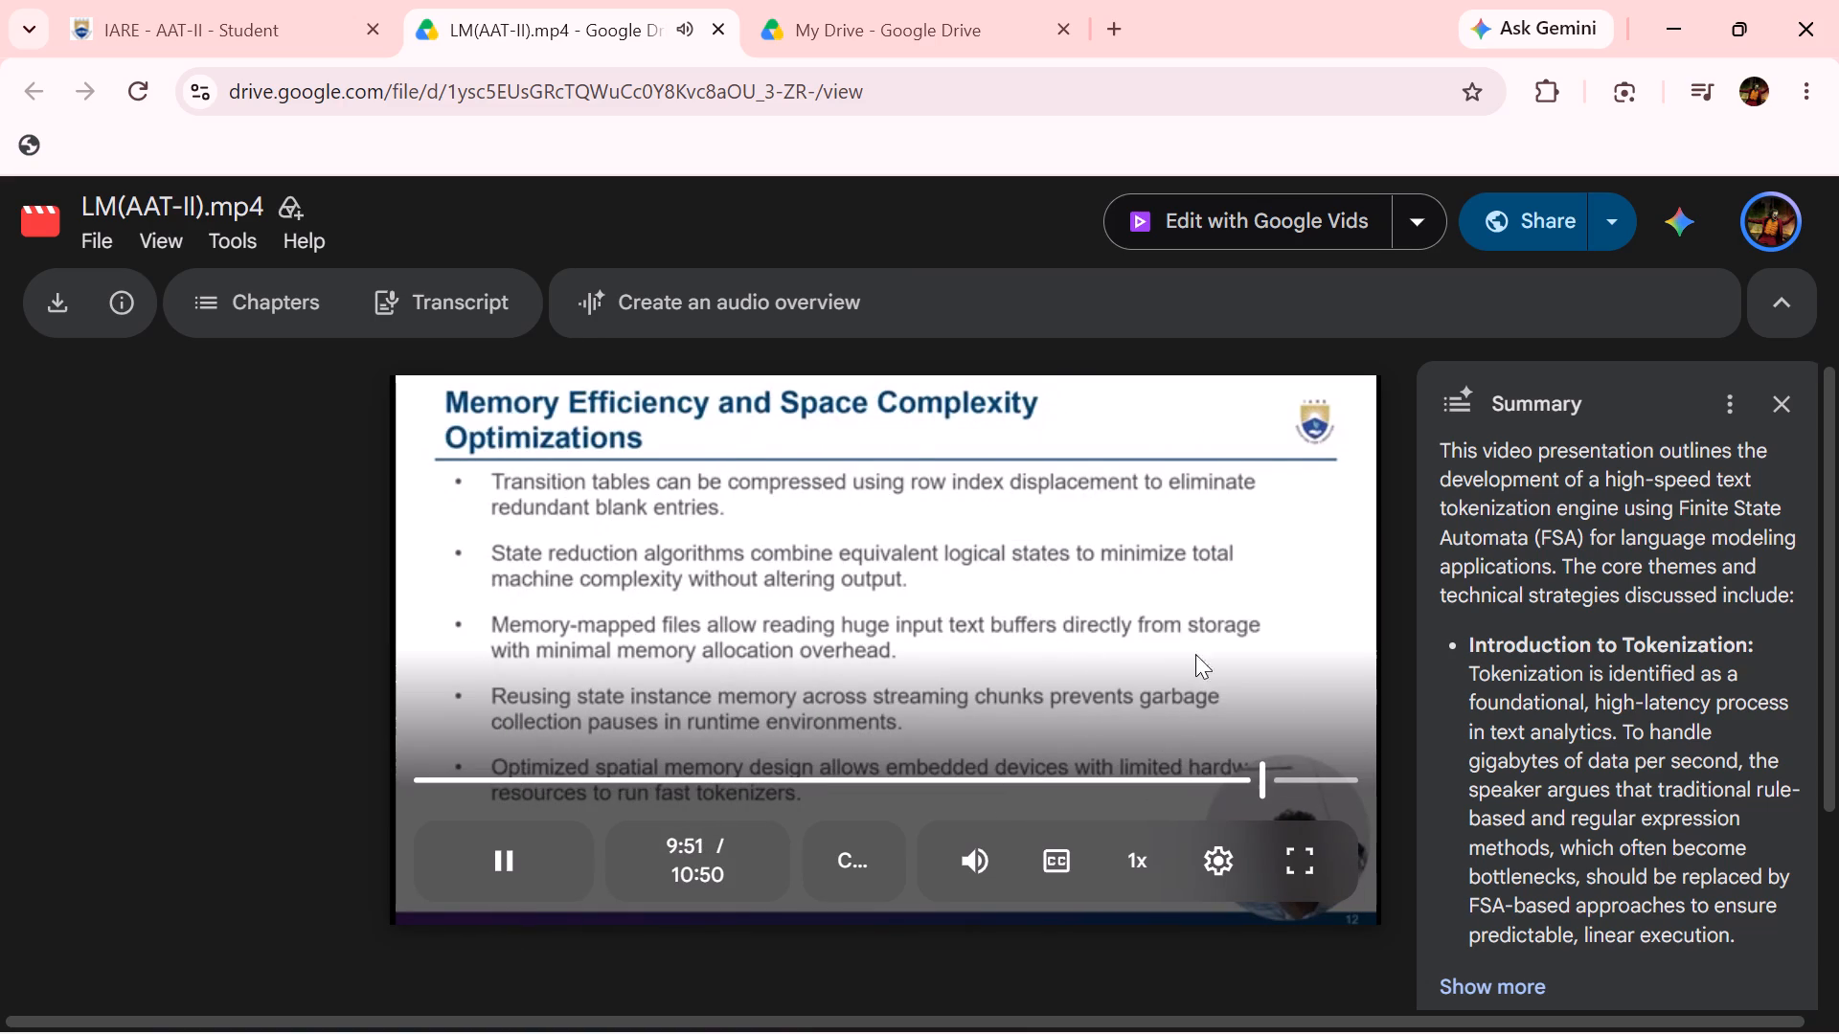
{"action": "left_click", "coordinate": [1303, 740]}
{"action": "left_click", "coordinate": [1312, 765]}
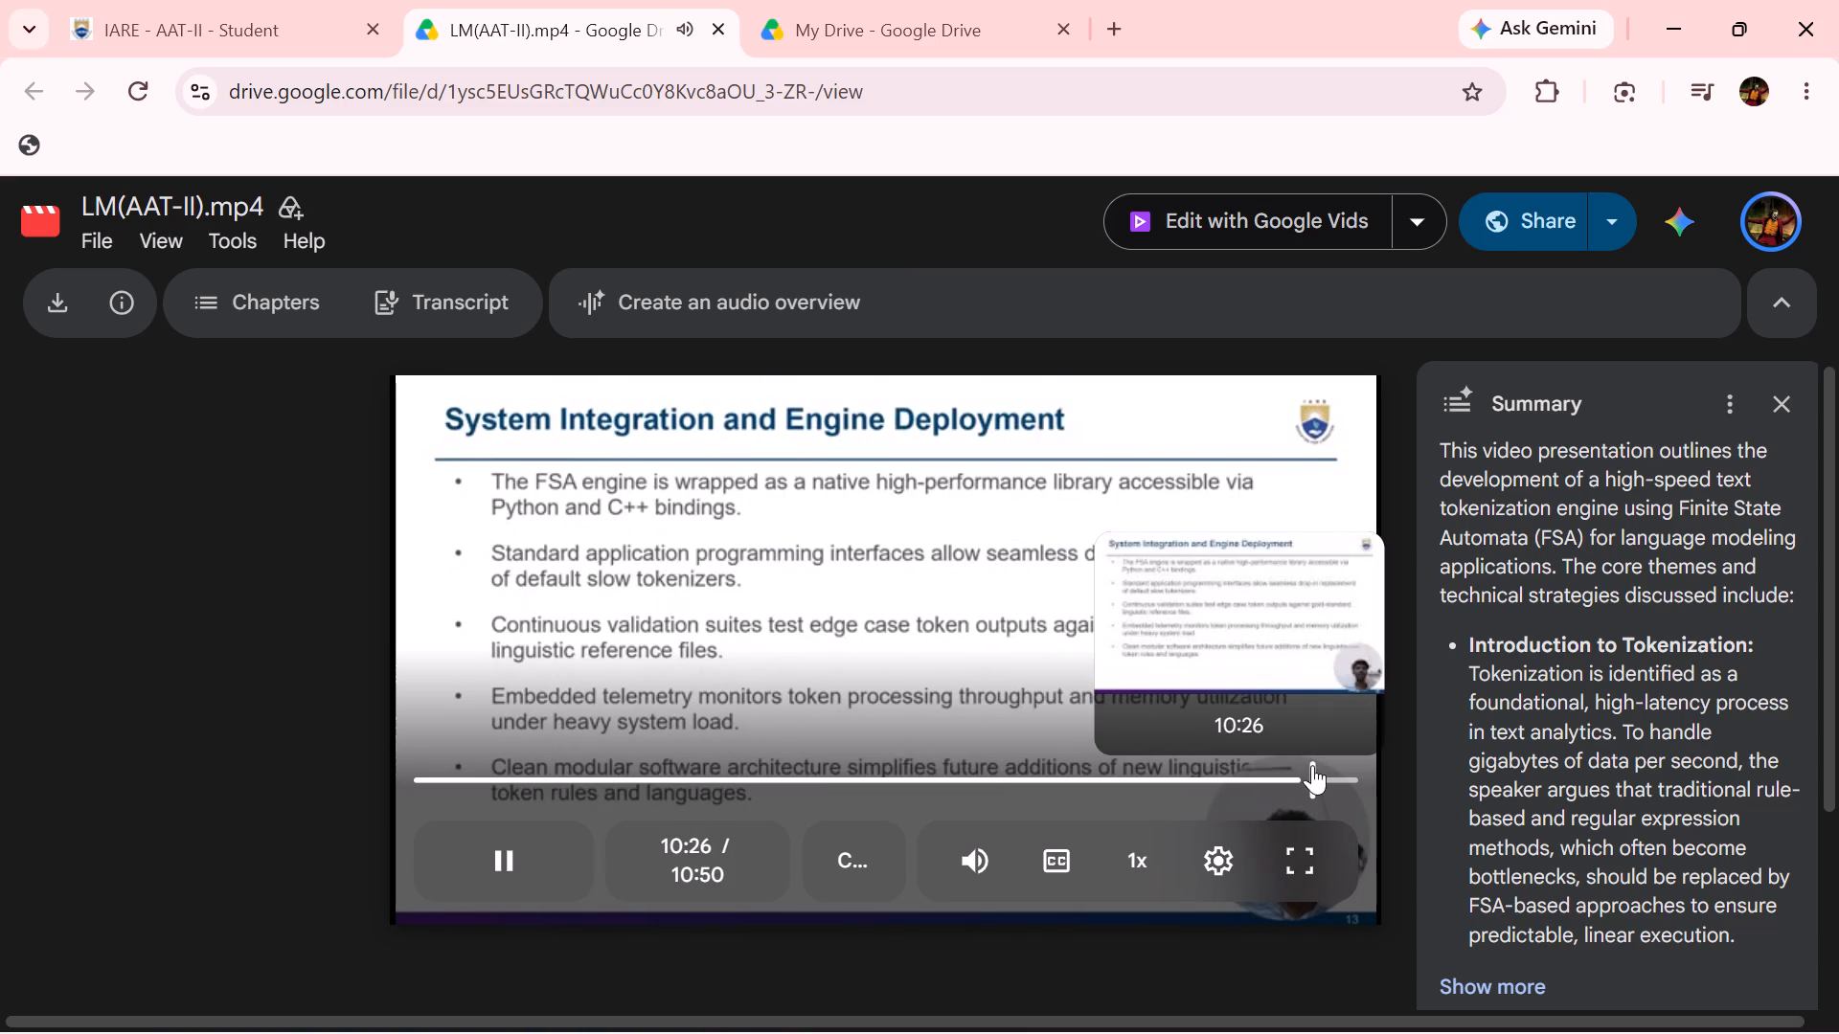
{"action": "left_click", "coordinate": [818, 785]}
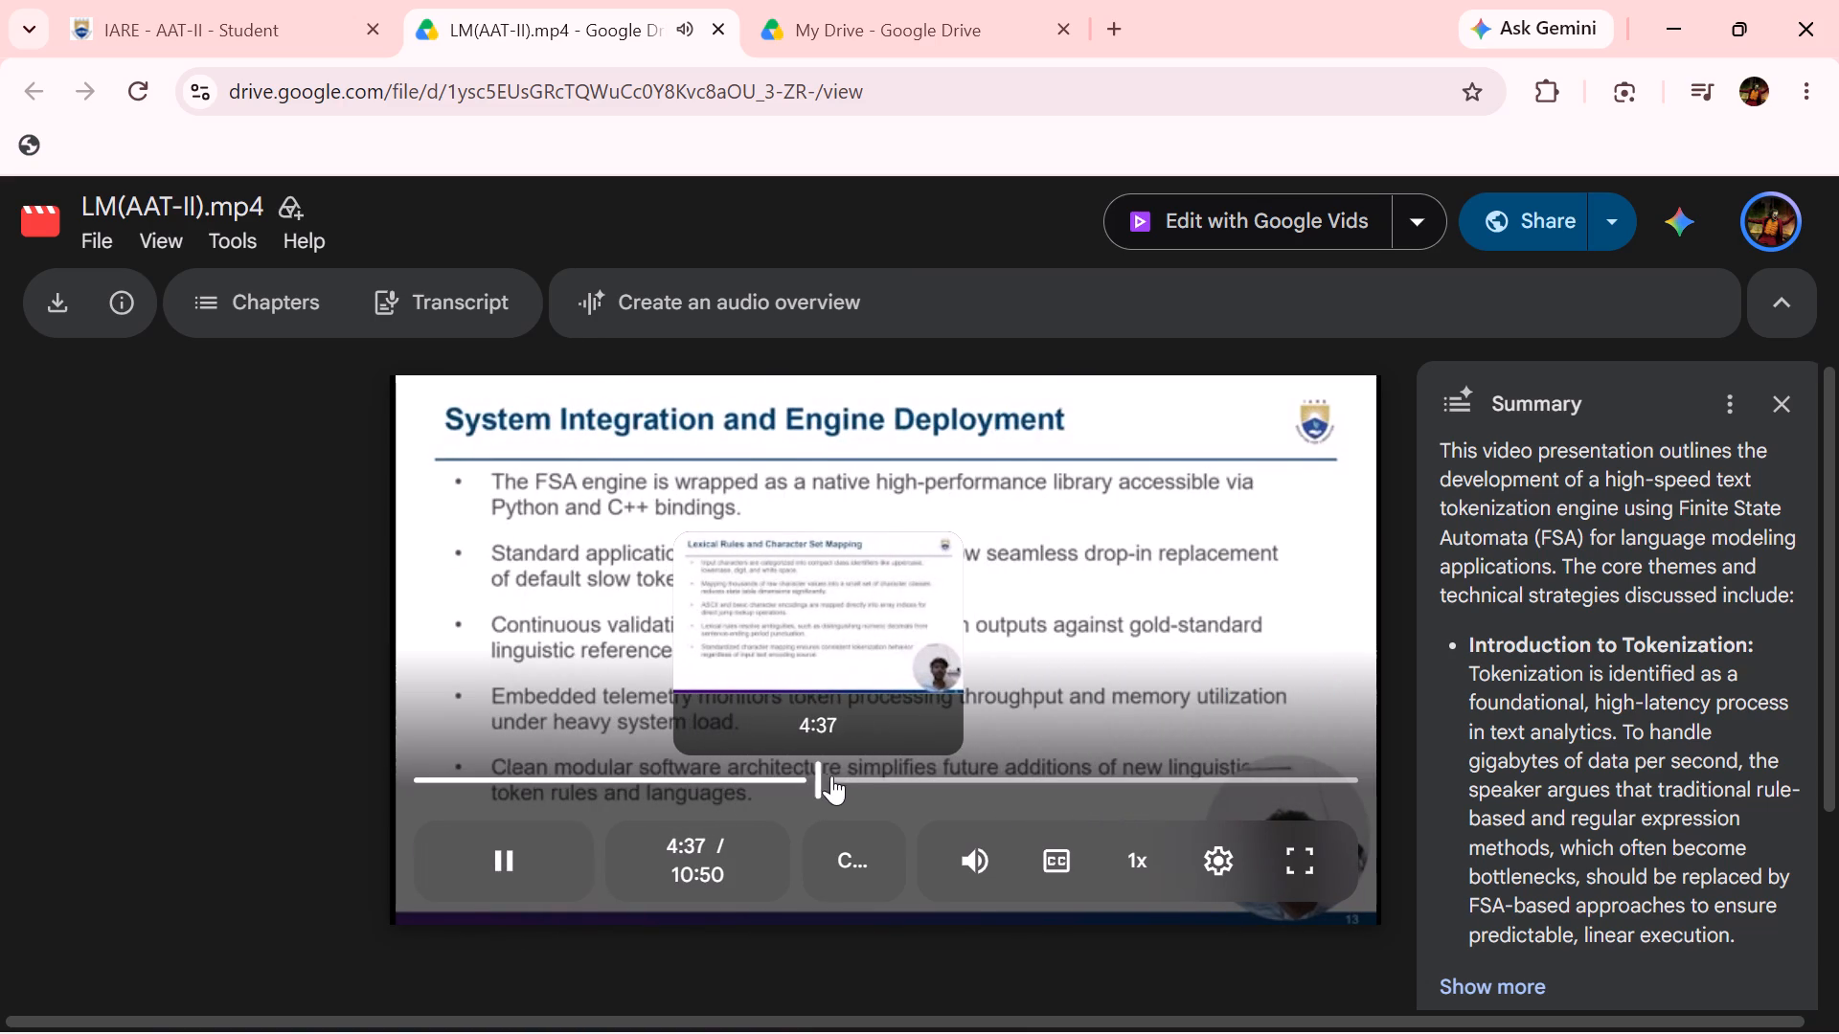
{"action": "left_click", "coordinate": [680, 784]}
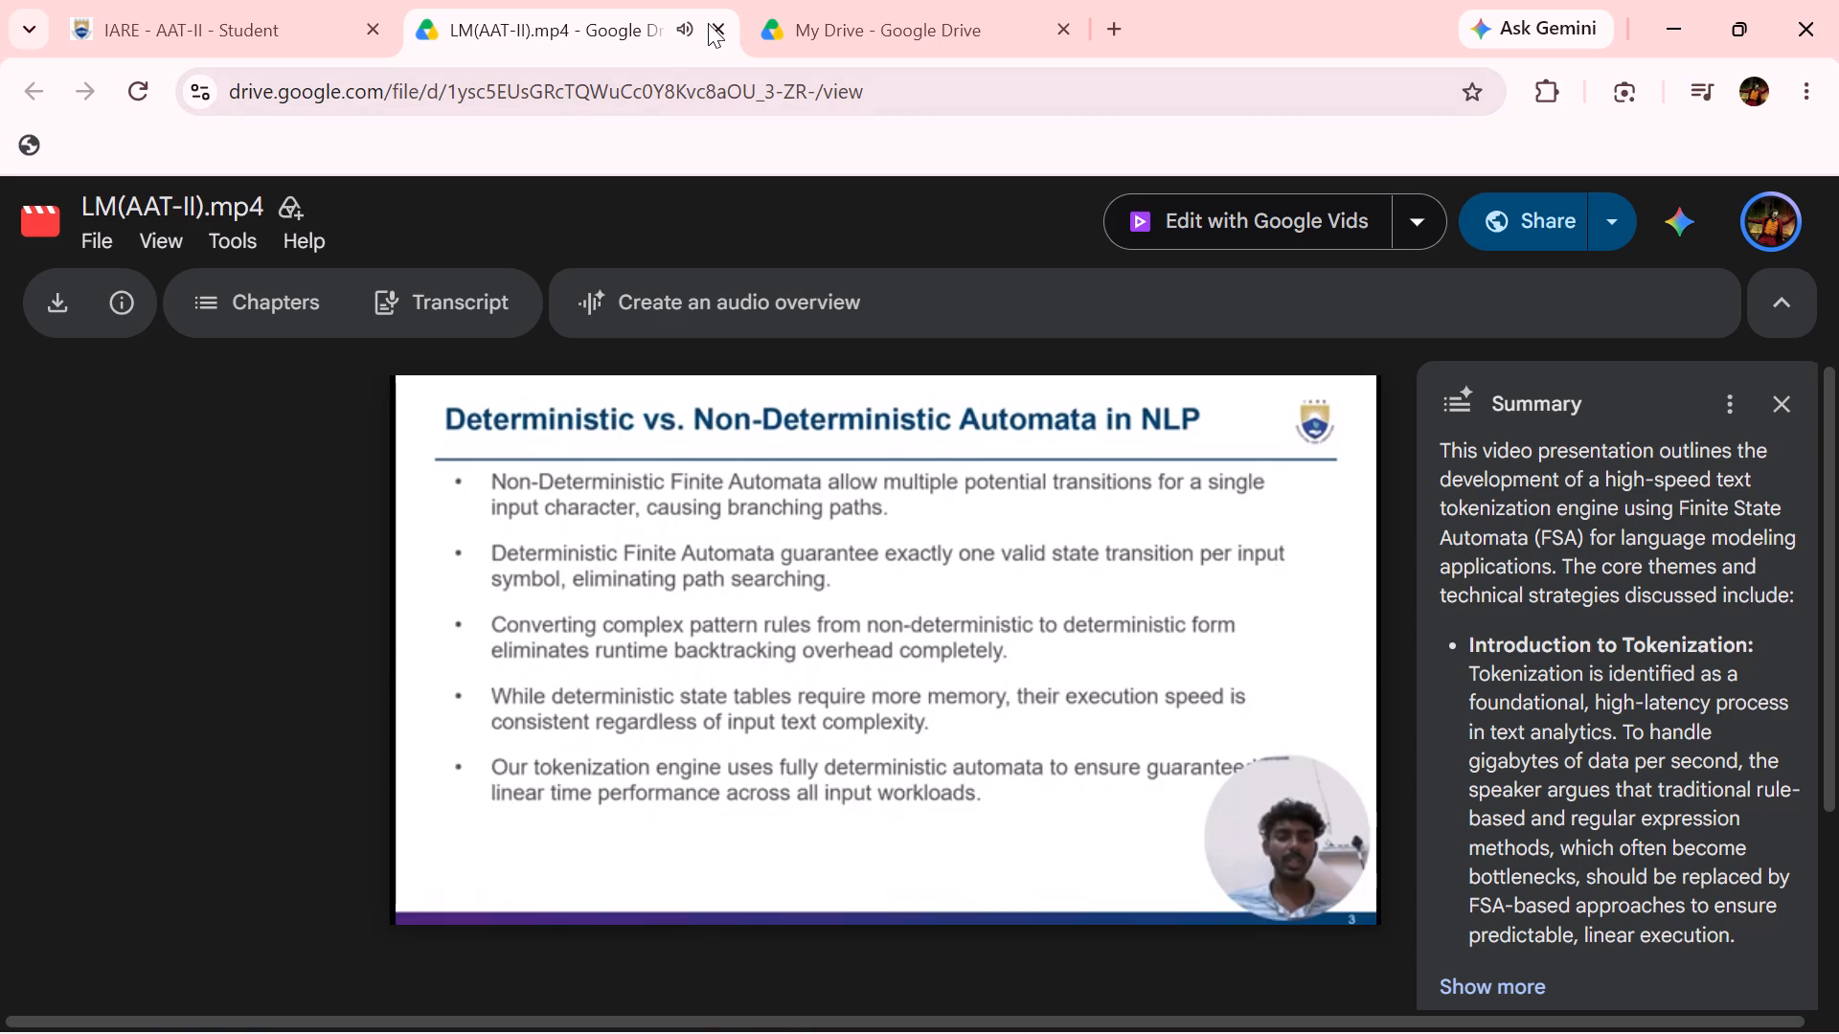
{"action": "left_click", "coordinate": [708, 25]}
{"action": "left_click", "coordinate": [716, 27]}
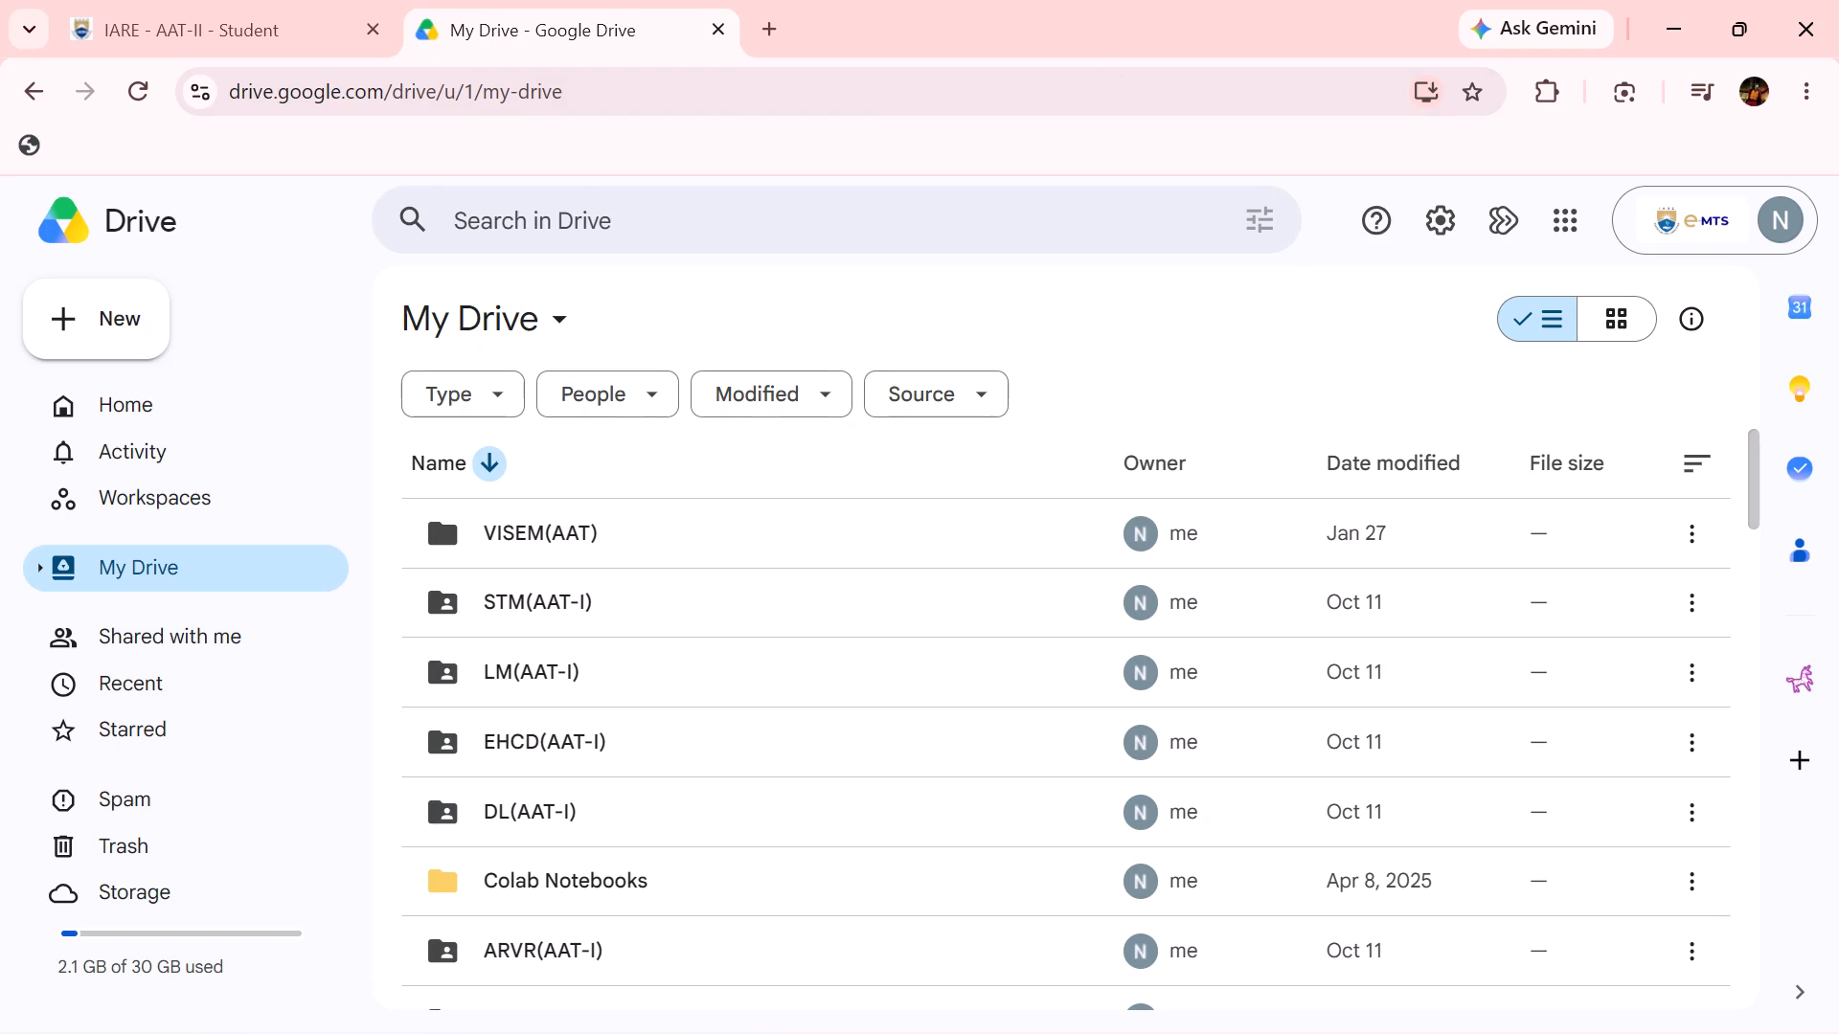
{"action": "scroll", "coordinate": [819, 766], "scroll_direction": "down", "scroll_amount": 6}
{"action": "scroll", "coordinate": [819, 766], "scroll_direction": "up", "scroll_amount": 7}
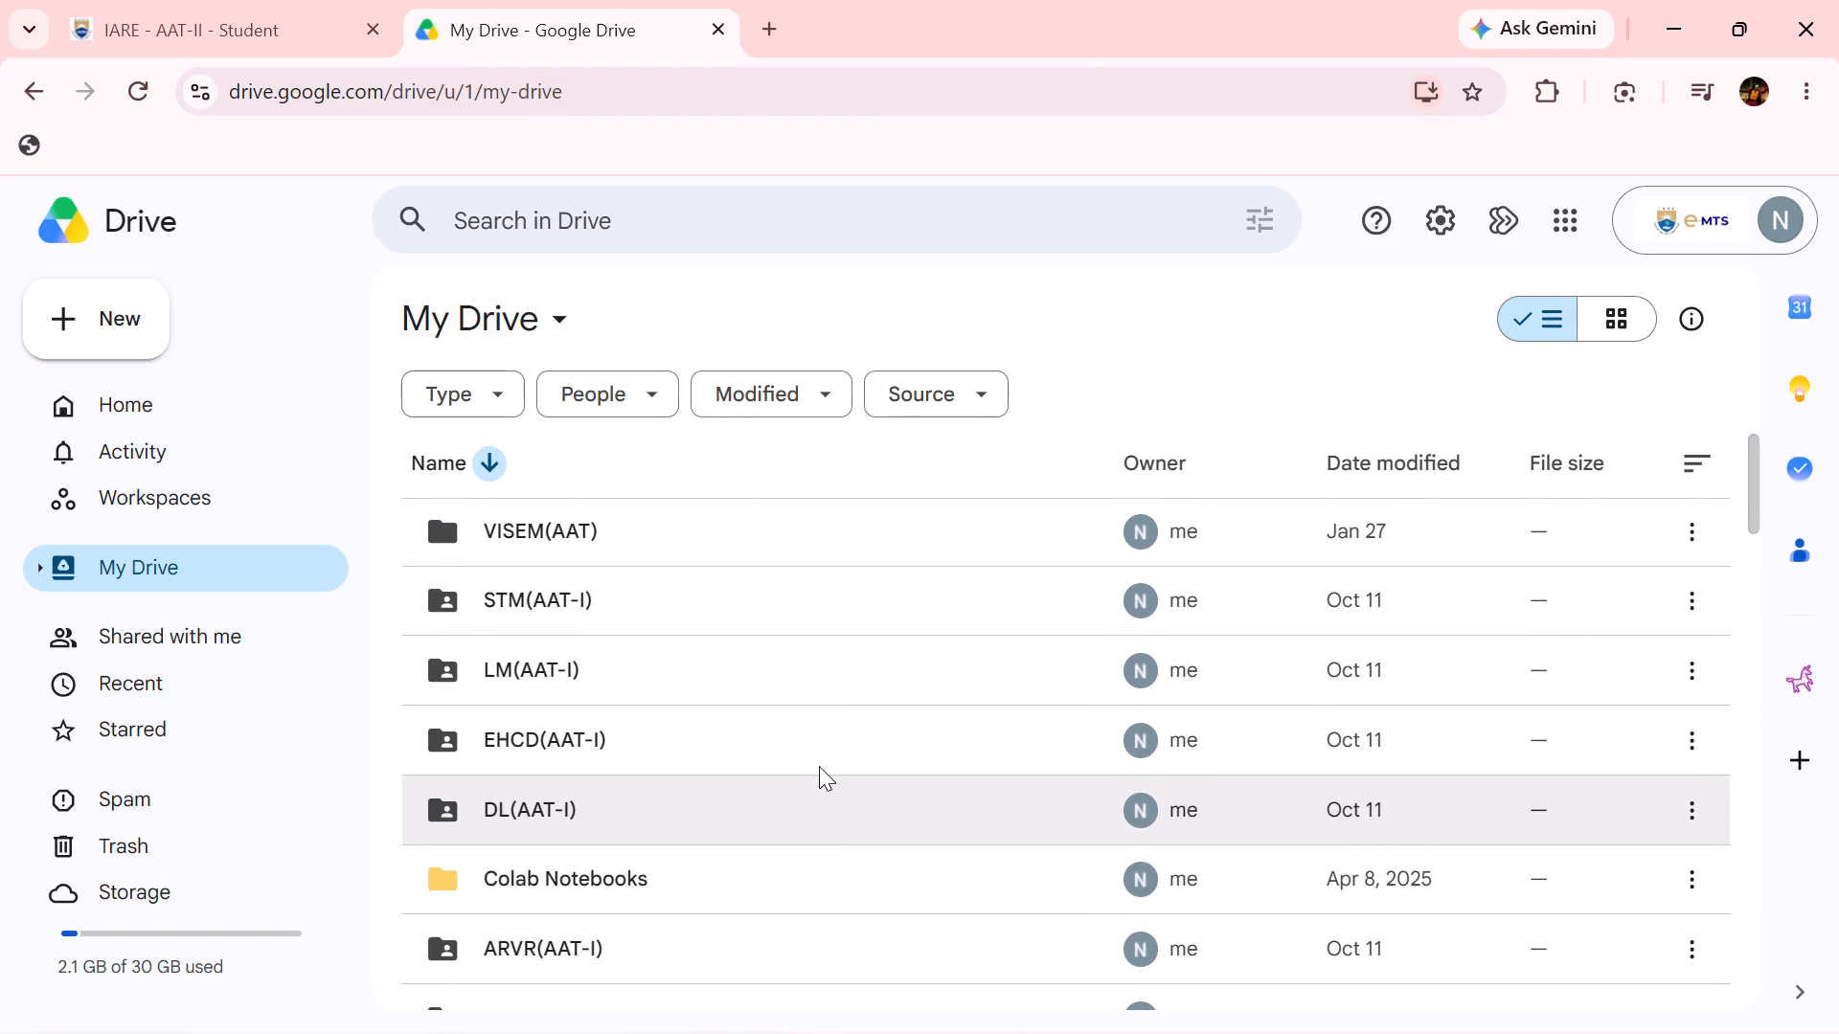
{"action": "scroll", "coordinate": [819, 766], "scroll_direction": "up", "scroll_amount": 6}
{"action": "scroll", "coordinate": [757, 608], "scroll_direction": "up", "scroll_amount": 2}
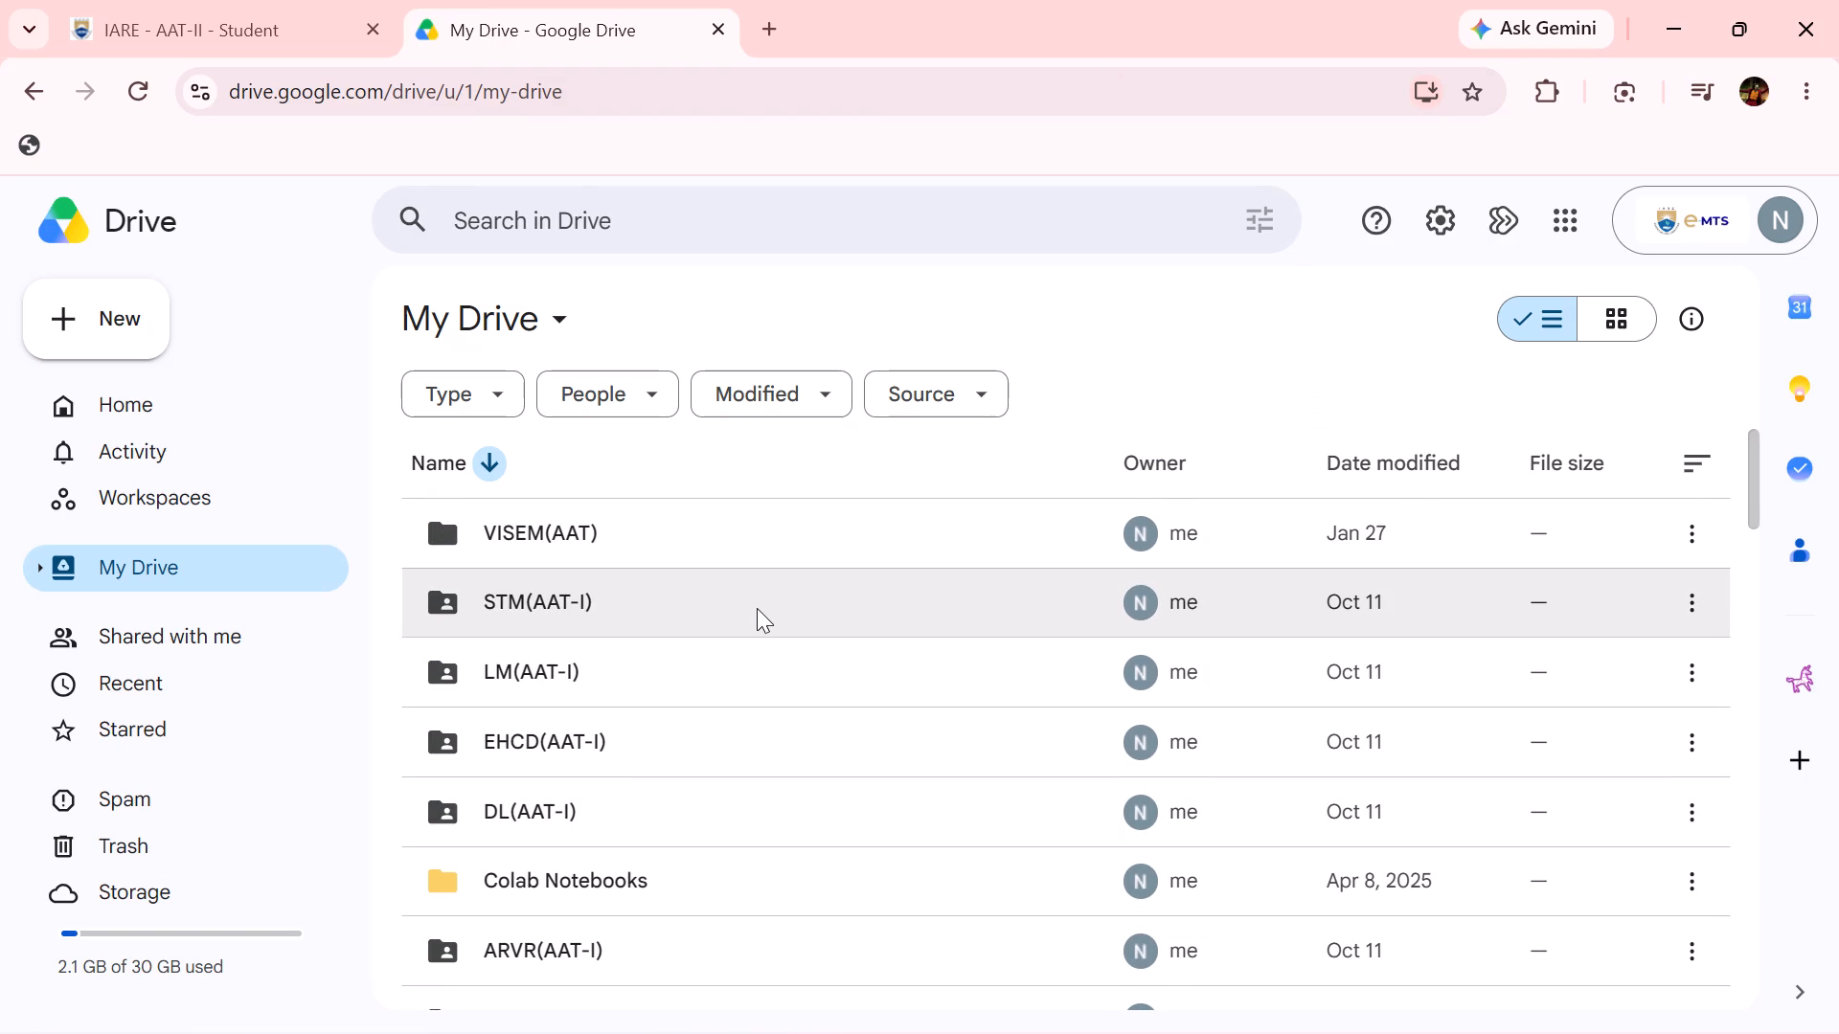
Return to the IARE AAT-II page and load the assignment question for ACAD22 Deep Learning.
{"action": "left_click", "coordinate": [254, 0]}
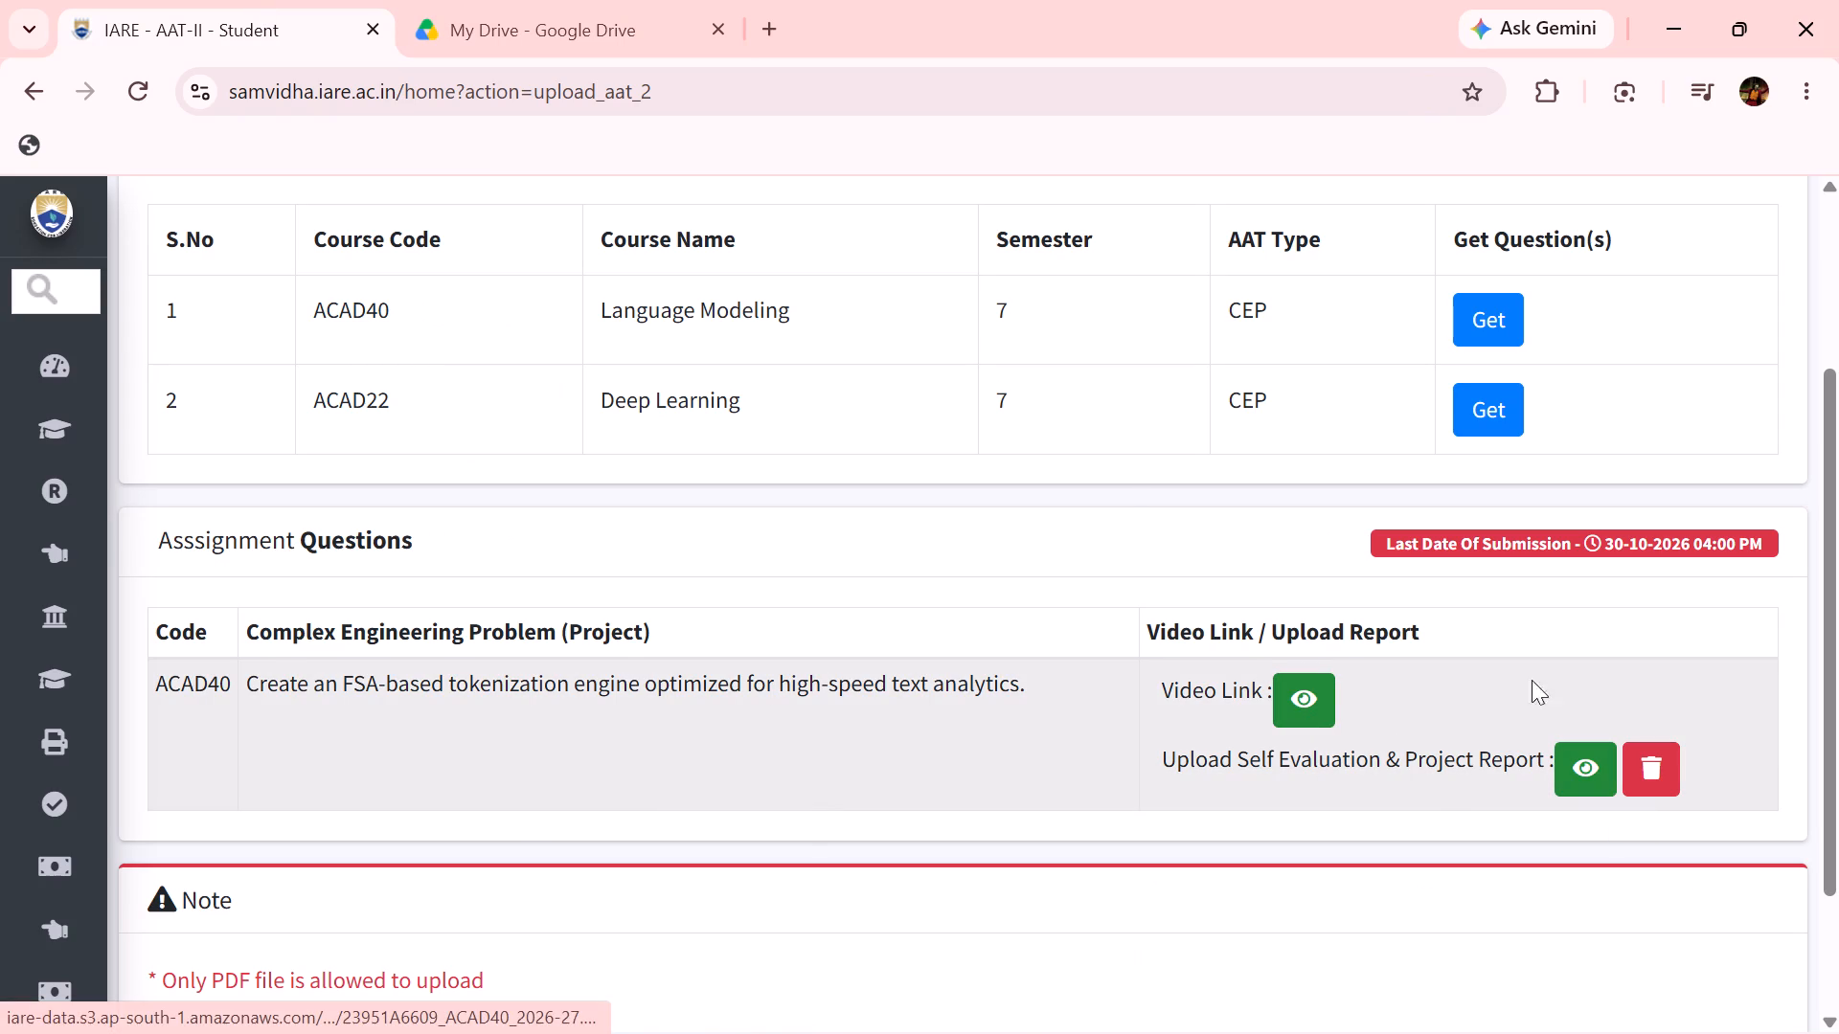
{"action": "left_click", "coordinate": [1495, 396]}
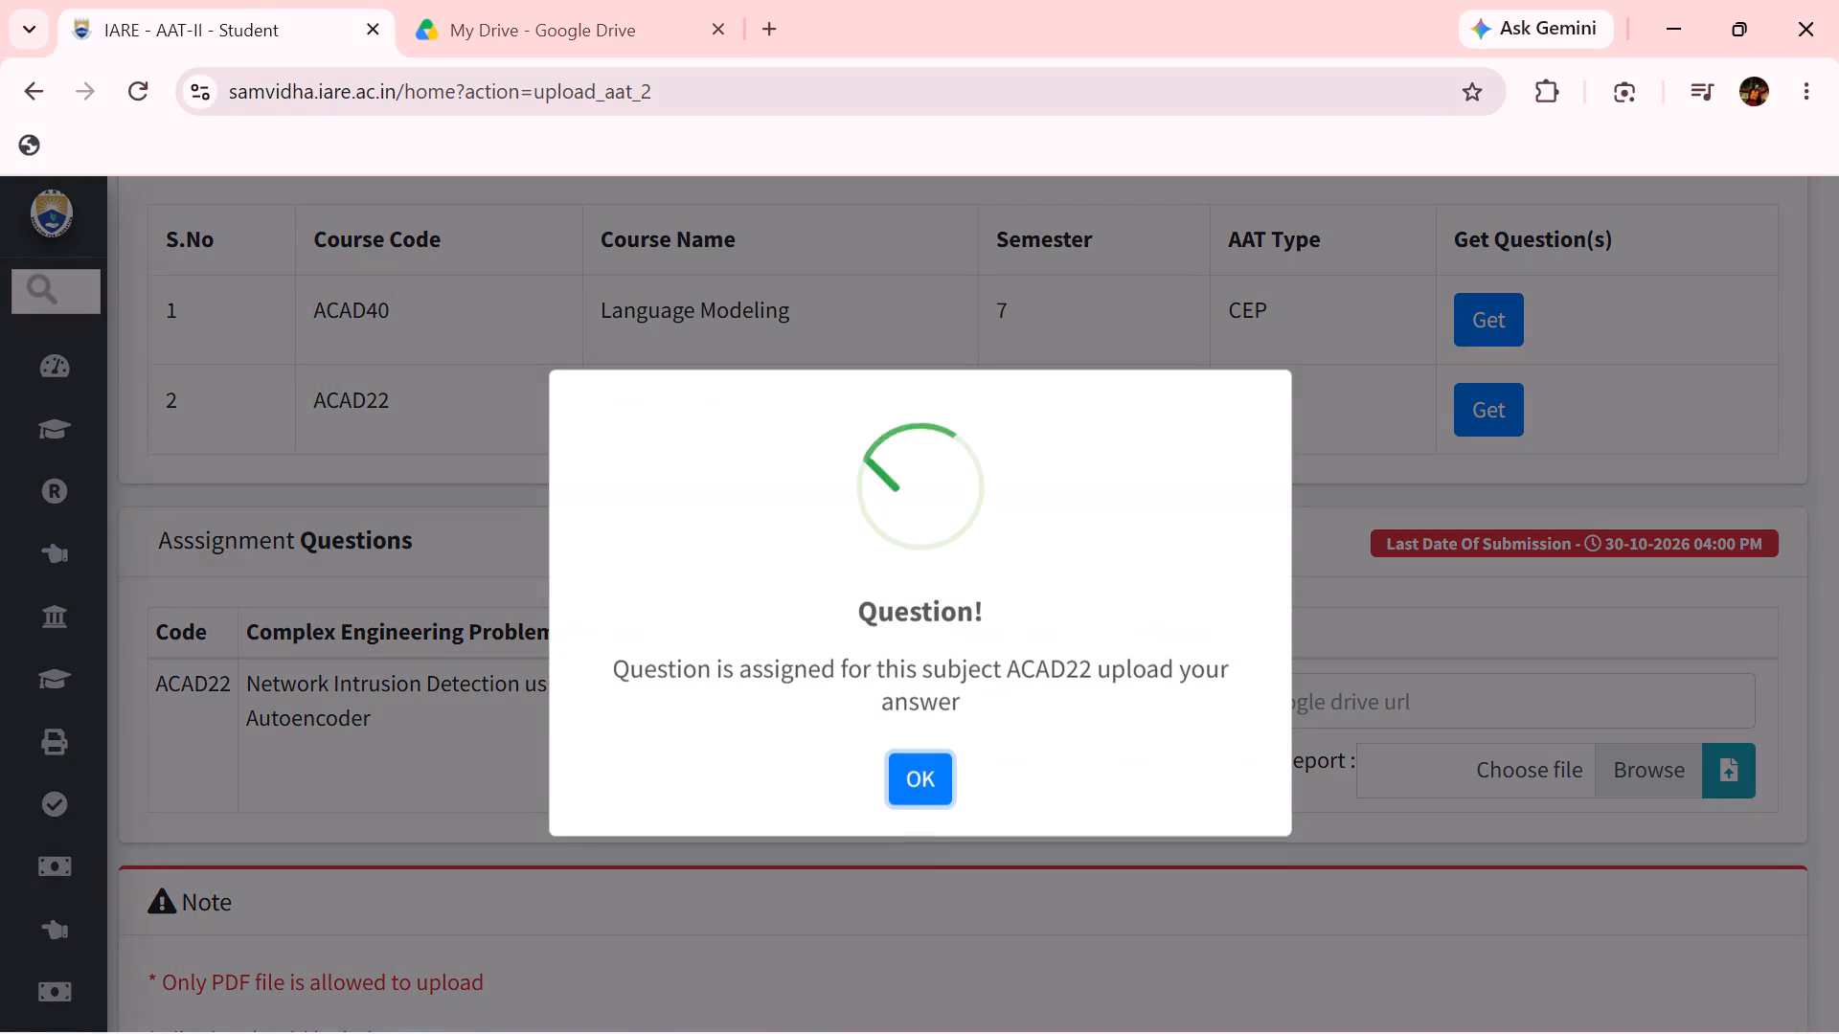
{"action": "left_click", "coordinate": [917, 783]}
Check the progress of the DL(AAT-II).mp4 export, minimise its window and switch away from the Thank You slide show.
{"action": "key", "text": "alt+Tab"}
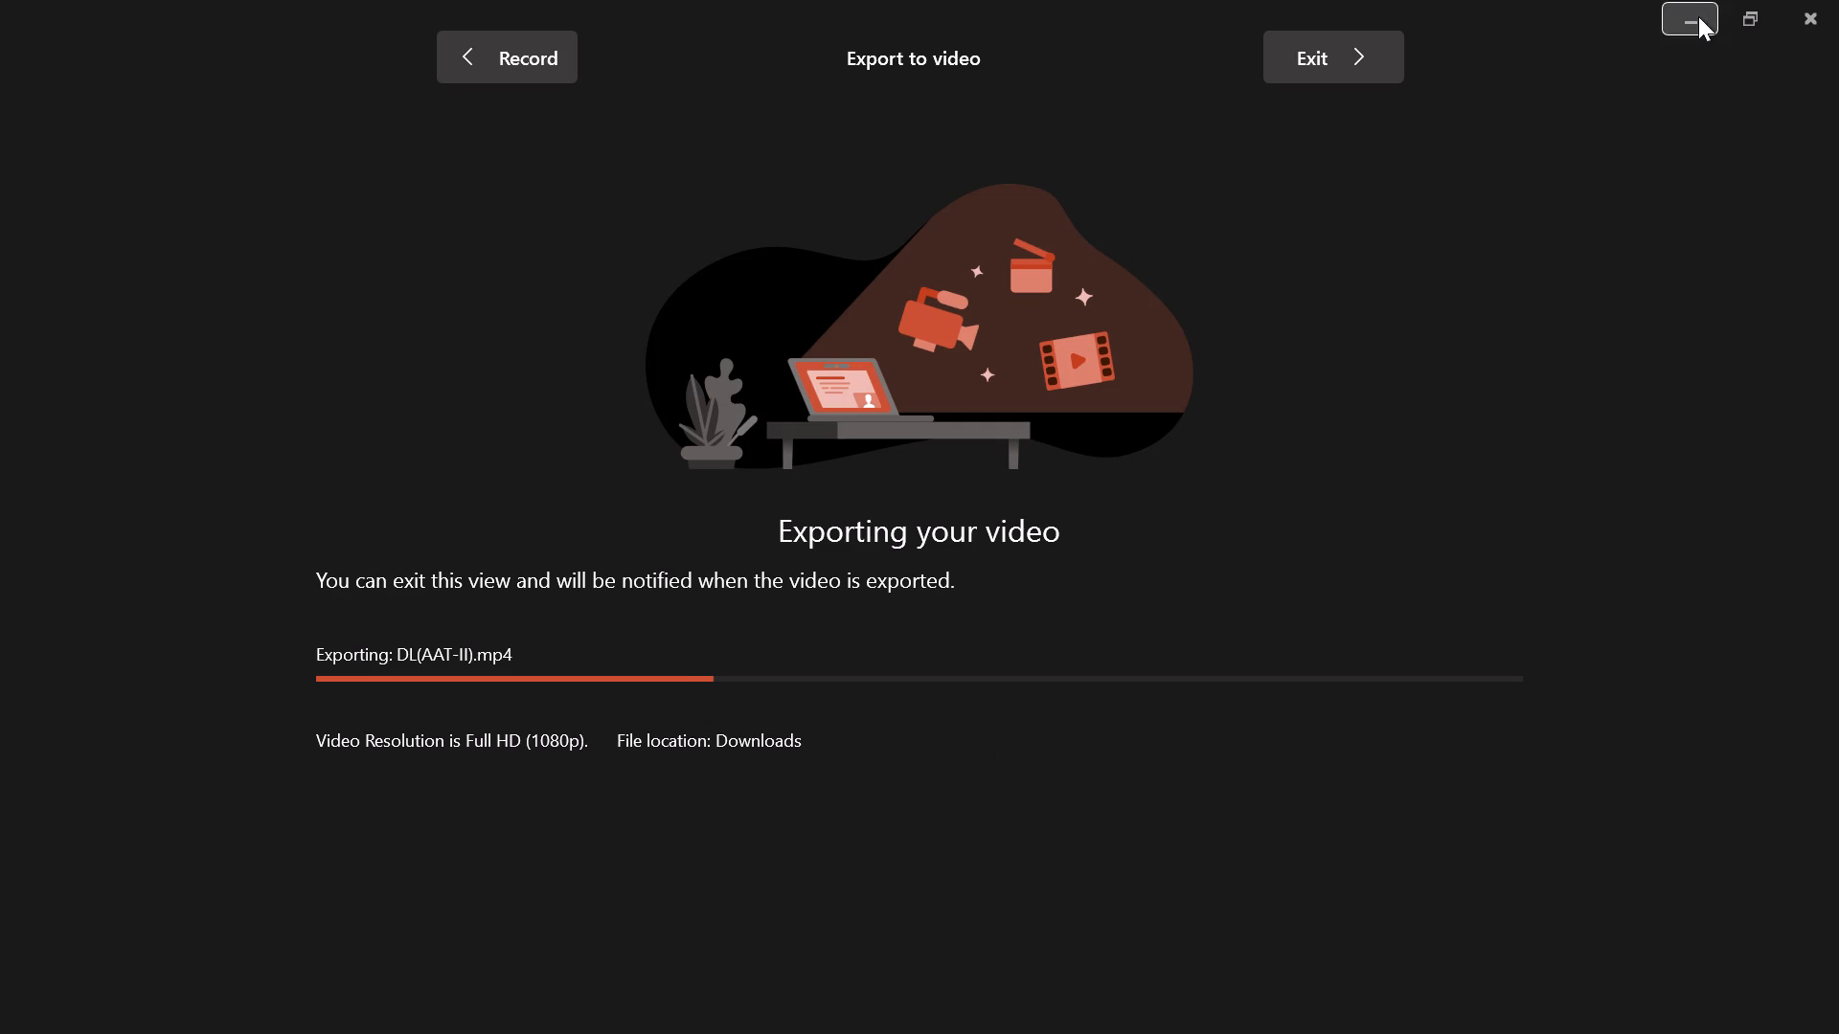
{"action": "left_click", "coordinate": [1692, 28]}
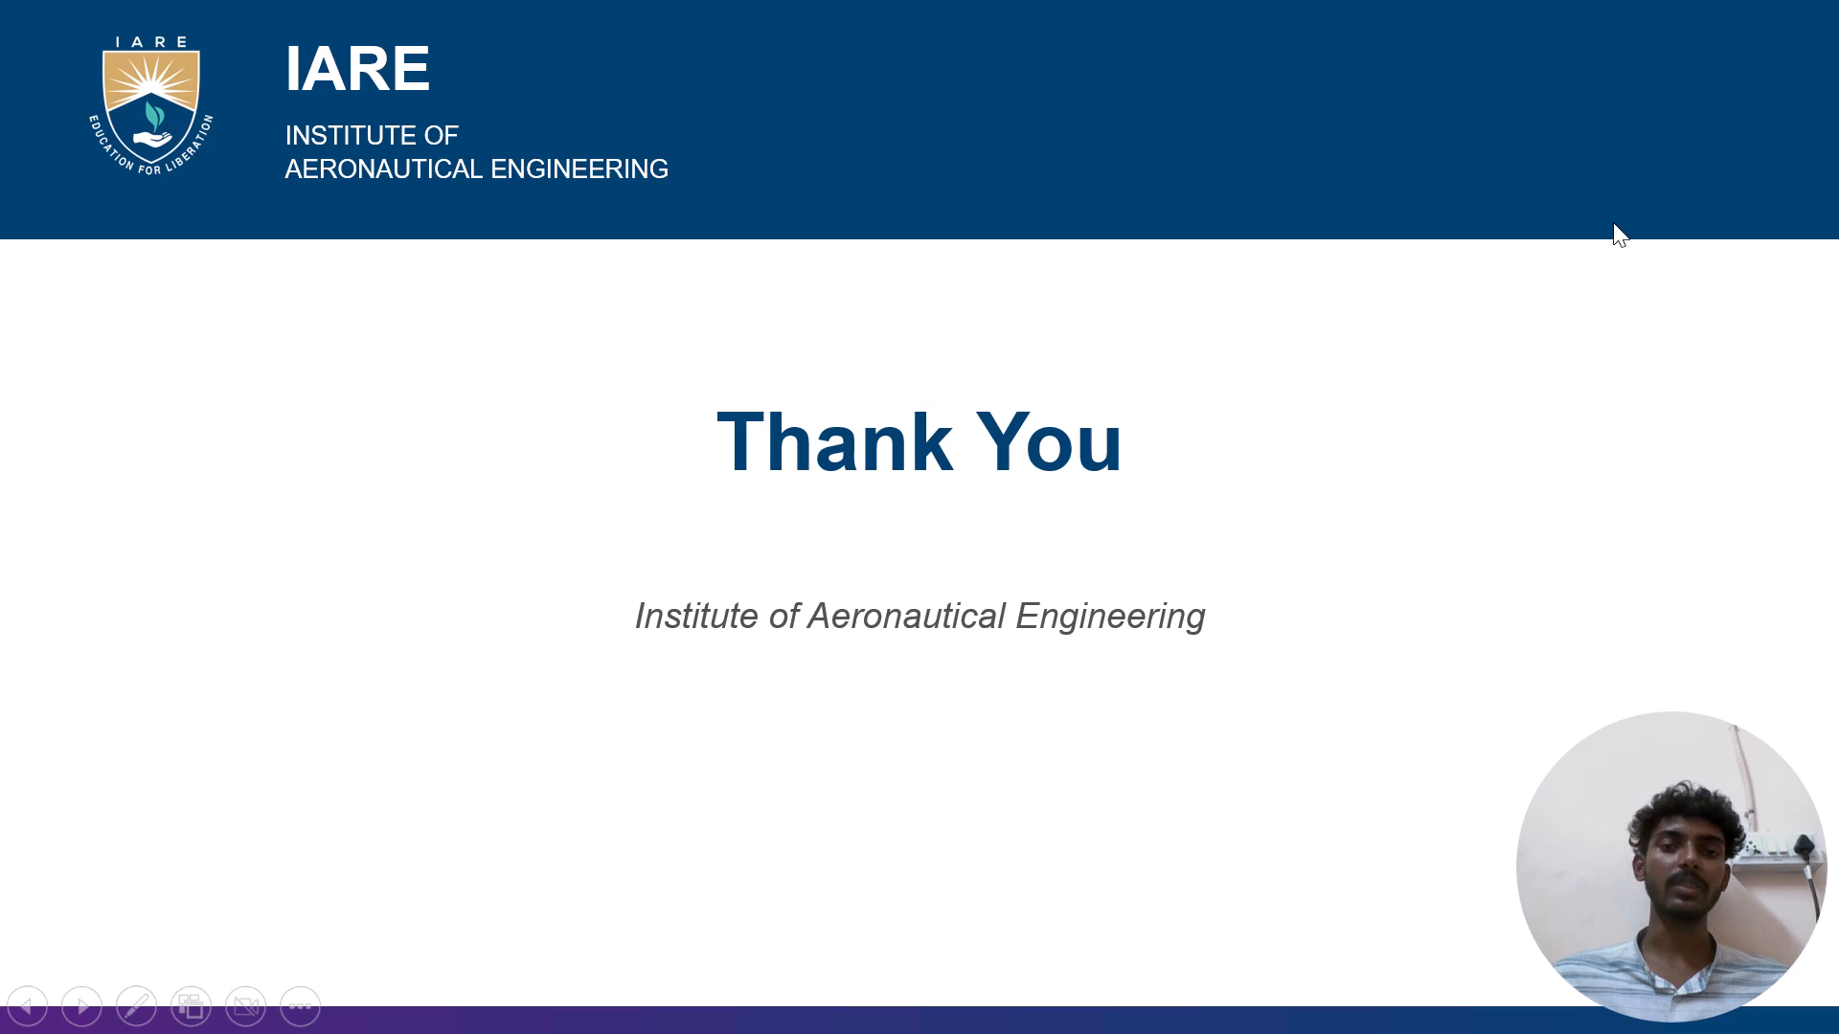
{"action": "key", "text": "alt+Tab"}
{"action": "key", "text": "alt+Tab"}
{"action": "key", "text": "alt+Tab"}
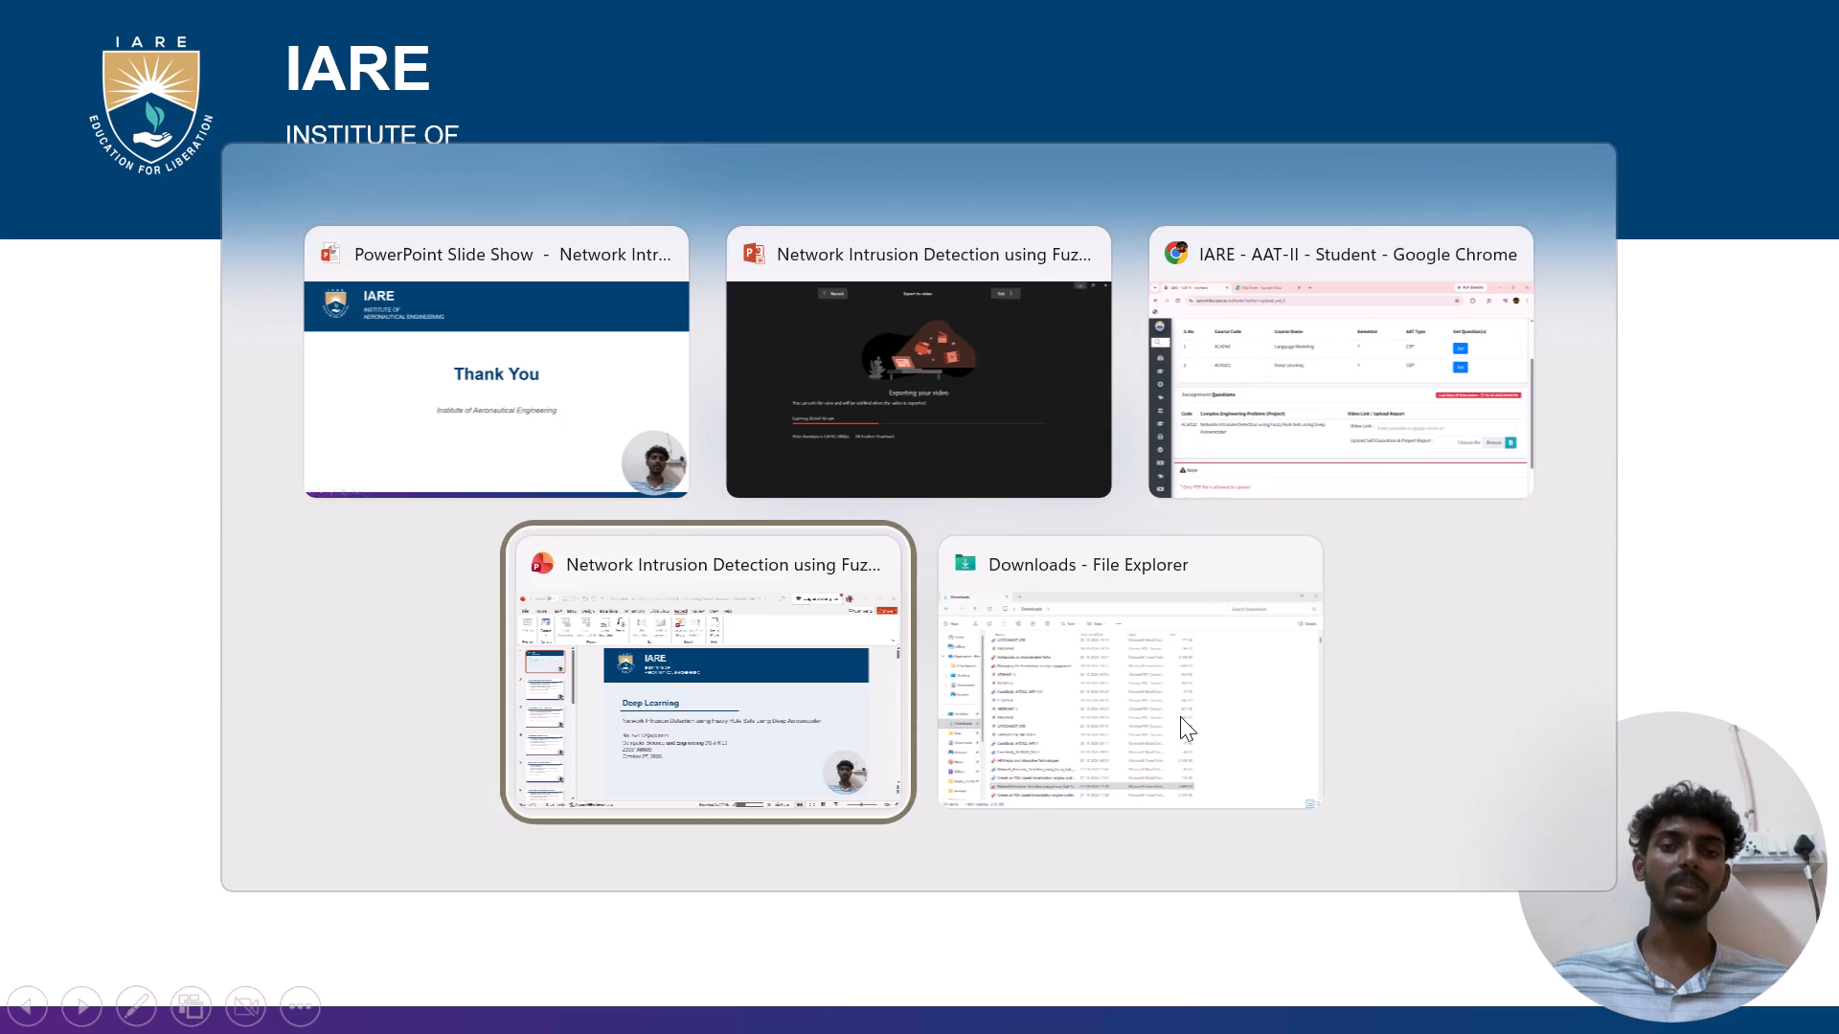
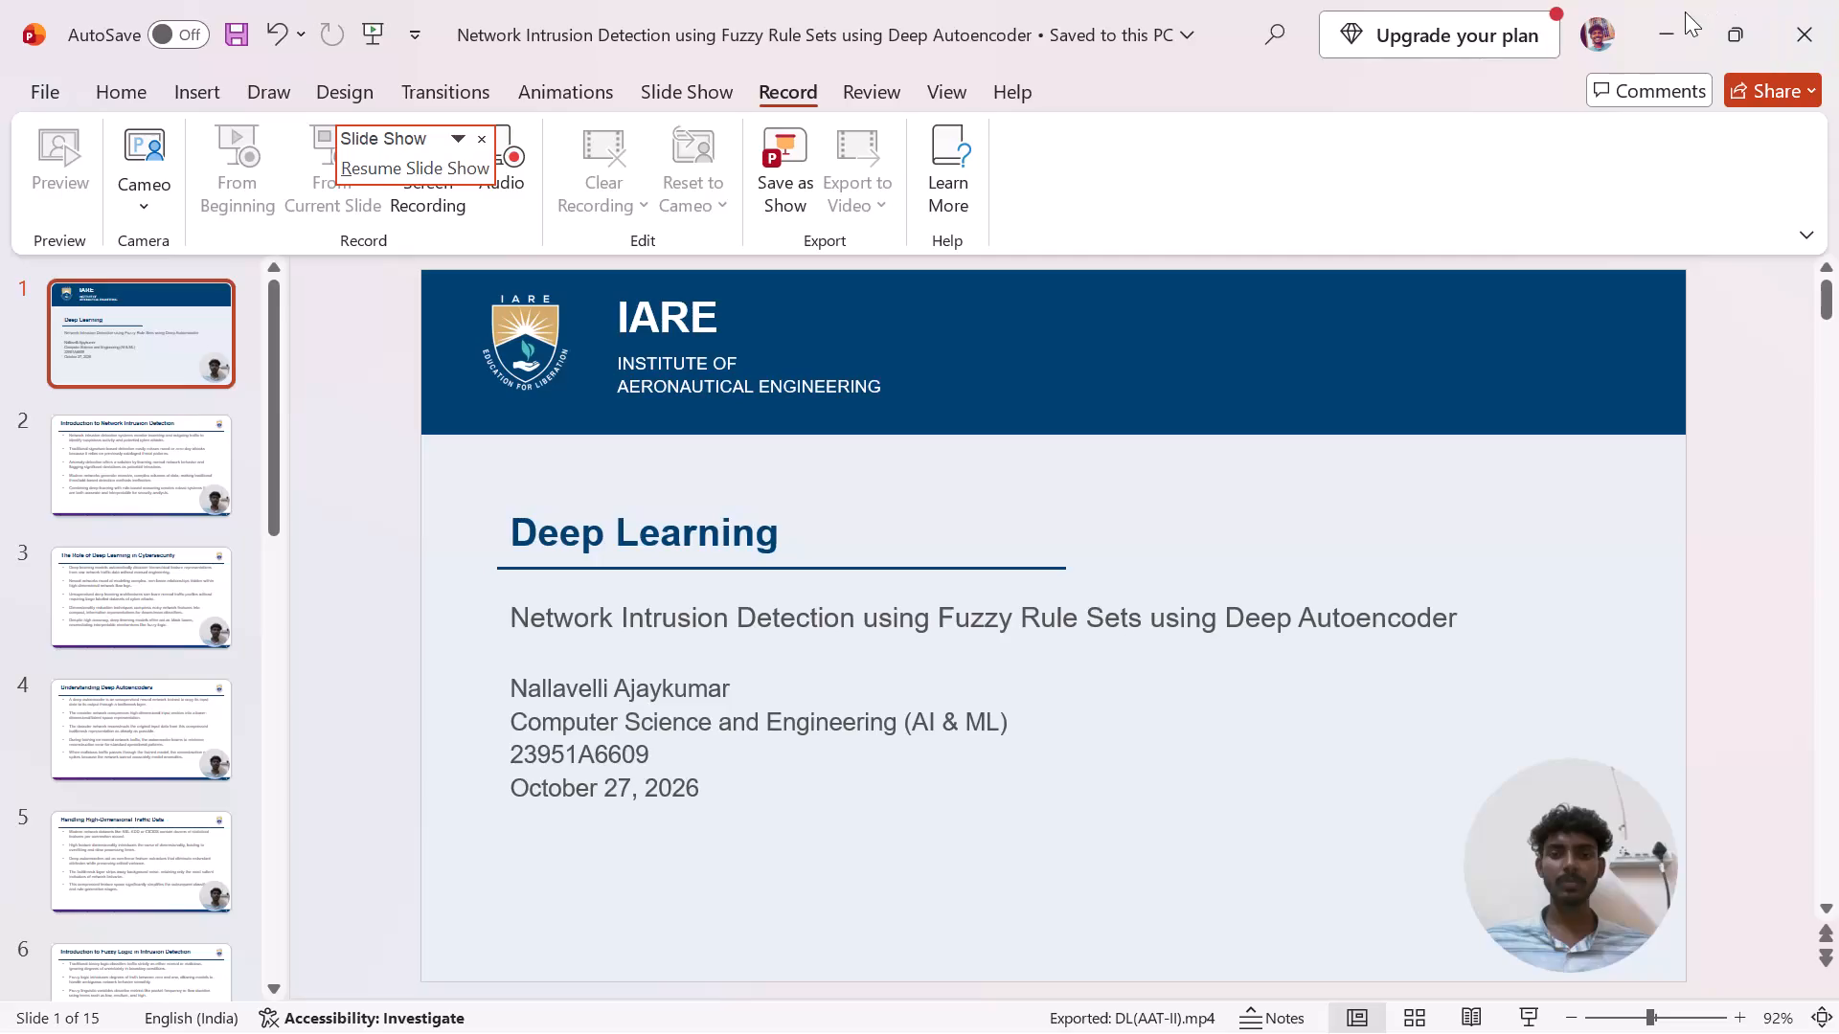
Minimise the presentation, switch to Google Drive in the browser and upload DL(AAT-II).mp4 from Downloads to My Drive.
{"action": "left_click", "coordinate": [1685, 11]}
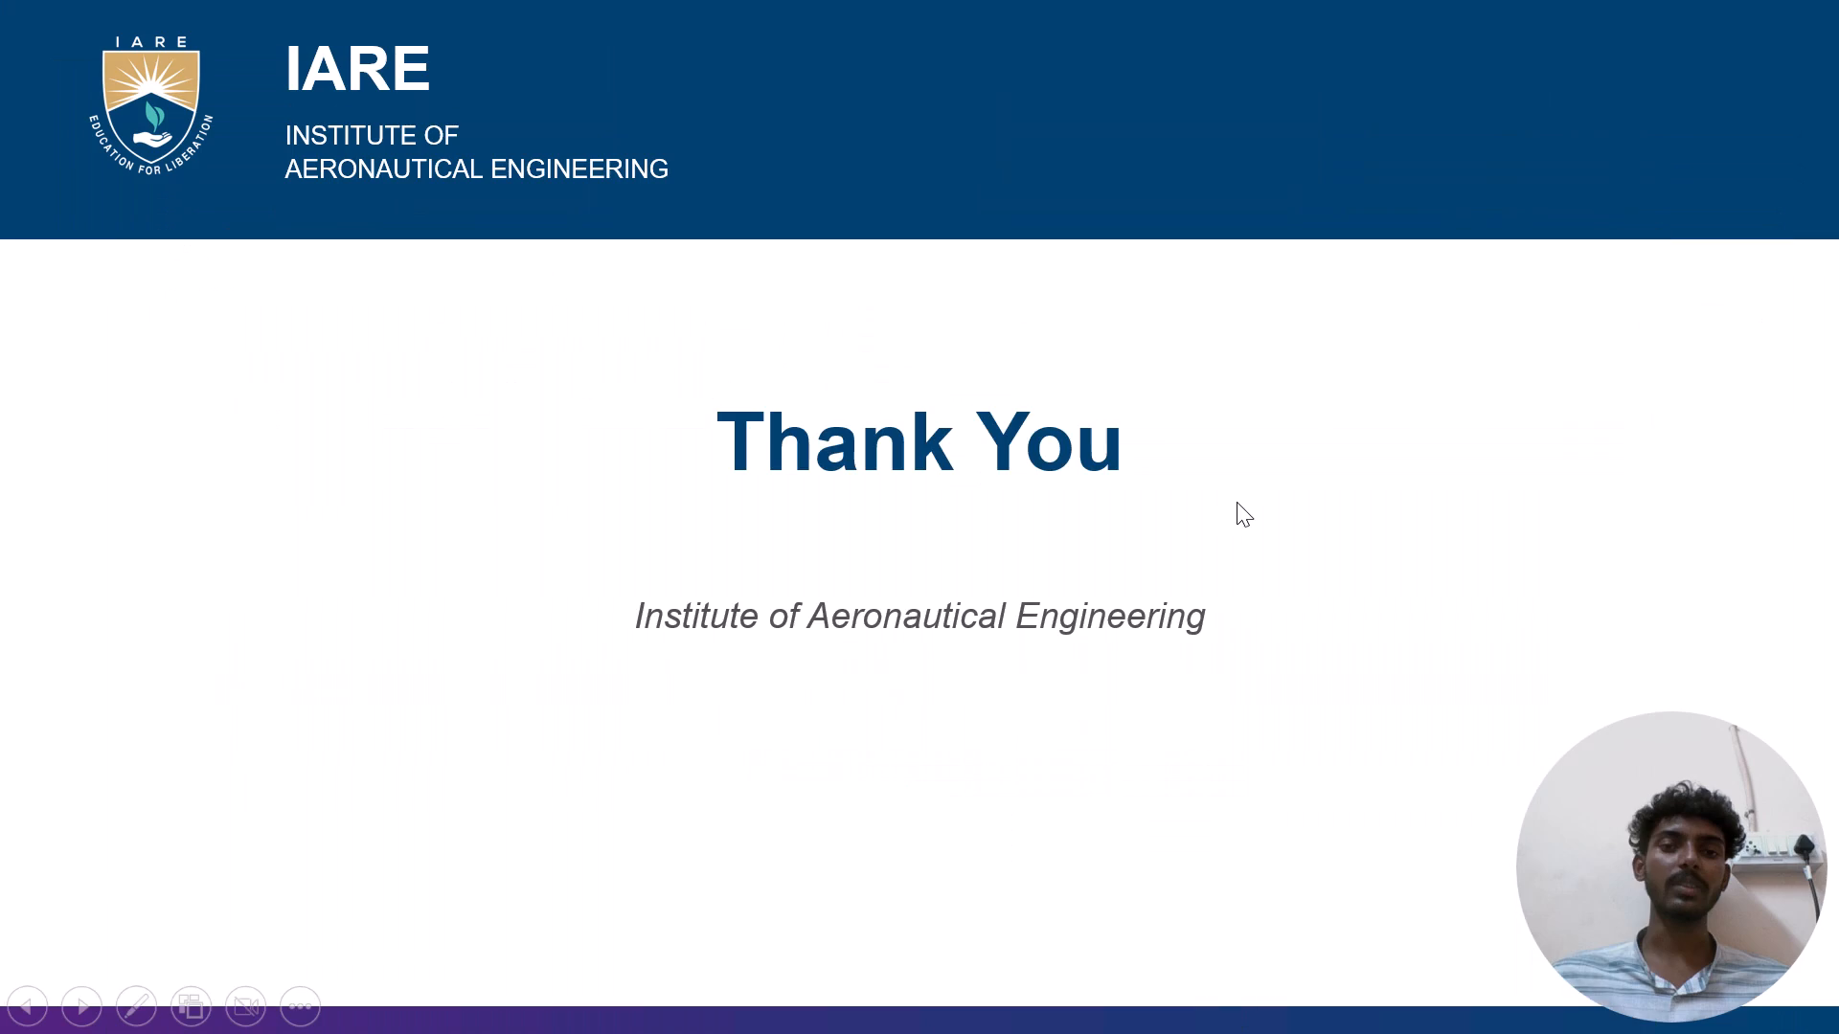
{"action": "key", "text": "alt+Tab"}
{"action": "key", "text": "alt+Tab"}
{"action": "key", "text": "alt+Tab"}
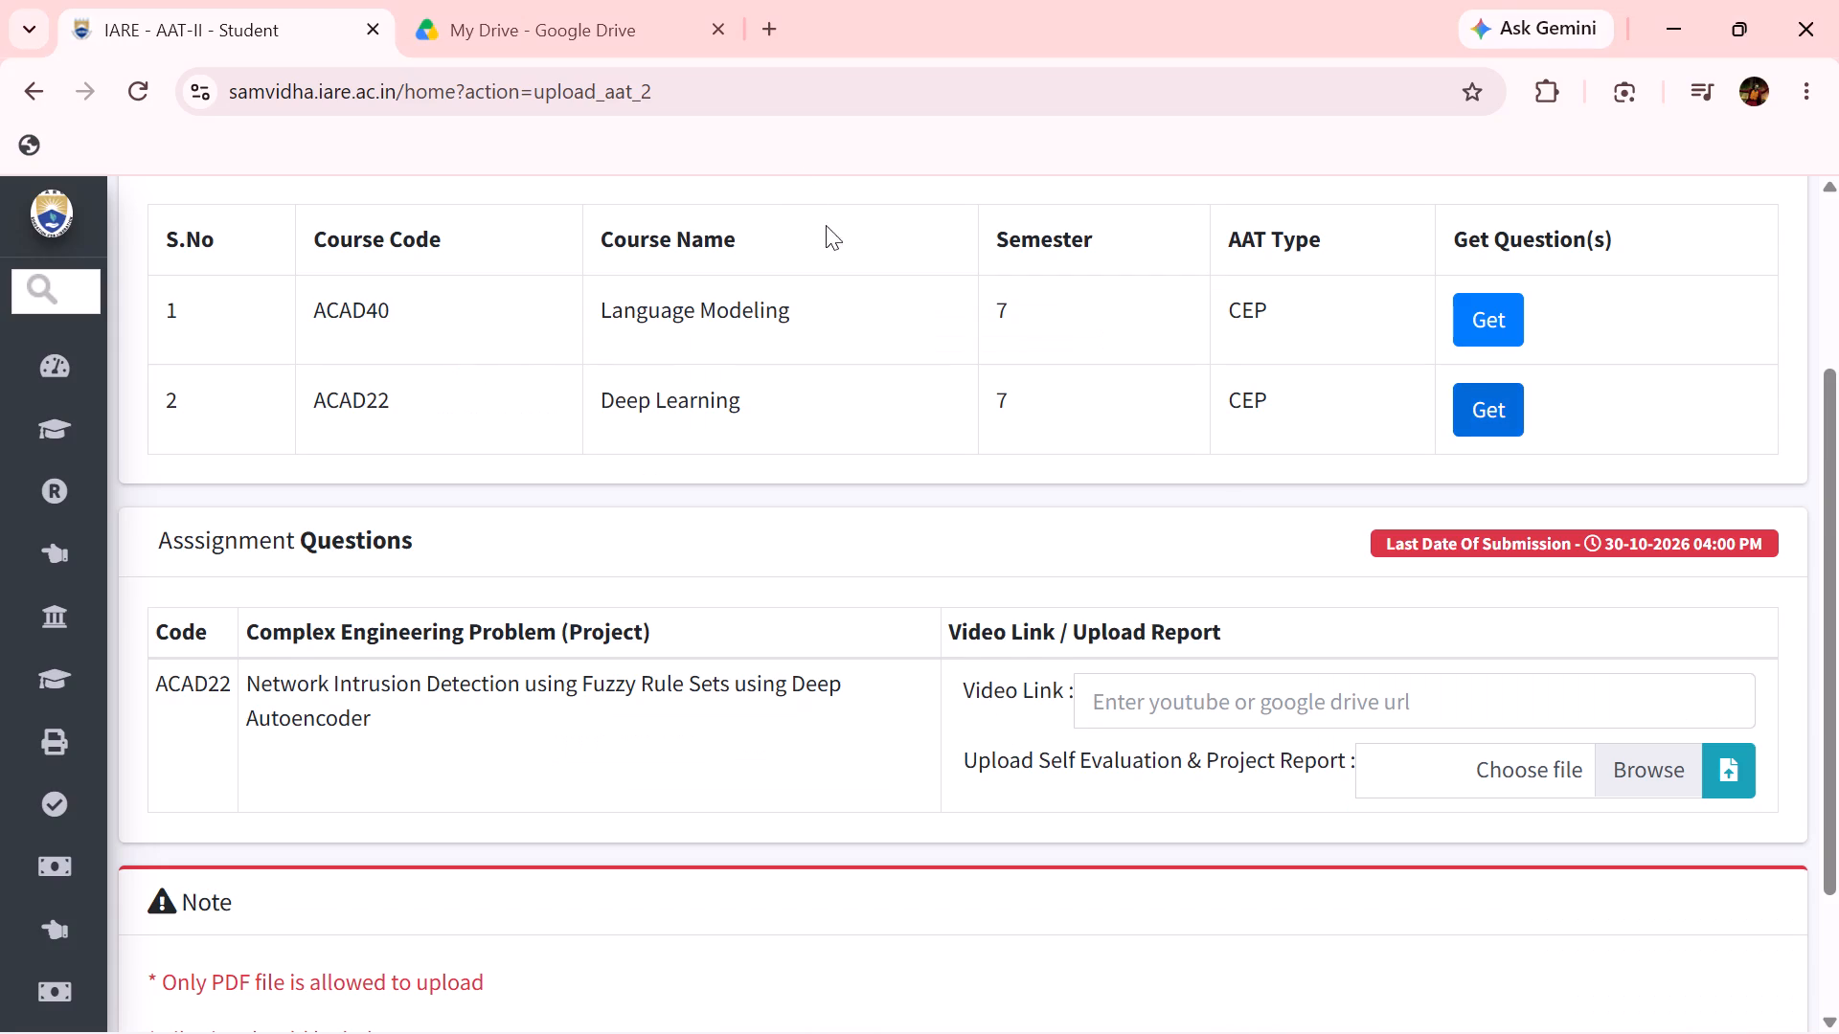
{"action": "key", "text": "ctrl+Tab"}
{"action": "scroll", "coordinate": [1010, 865], "scroll_direction": "down", "scroll_amount": 5}
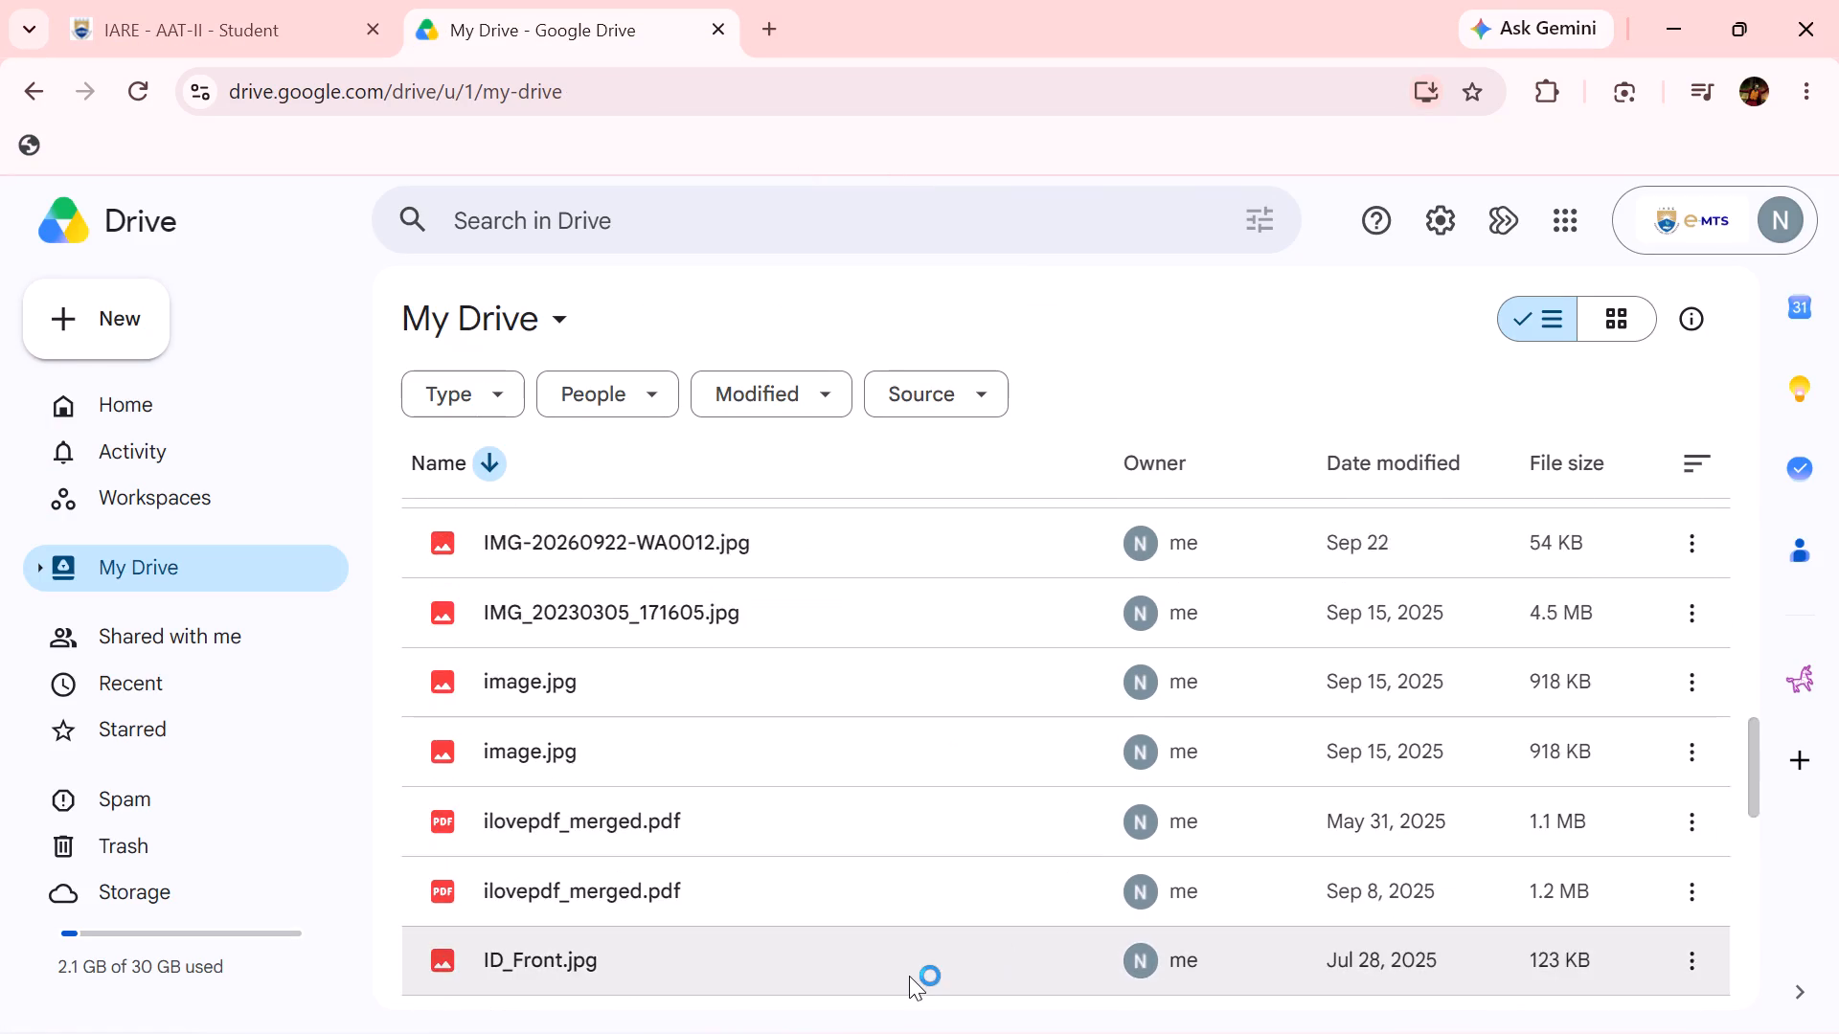
{"action": "scroll", "coordinate": [909, 976], "scroll_direction": "down", "scroll_amount": 5}
{"action": "right_click", "coordinate": [965, 916]}
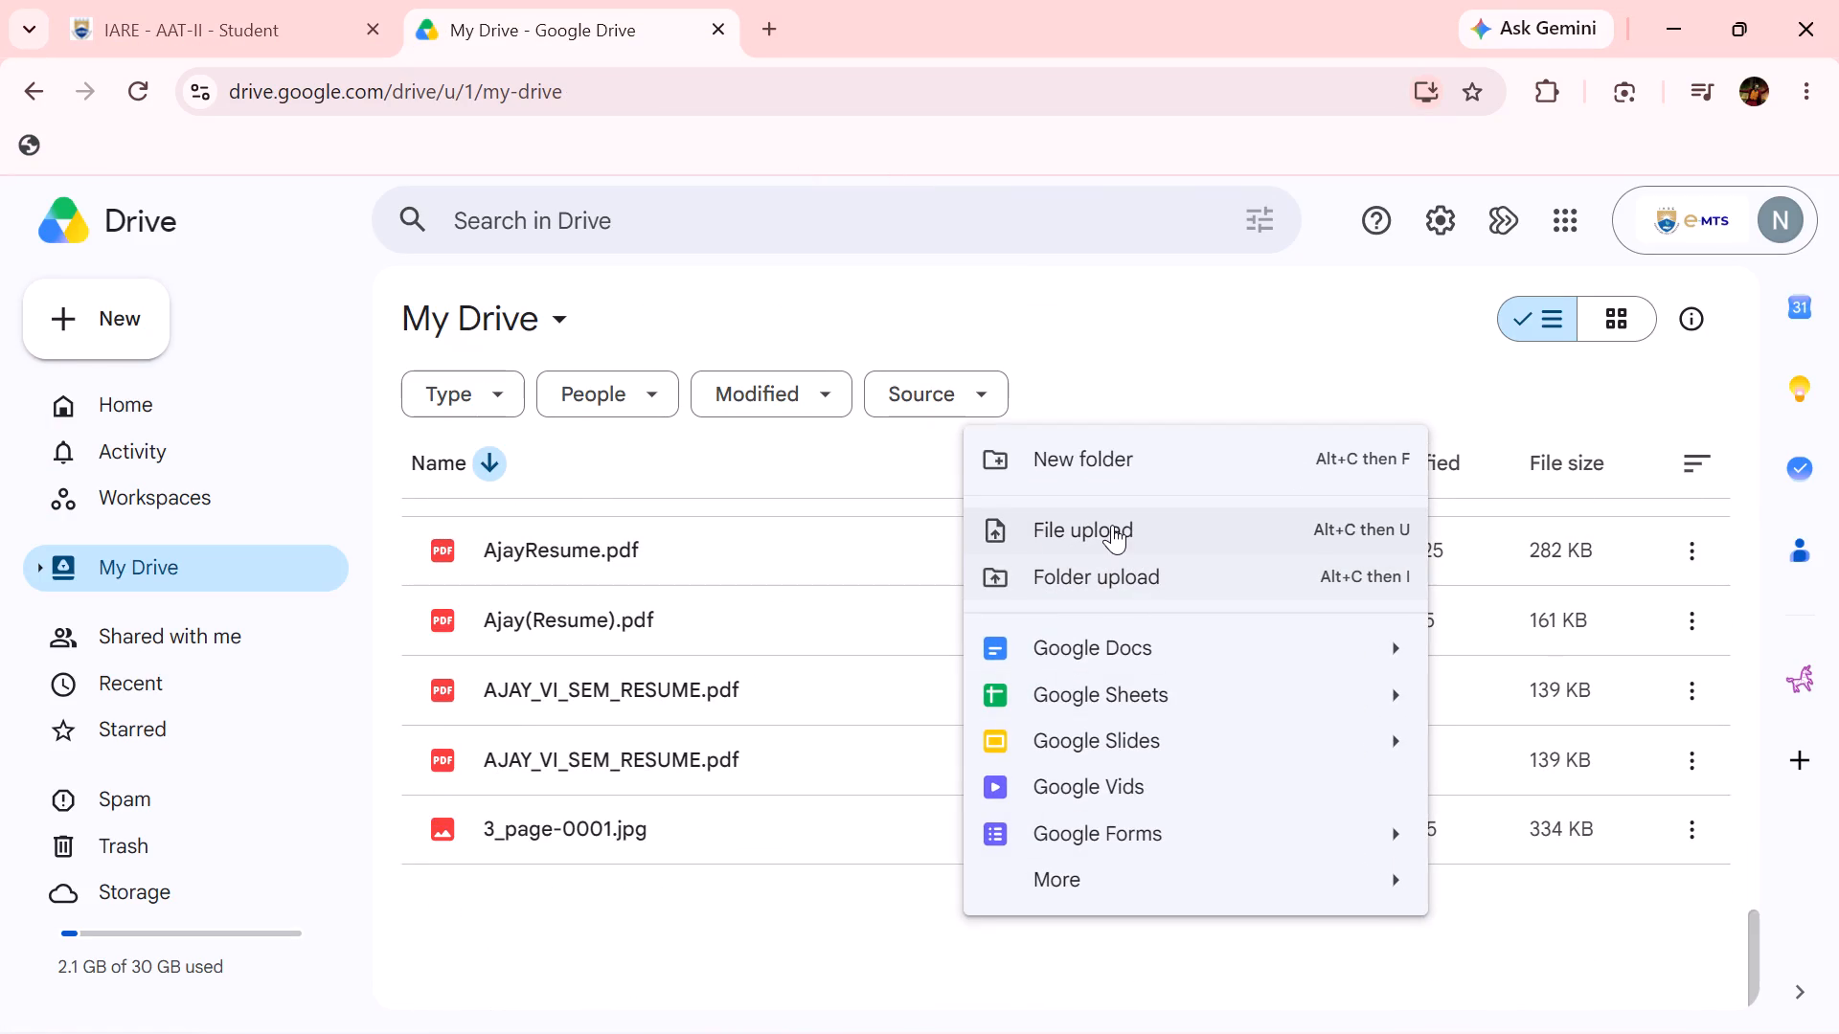
{"action": "left_click", "coordinate": [1112, 525]}
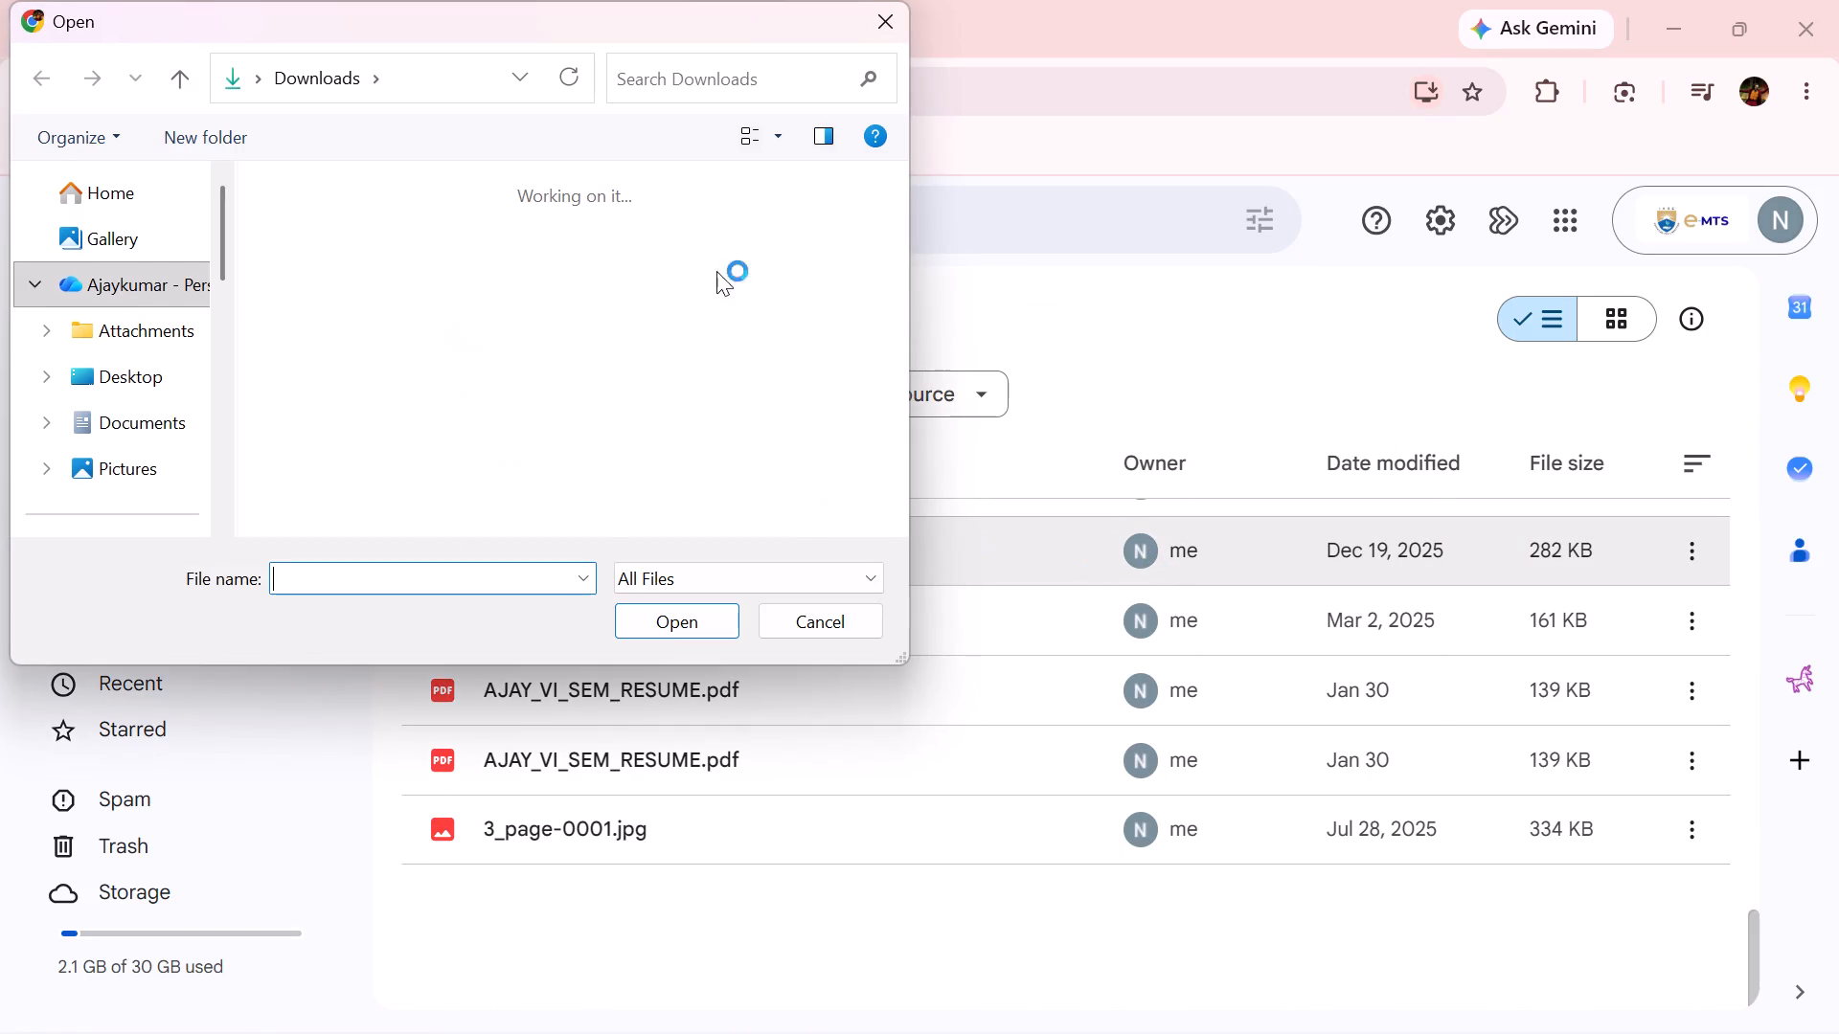
{"action": "double_click", "coordinate": [371, 233]}
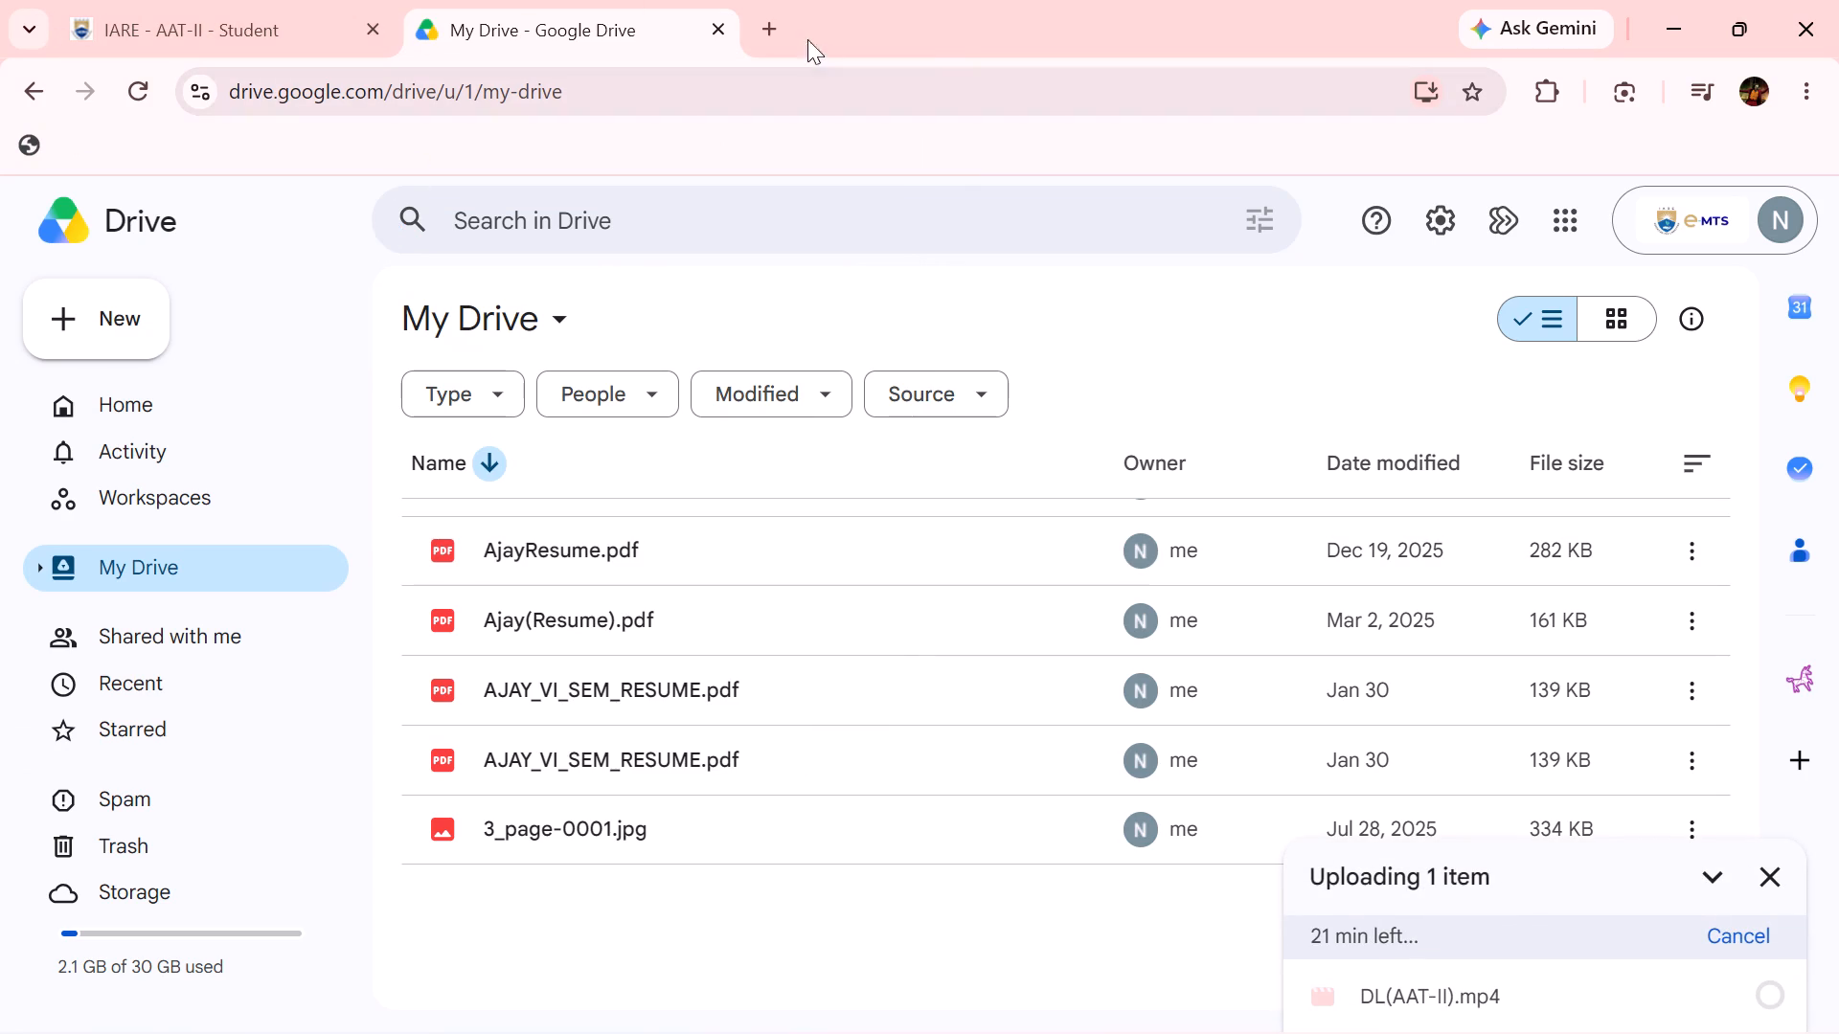
Open the DL(AAT-II) PDF report from the Downloads folder in a new browser tab.
{"action": "key", "text": "ctrl+o"}
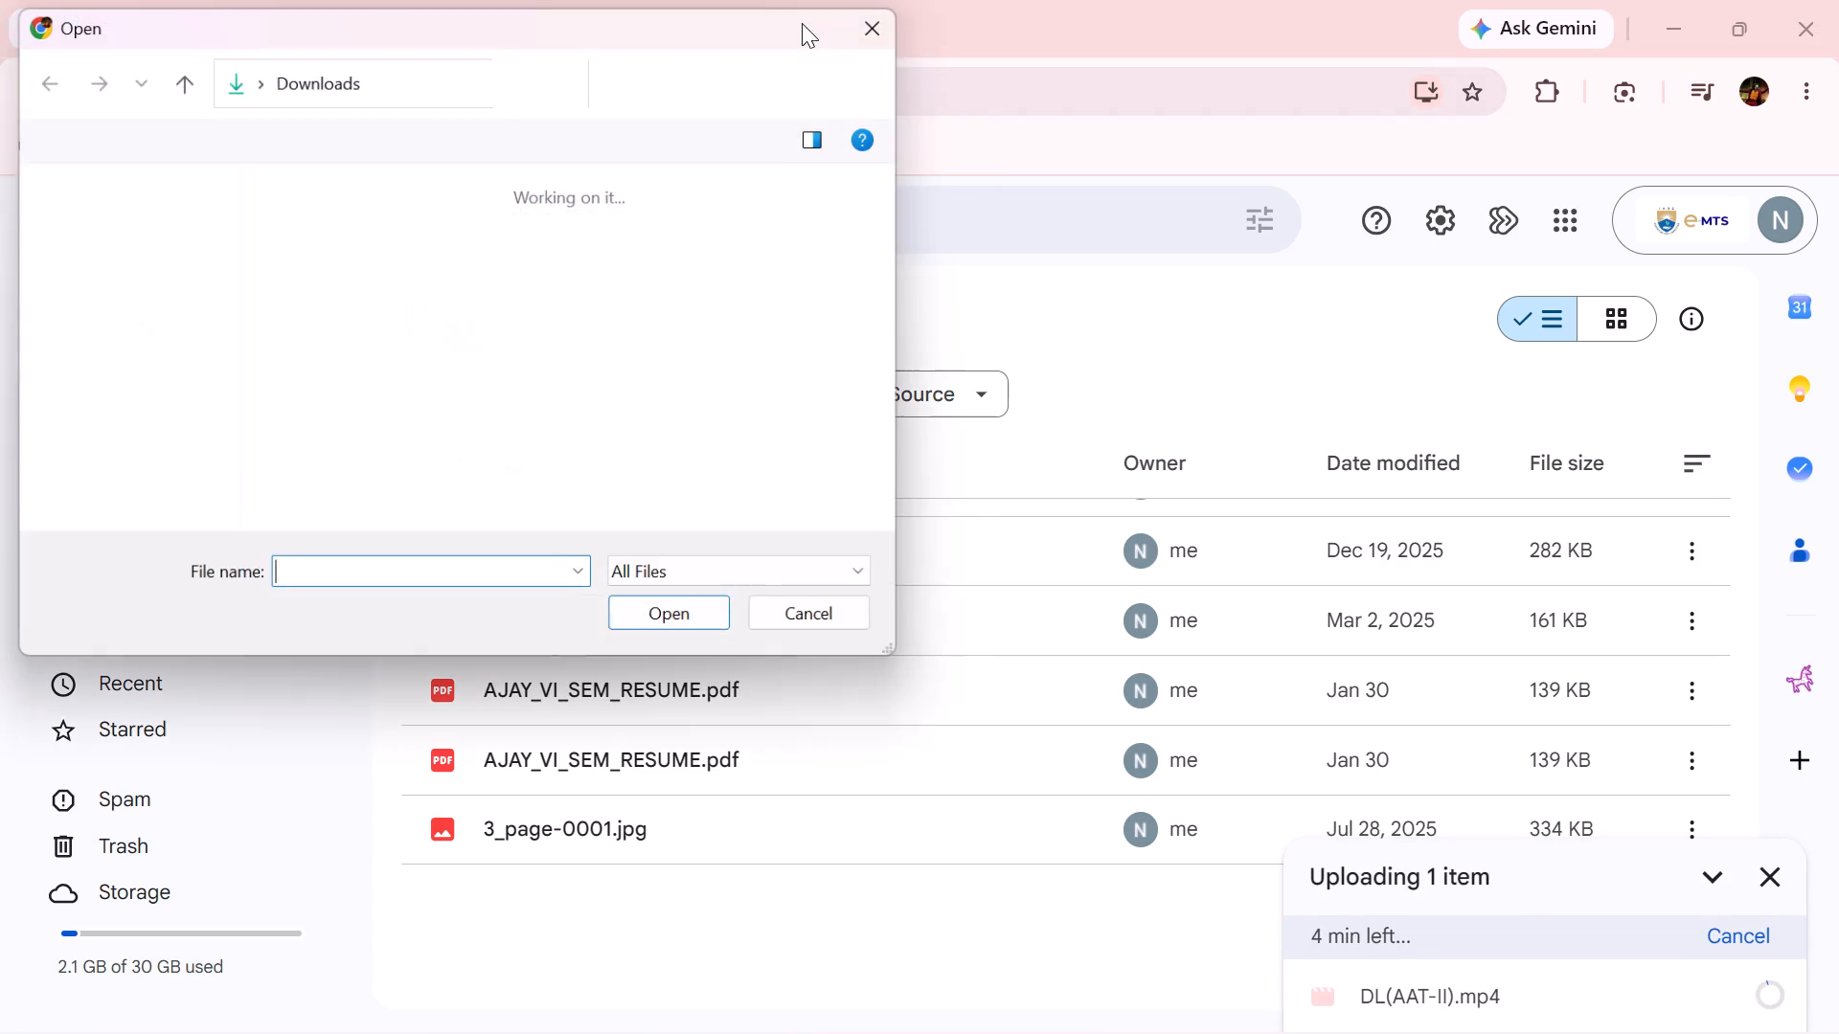
{"action": "left_click", "coordinate": [891, 12]}
{"action": "left_click", "coordinate": [760, 28]}
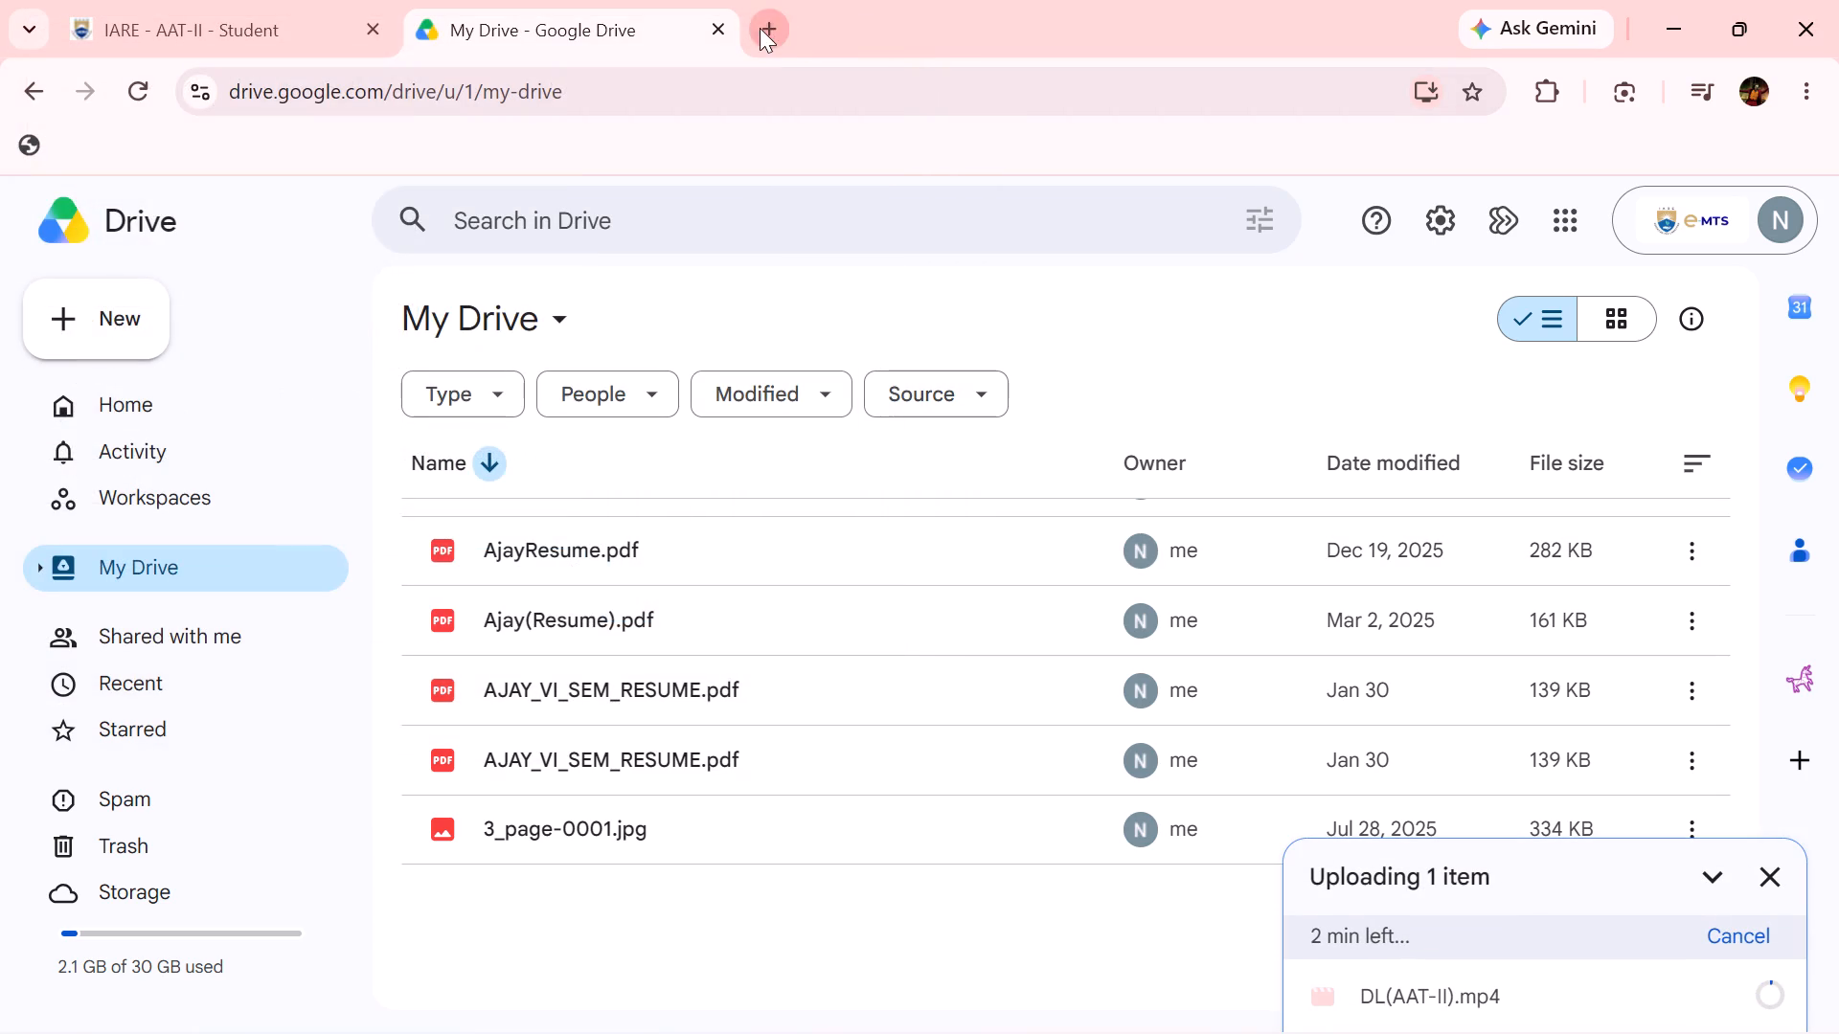
{"action": "key", "text": "ctrl+o"}
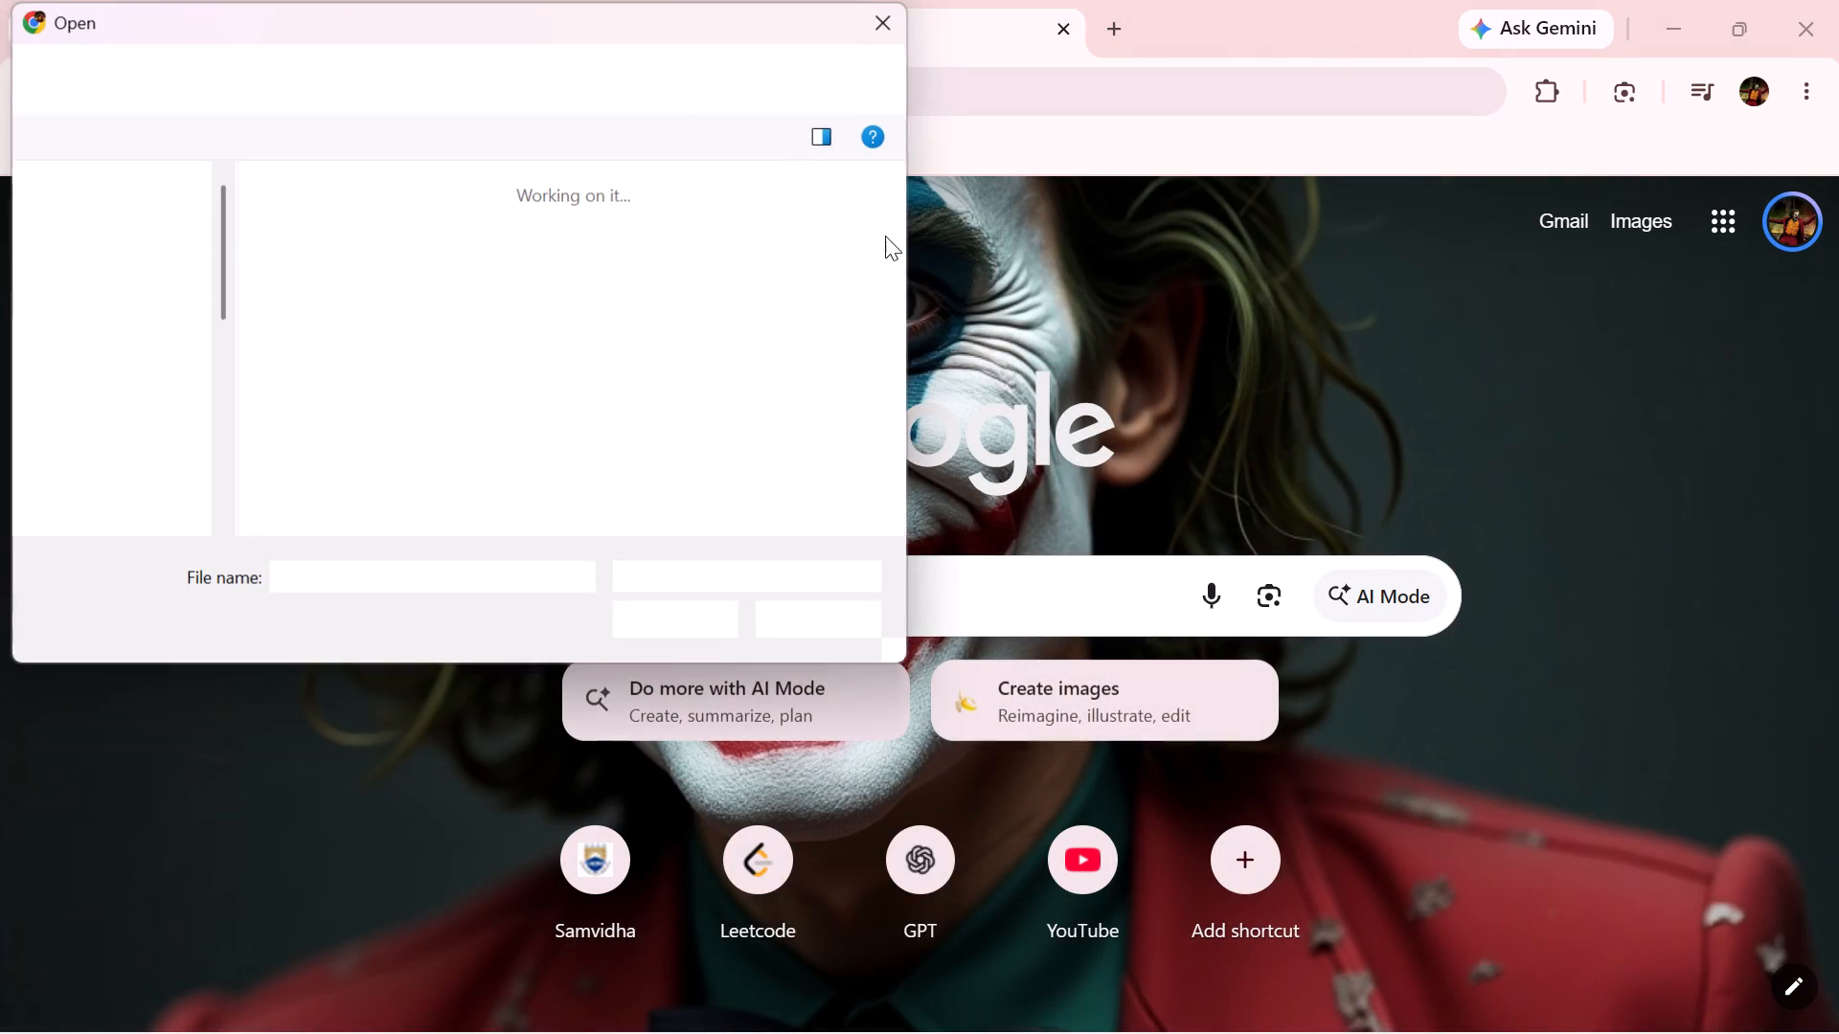
{"action": "scroll", "coordinate": [329, 388], "scroll_direction": "down", "scroll_amount": 2}
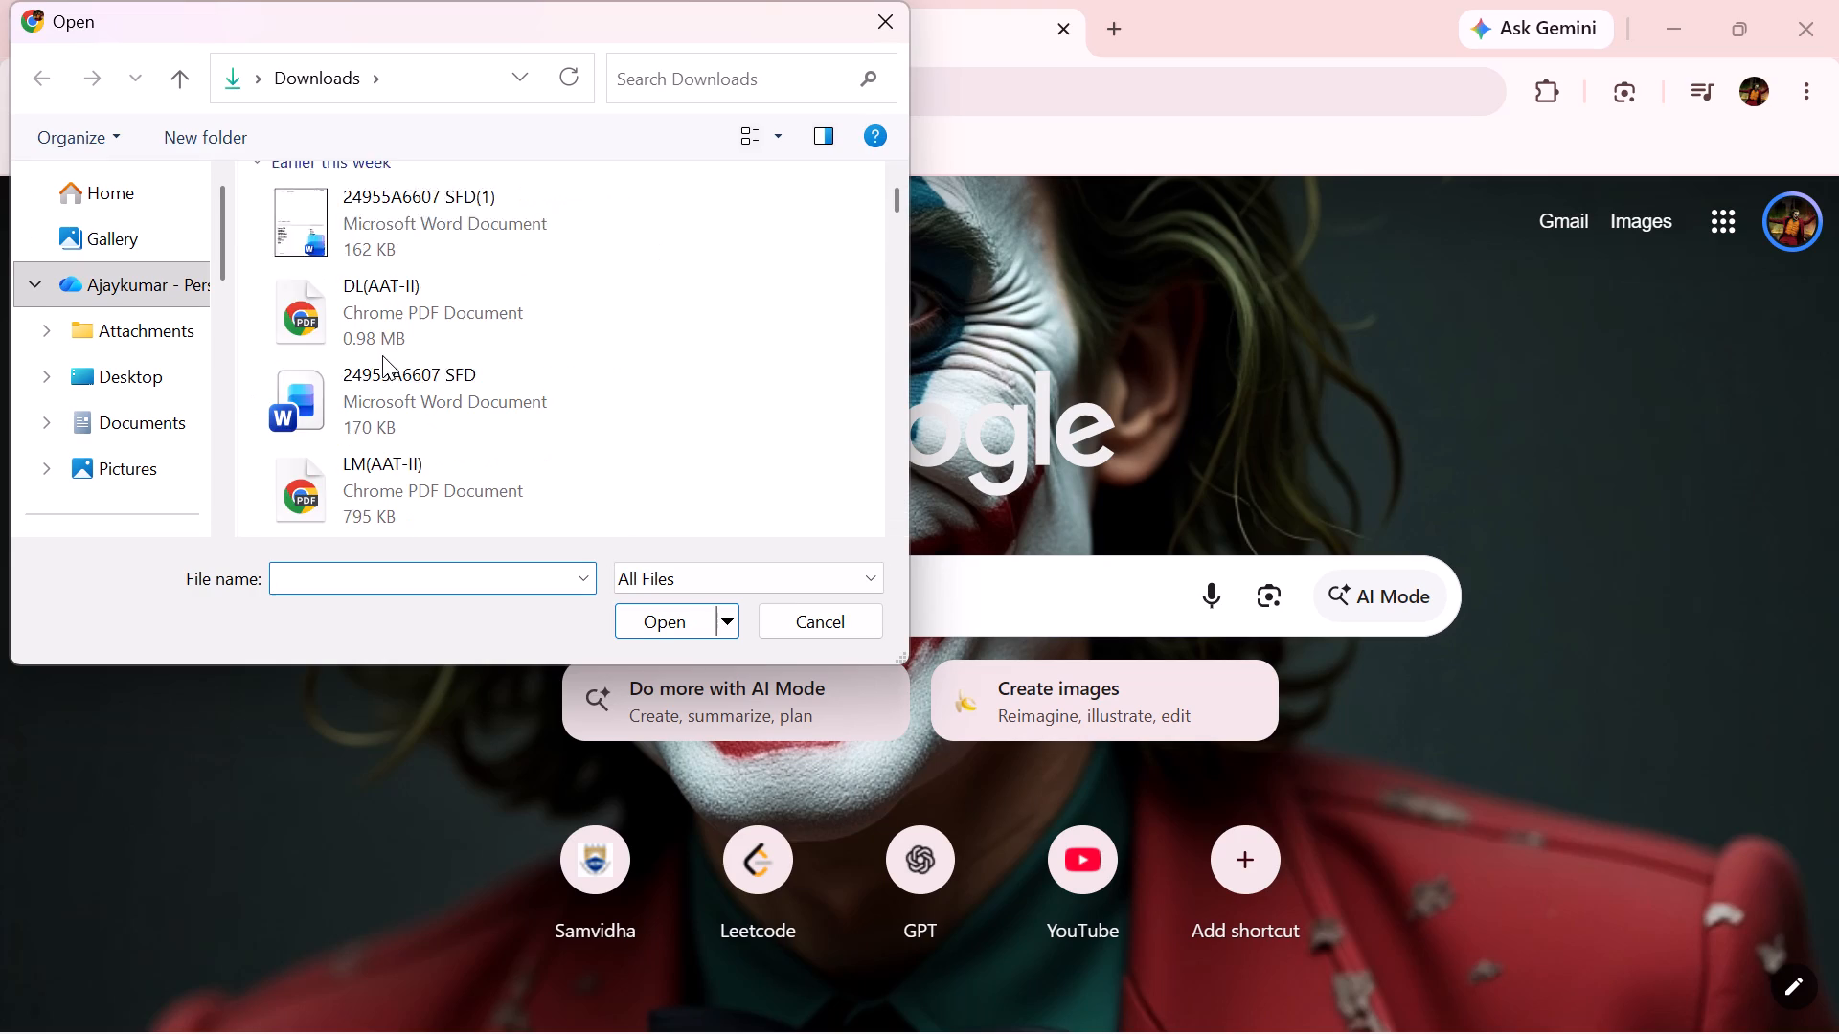
{"action": "scroll", "coordinate": [382, 355], "scroll_direction": "down", "scroll_amount": 1}
{"action": "scroll", "coordinate": [388, 216], "scroll_direction": "up", "scroll_amount": 2}
{"action": "scroll", "coordinate": [405, 404], "scroll_direction": "down", "scroll_amount": 1}
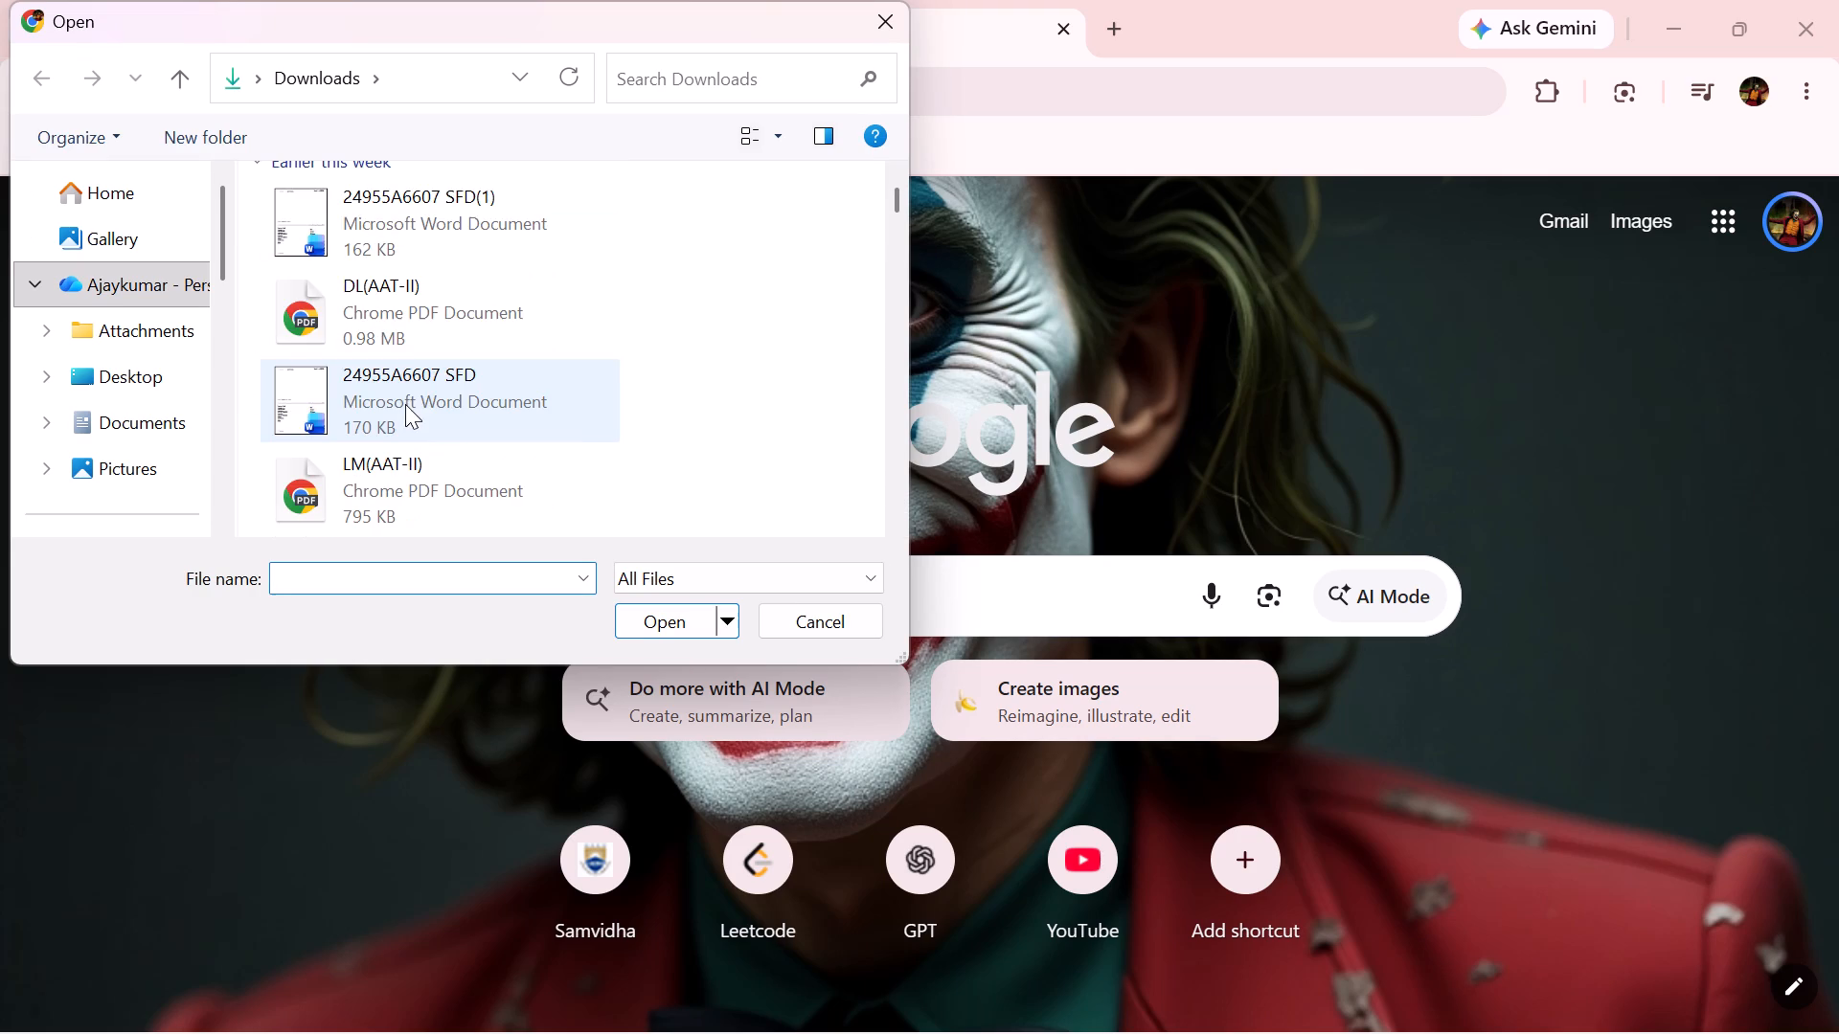
{"action": "scroll", "coordinate": [341, 224], "scroll_direction": "up", "scroll_amount": 1}
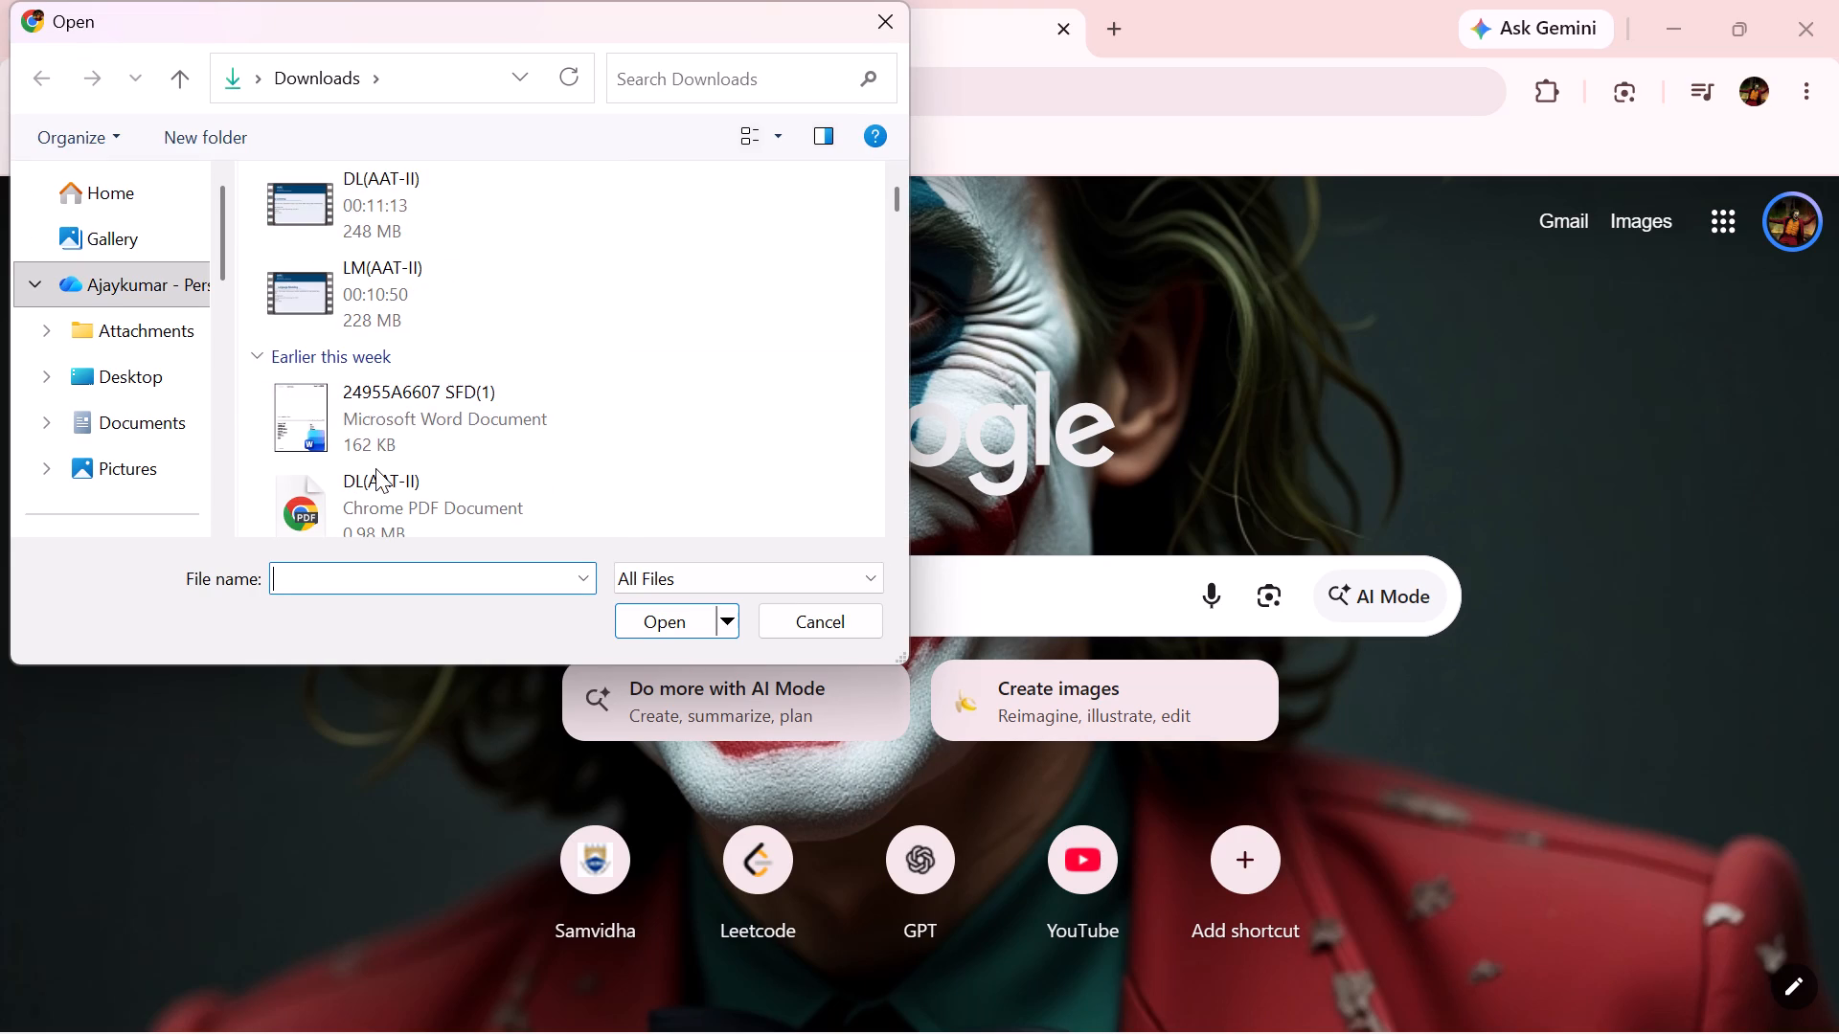
{"action": "double_click", "coordinate": [375, 468]}
Review the opening pages of the DL(AAT-II) PDF, covering the document details and the iThenticate similarity overview.
{"action": "scroll", "coordinate": [1050, 688], "scroll_direction": "down", "scroll_amount": 2}
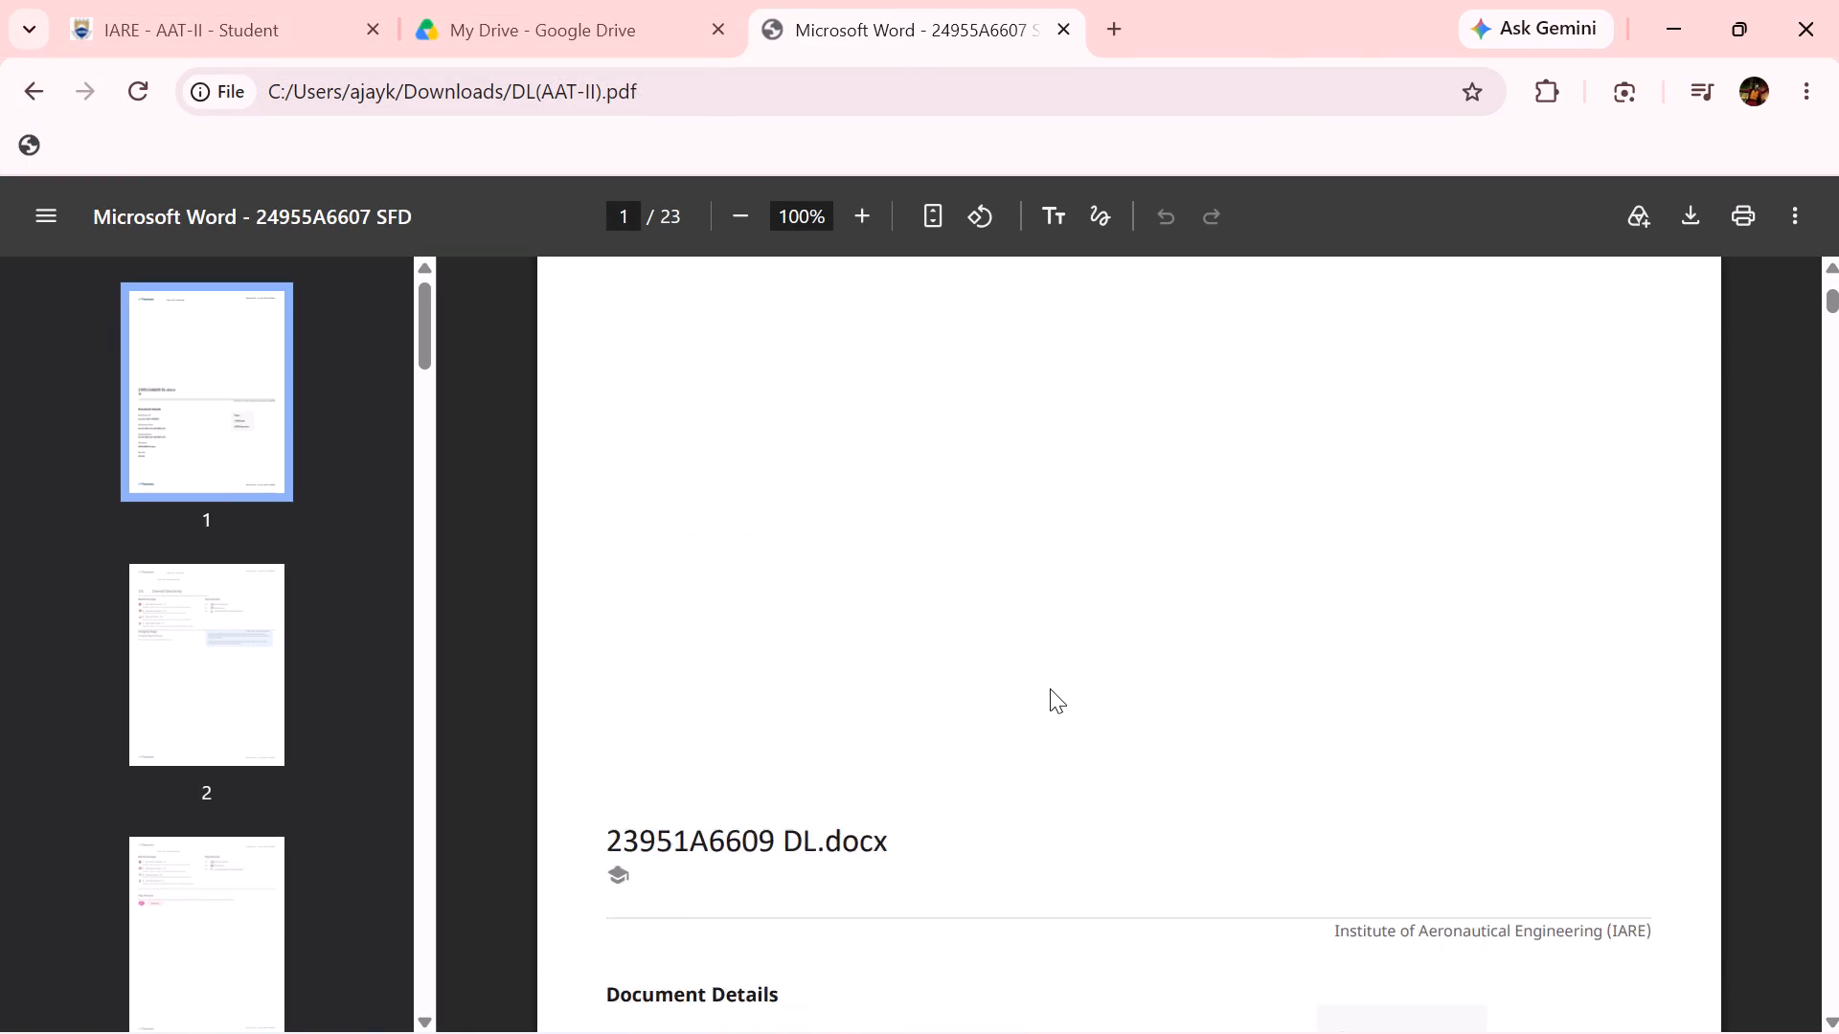
{"action": "scroll", "coordinate": [1050, 688], "scroll_direction": "down", "scroll_amount": 5}
{"action": "left_click", "coordinate": [1050, 688]}
{"action": "scroll", "coordinate": [1050, 688], "scroll_direction": "up", "scroll_amount": 1}
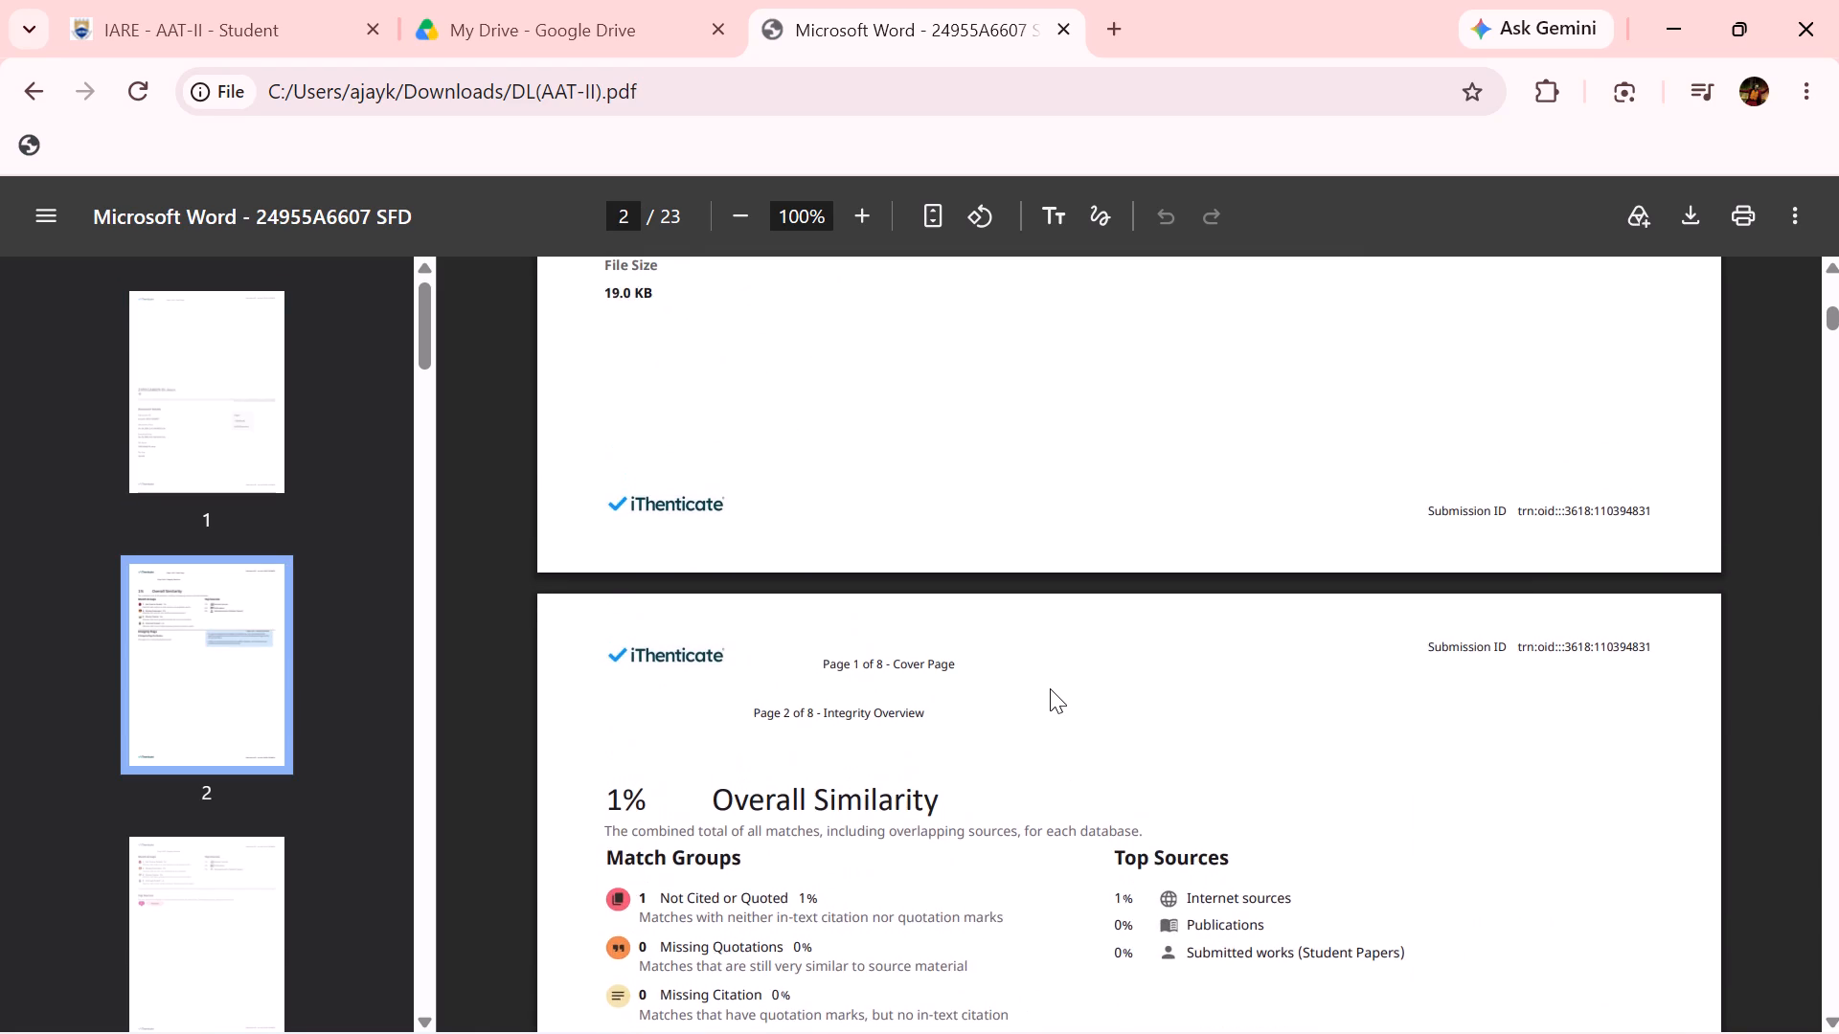
{"action": "scroll", "coordinate": [1050, 688], "scroll_direction": "down", "scroll_amount": 9}
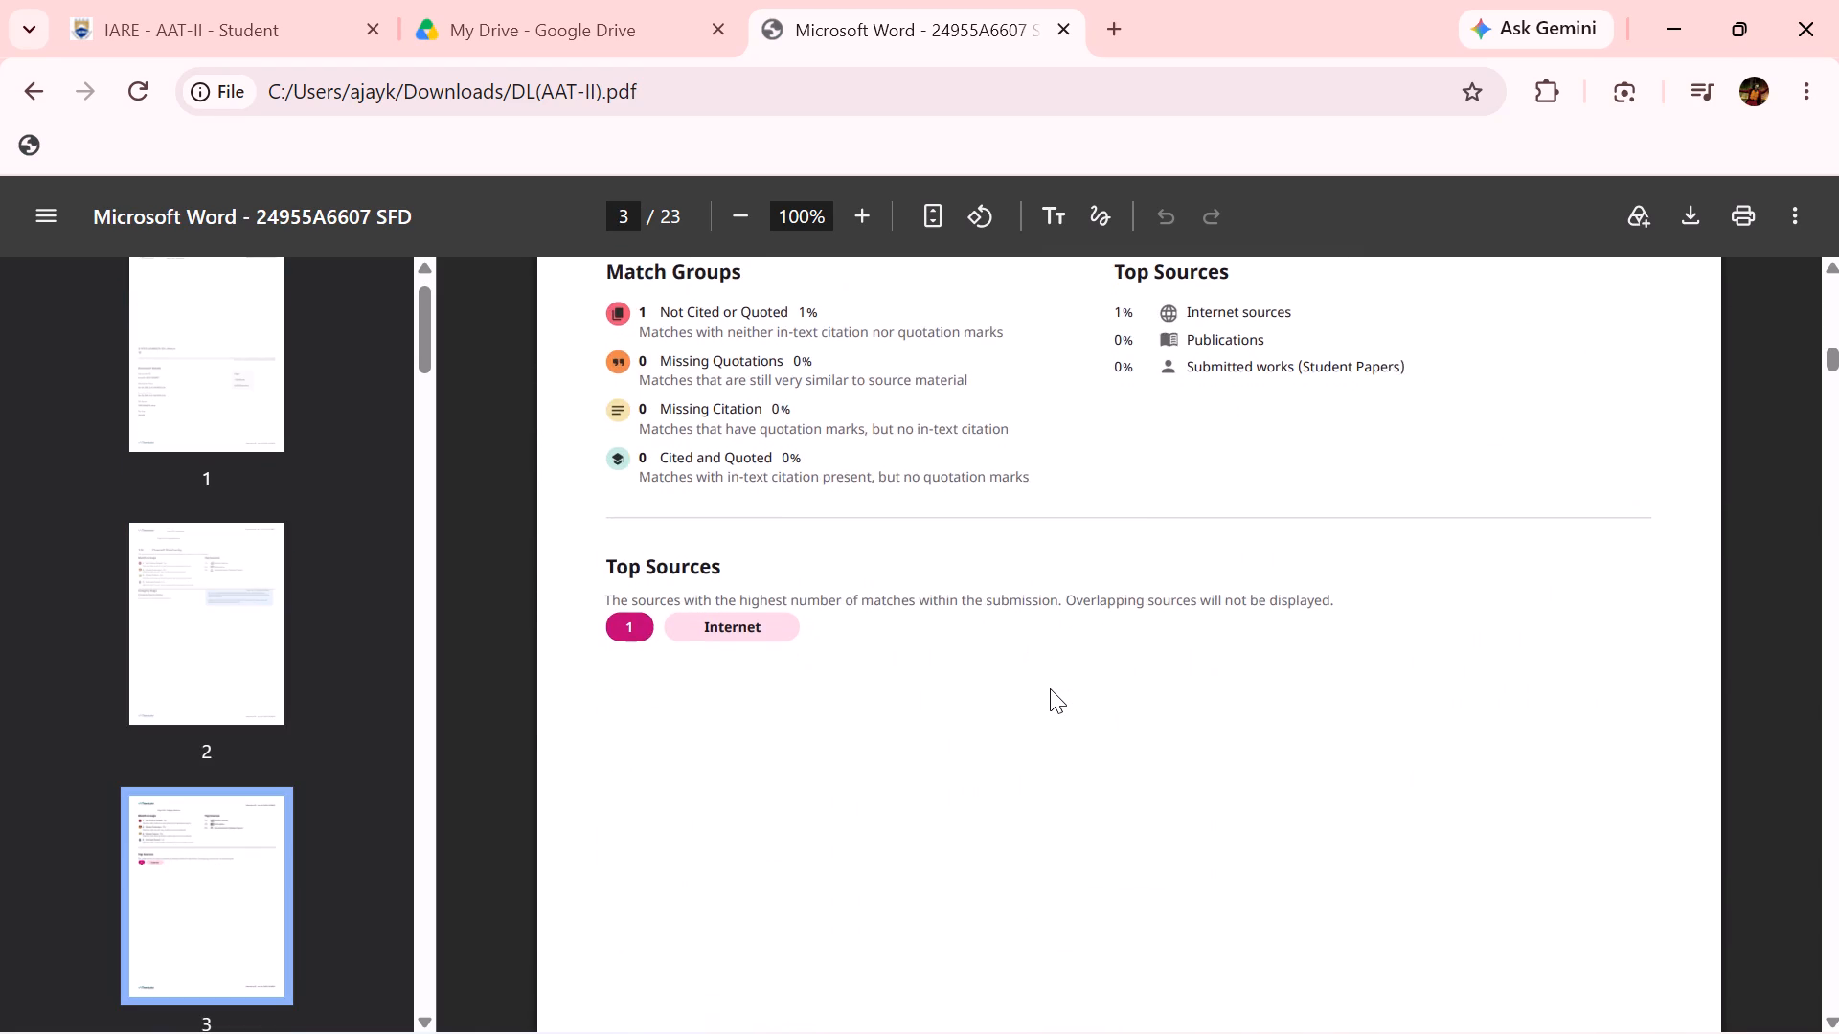
{"action": "scroll", "coordinate": [1050, 688], "scroll_direction": "down", "scroll_amount": 10}
Check the student, course and competency entries in the Complex Problem-Solving Self-Assessment Form on page 5.
{"action": "scroll", "coordinate": [1050, 688], "scroll_direction": "down", "scroll_amount": 3}
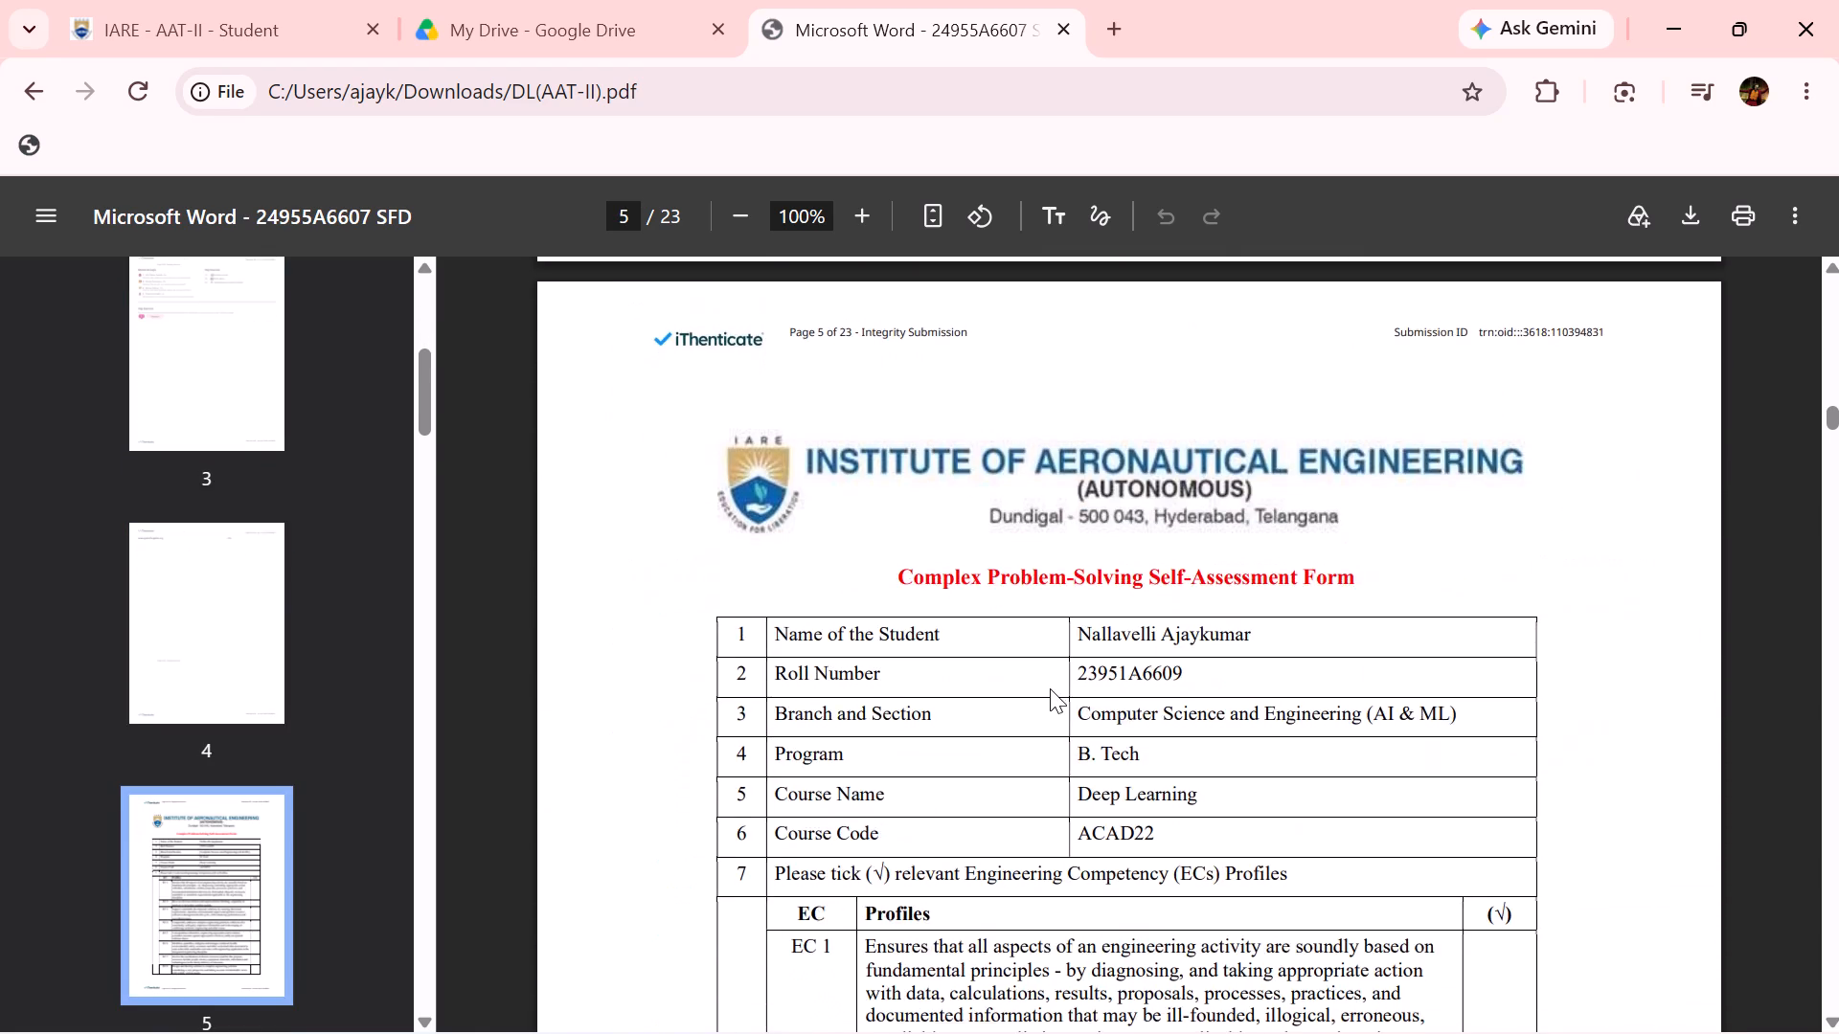
{"action": "scroll", "coordinate": [1050, 688], "scroll_direction": "up", "scroll_amount": 1}
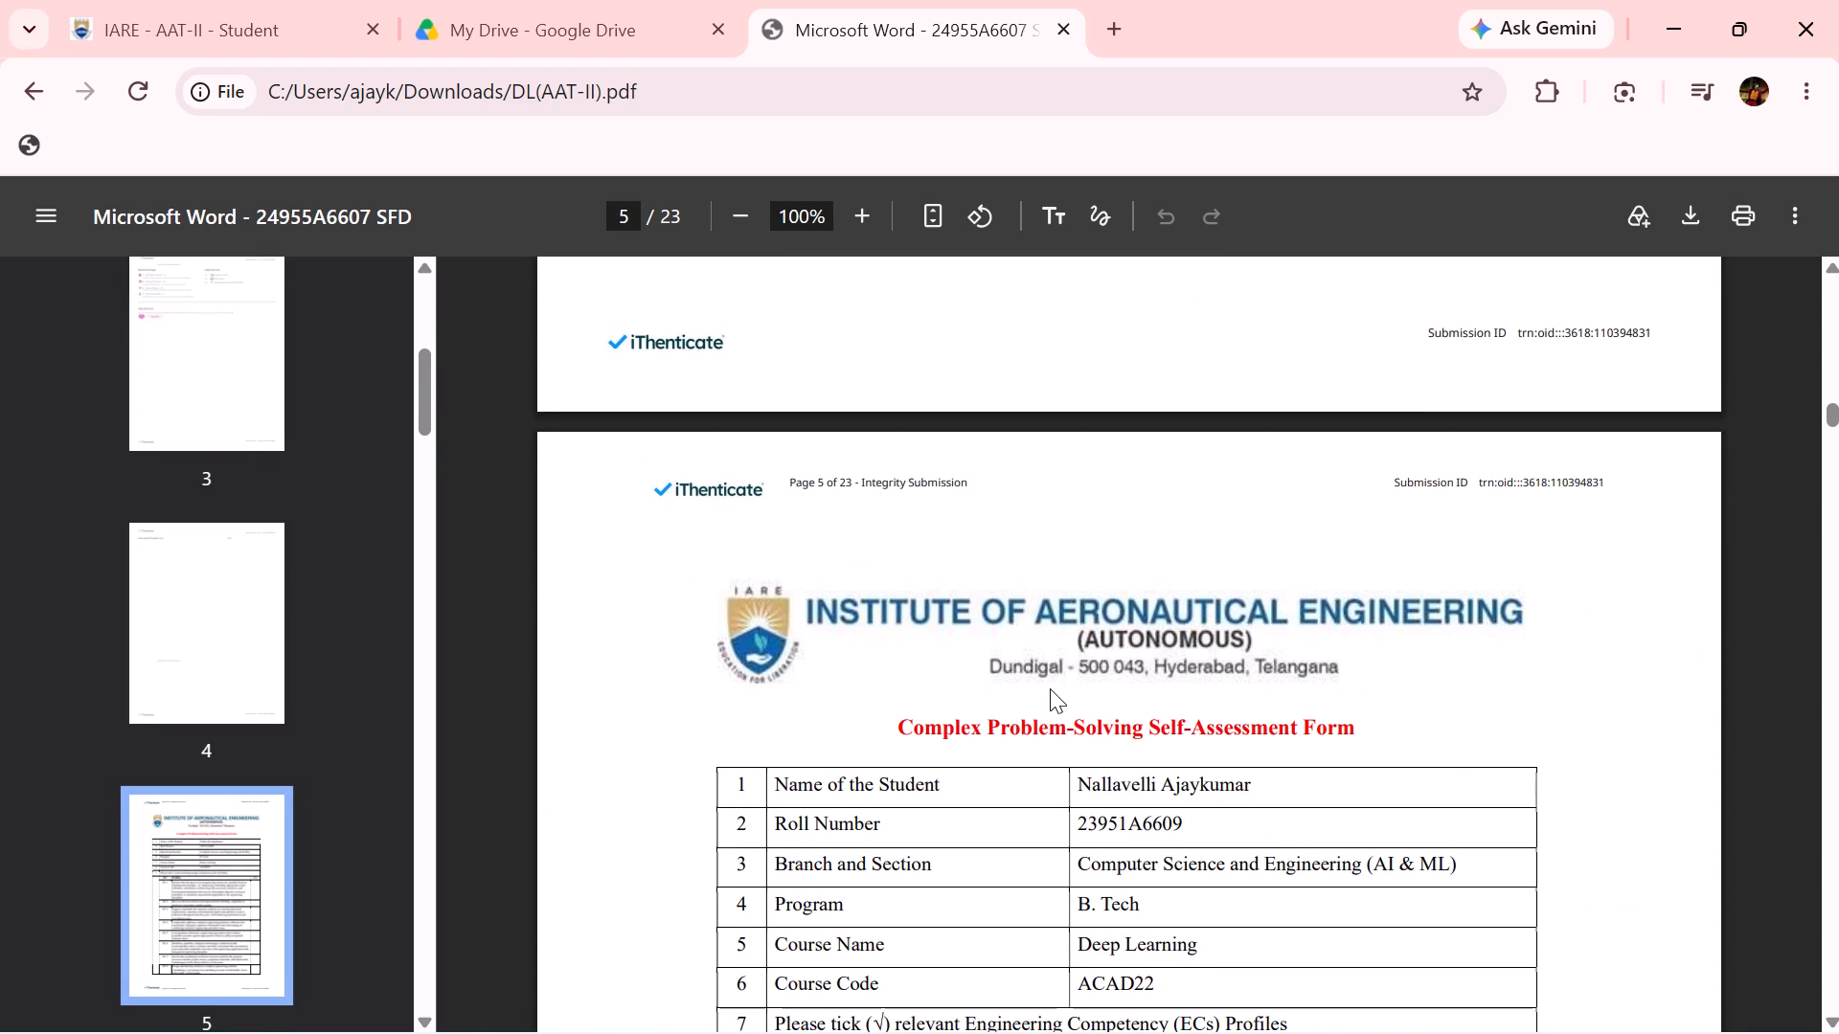
{"action": "scroll", "coordinate": [1050, 688], "scroll_direction": "down", "scroll_amount": 7}
{"action": "scroll", "coordinate": [1050, 688], "scroll_direction": "up", "scroll_amount": 6}
{"action": "scroll", "coordinate": [1050, 688], "scroll_direction": "right", "scroll_amount": 1}
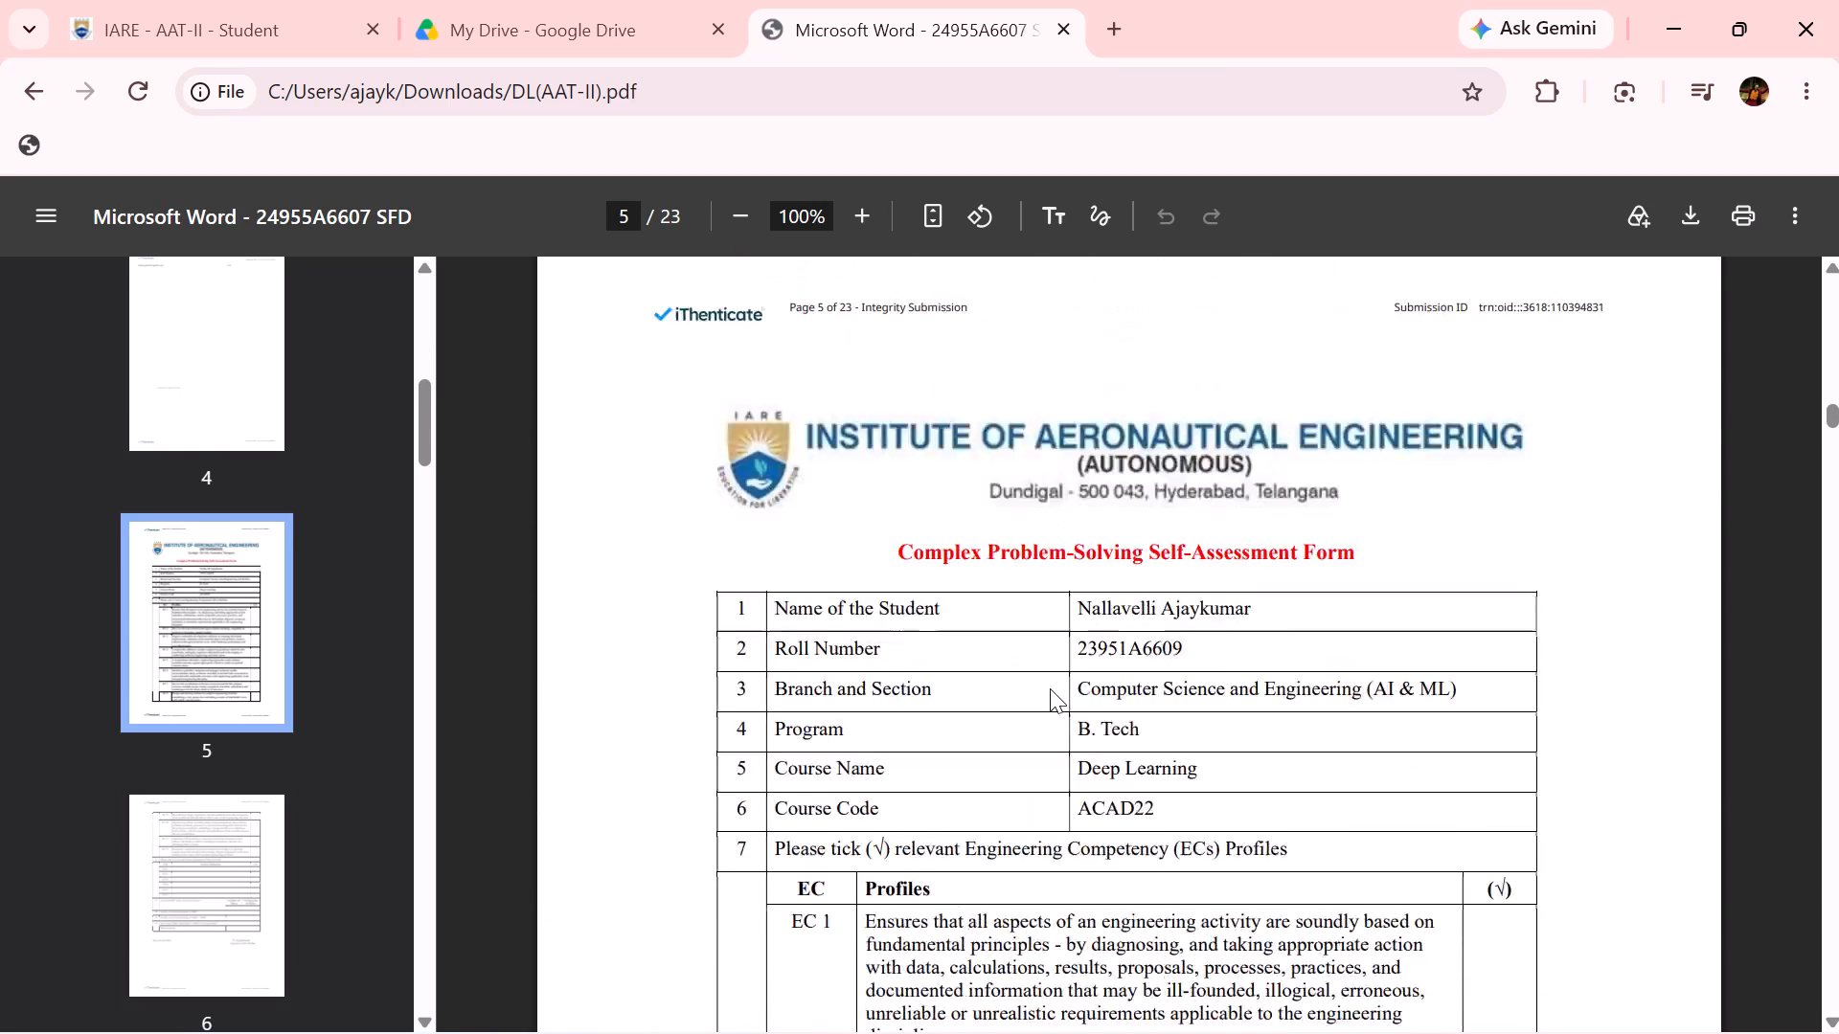
{"action": "scroll", "coordinate": [1050, 688], "scroll_direction": "right", "scroll_amount": 1}
{"action": "scroll", "coordinate": [1050, 688], "scroll_direction": "up", "scroll_amount": 1}
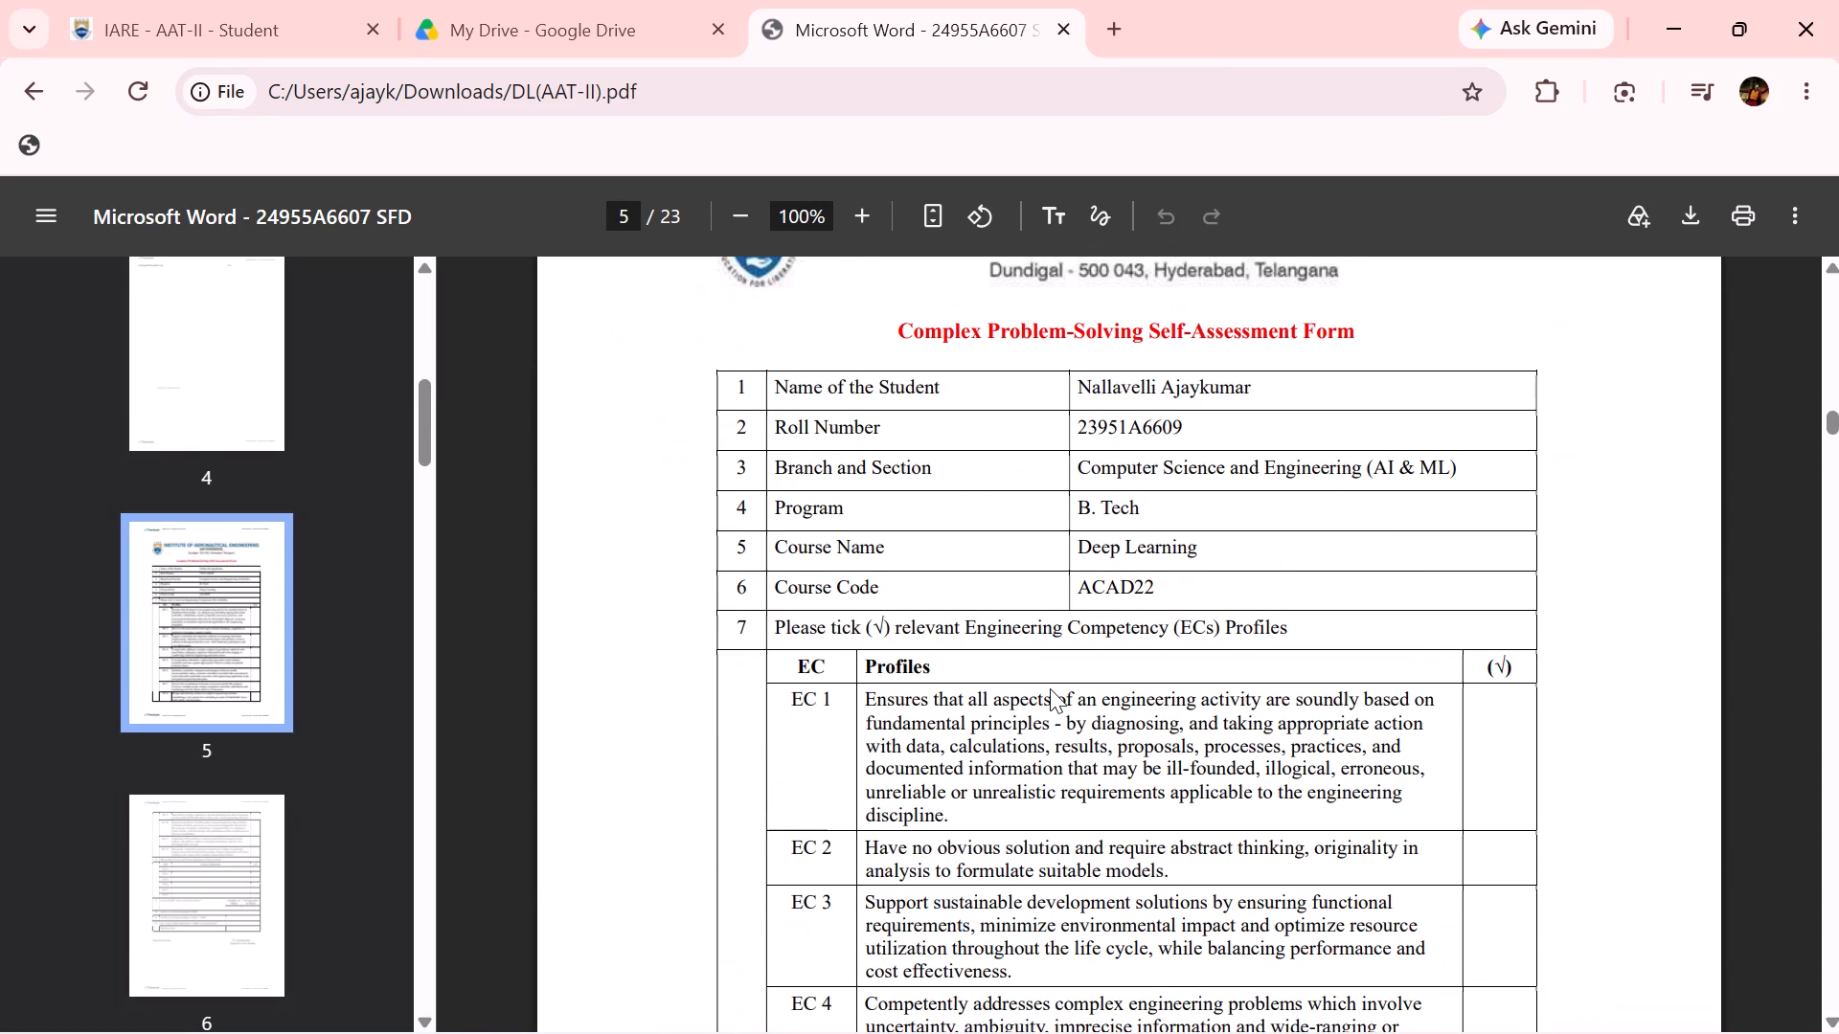
Check the project report's title page on page 7 of the PDF and close the PDF tab.
{"action": "scroll", "coordinate": [1050, 688], "scroll_direction": "down", "scroll_amount": 11}
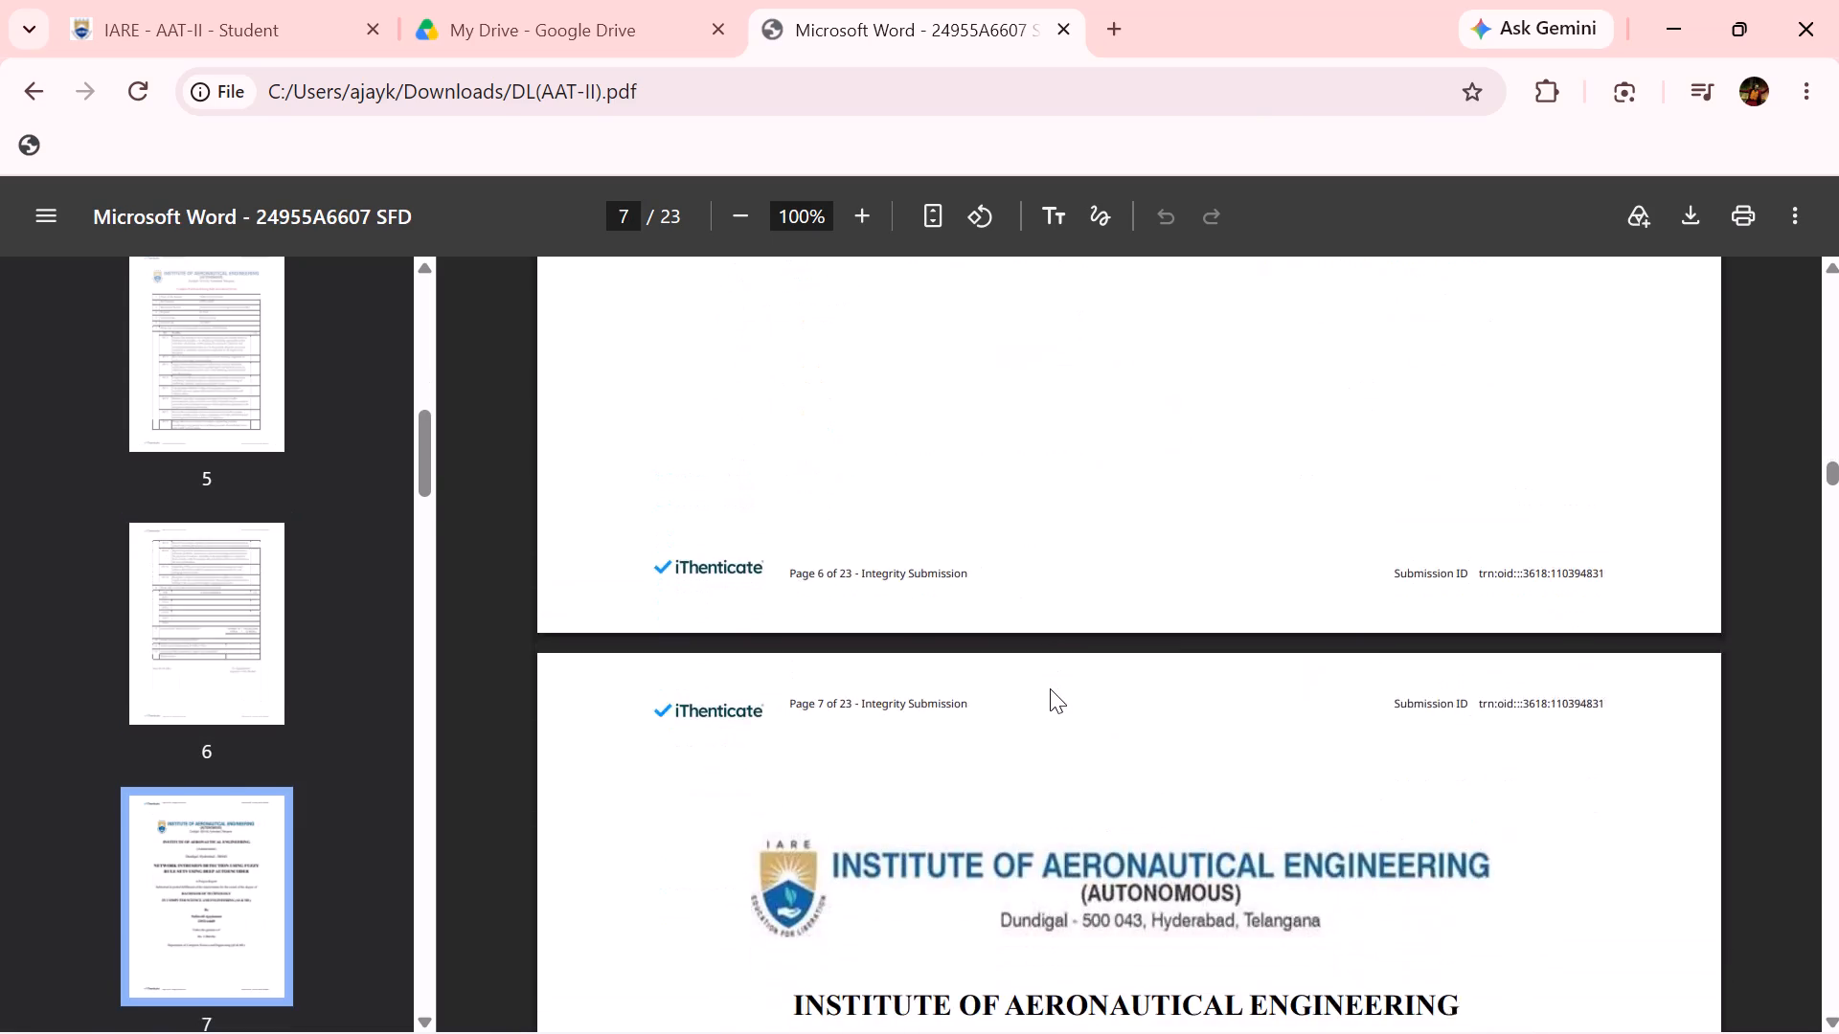
{"action": "scroll", "coordinate": [1050, 688], "scroll_direction": "up", "scroll_amount": 2}
{"action": "scroll", "coordinate": [1050, 688], "scroll_direction": "down", "scroll_amount": 7}
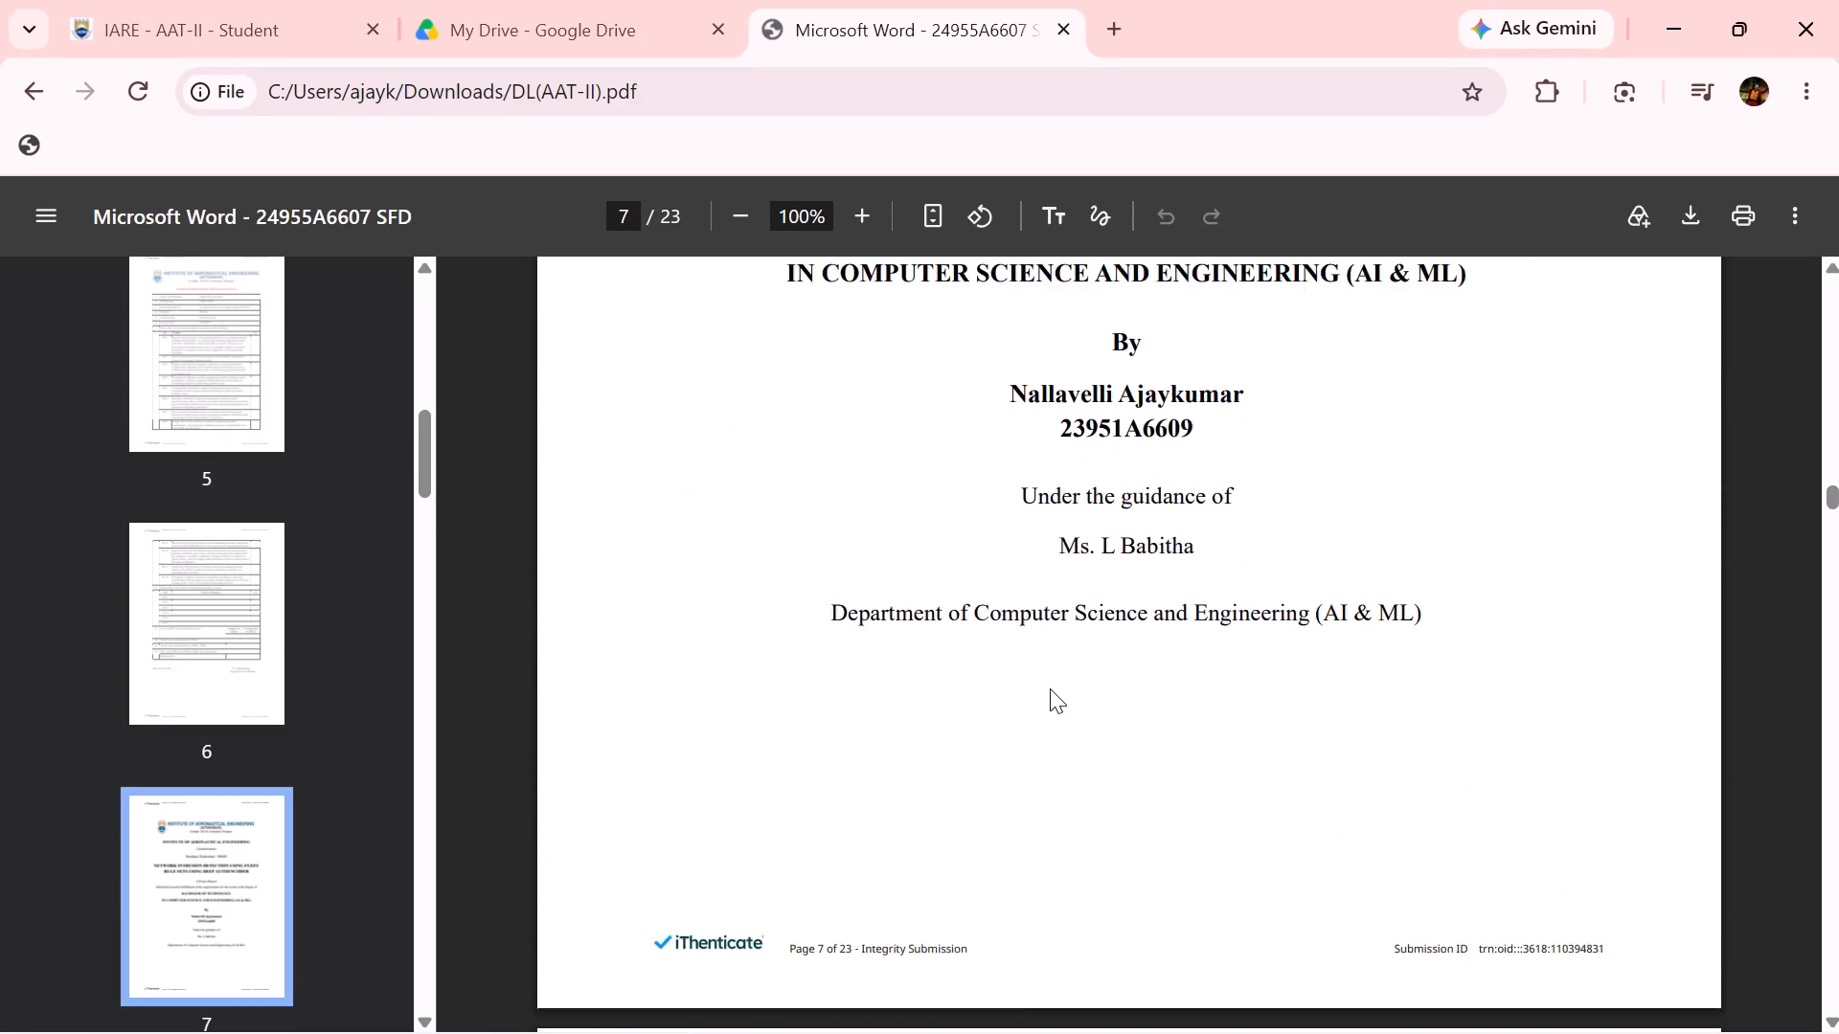
{"action": "scroll", "coordinate": [1050, 688], "scroll_direction": "up", "scroll_amount": 2}
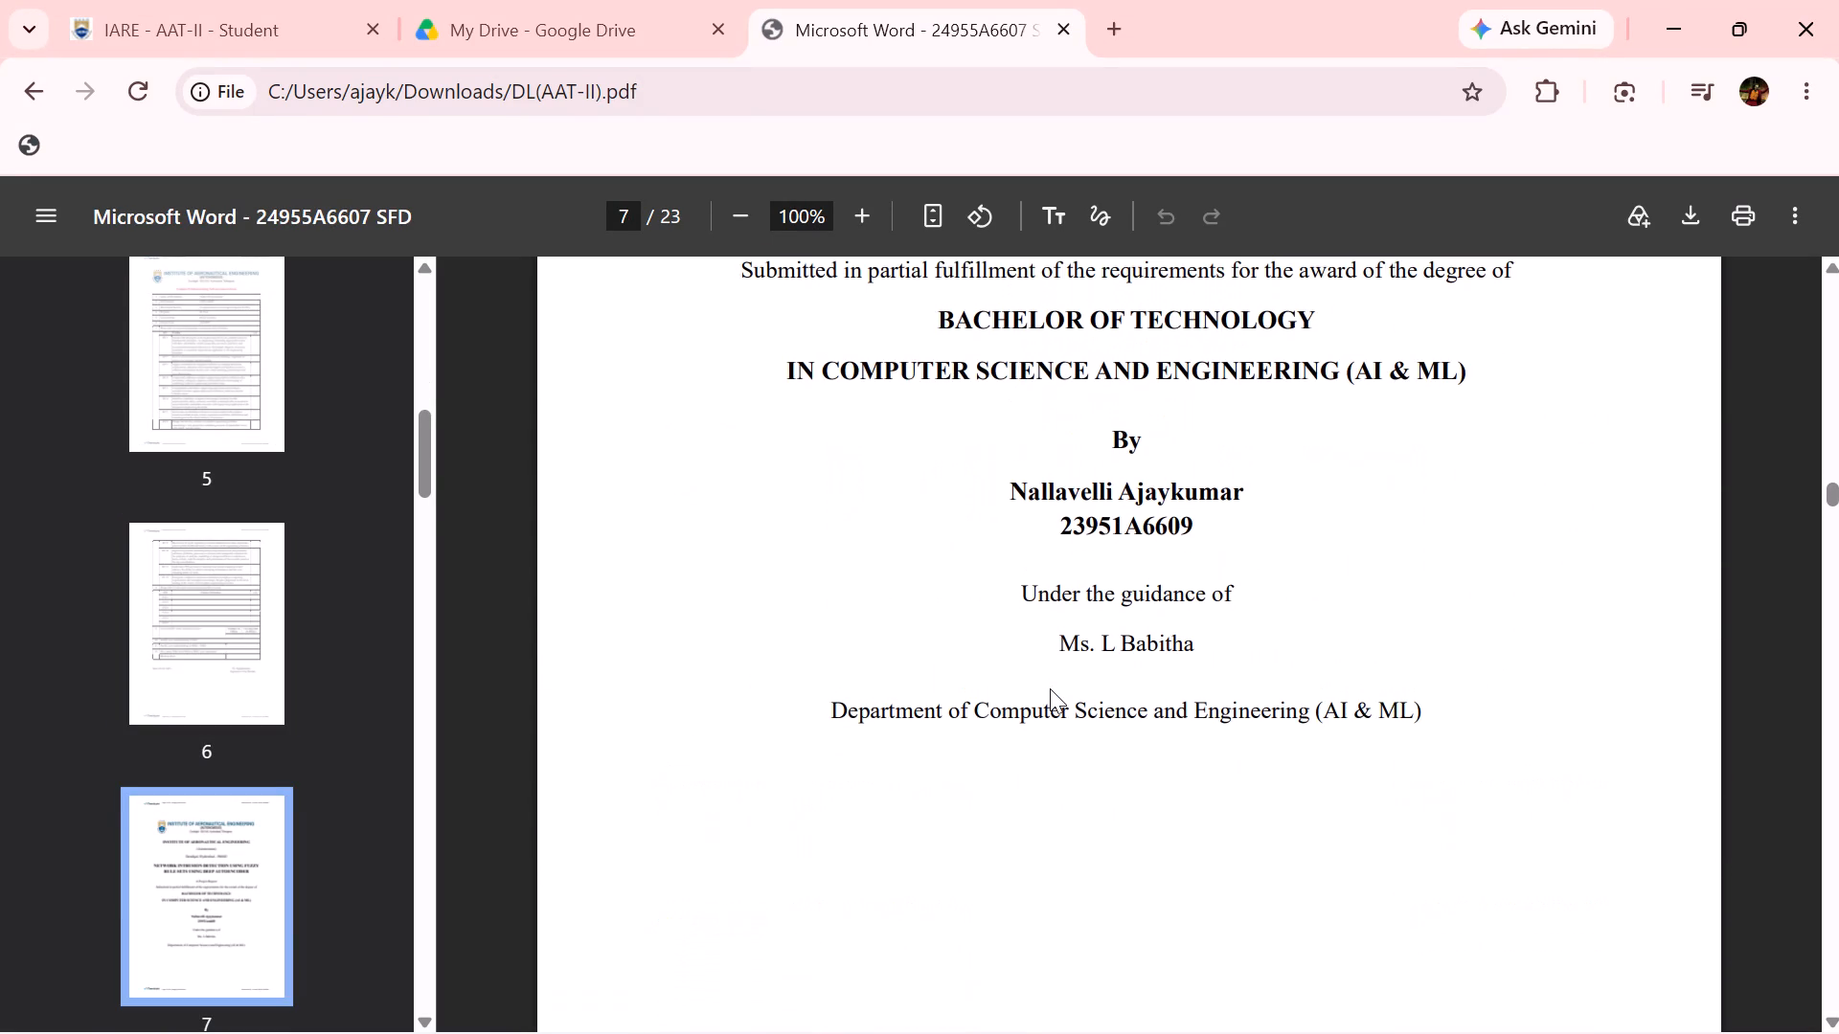
{"action": "scroll", "coordinate": [1050, 688], "scroll_direction": "up", "scroll_amount": 1}
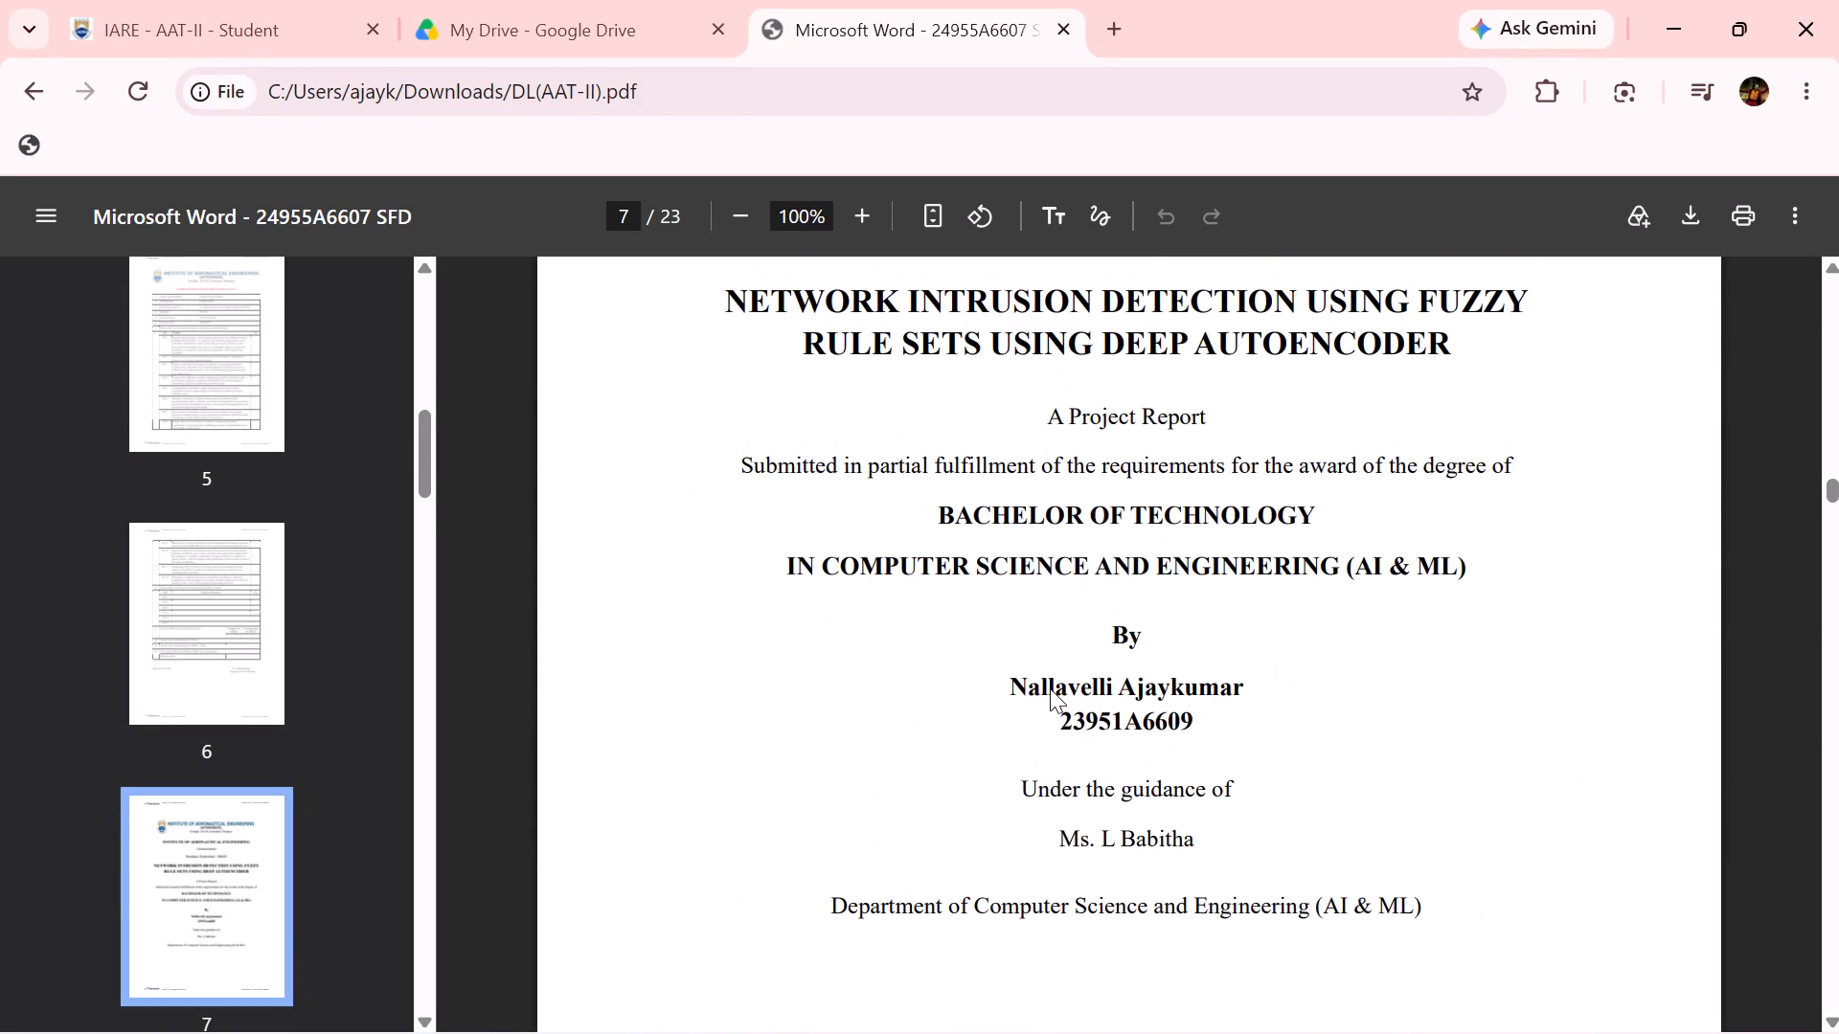
{"action": "scroll", "coordinate": [1050, 688], "scroll_direction": "up", "scroll_amount": 1}
{"action": "scroll", "coordinate": [1050, 688], "scroll_direction": "right", "scroll_amount": 7}
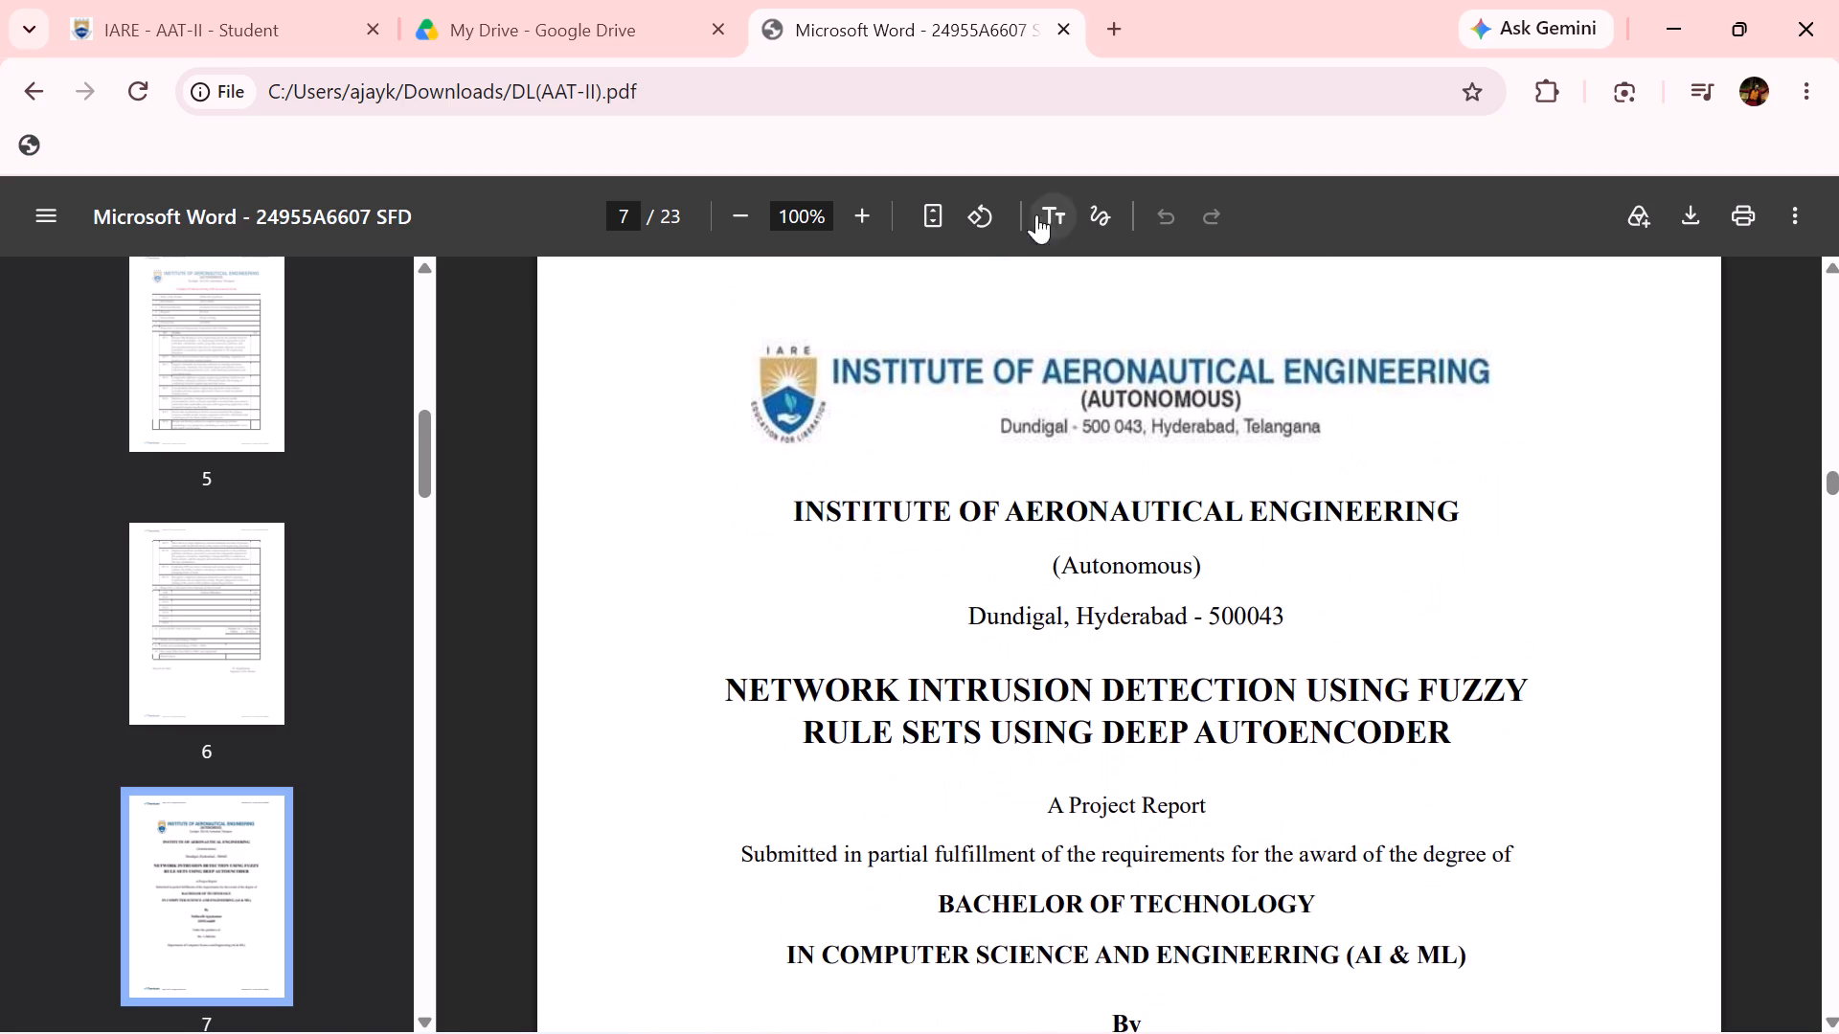
{"action": "left_click_drag", "start_coordinate": [1065, 44], "coordinate": [1066, 21]}
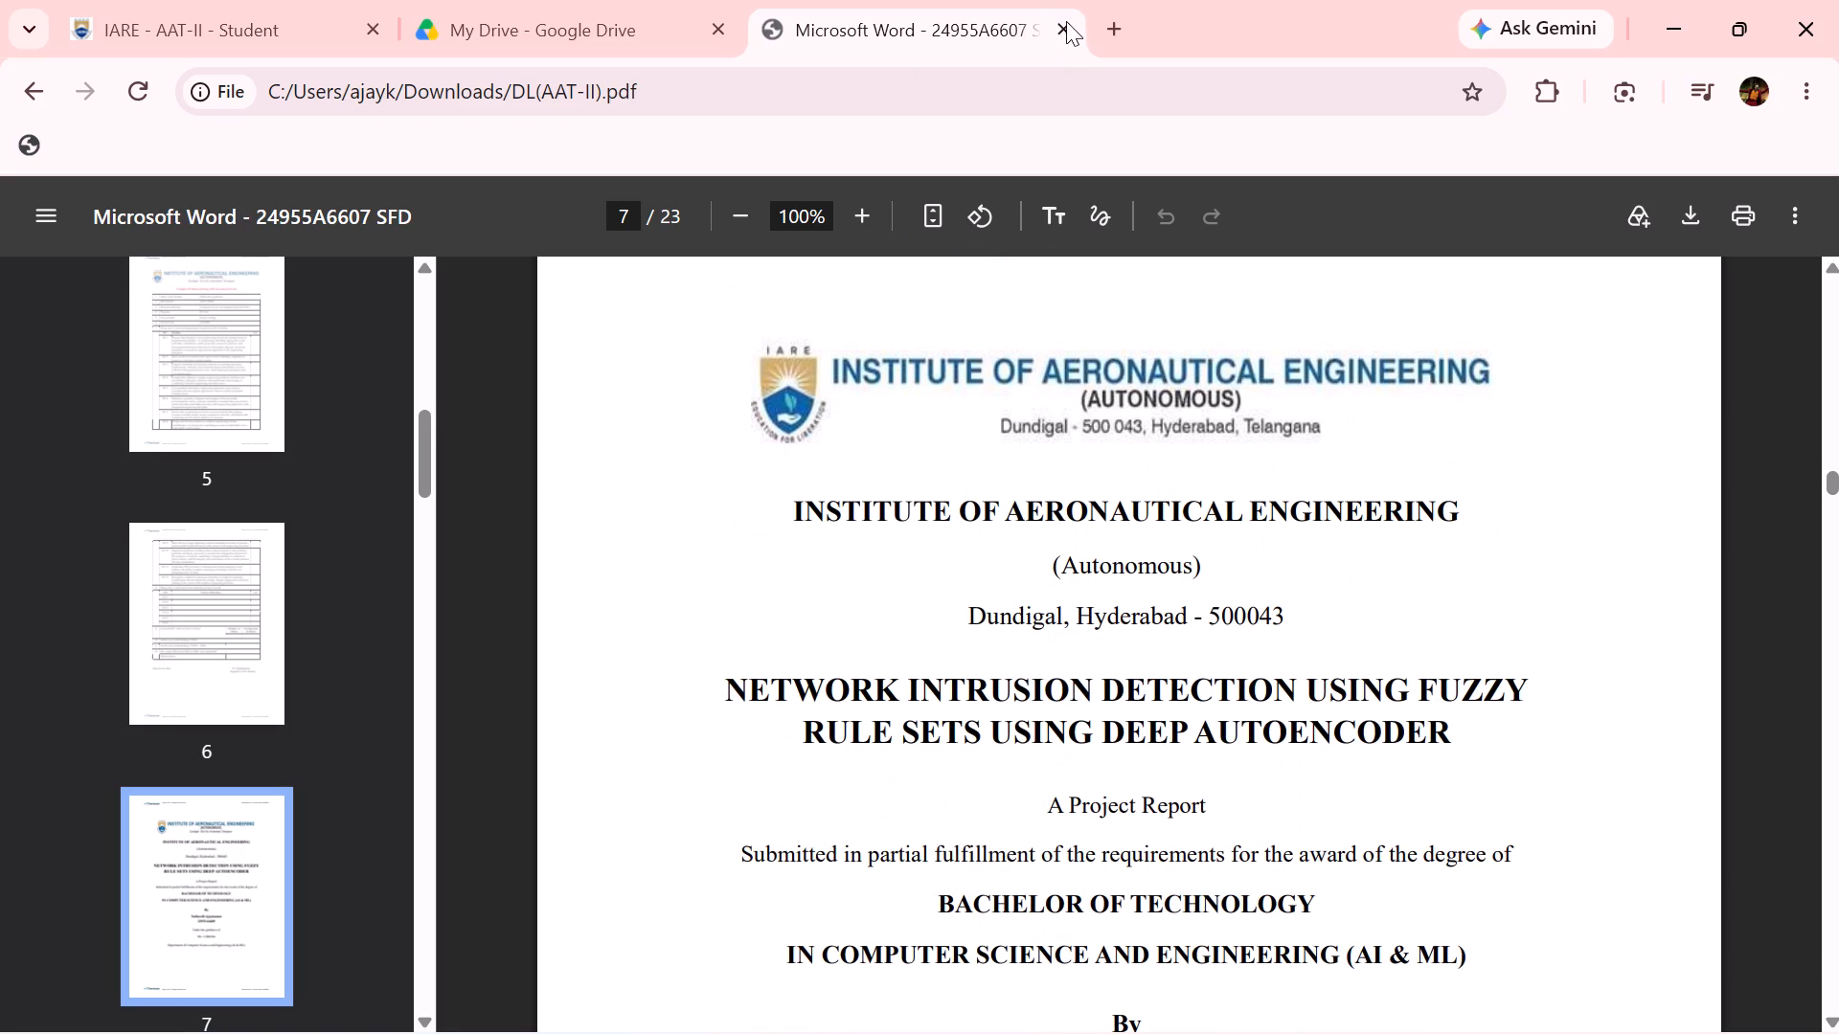
{"action": "left_click", "coordinate": [1066, 21]}
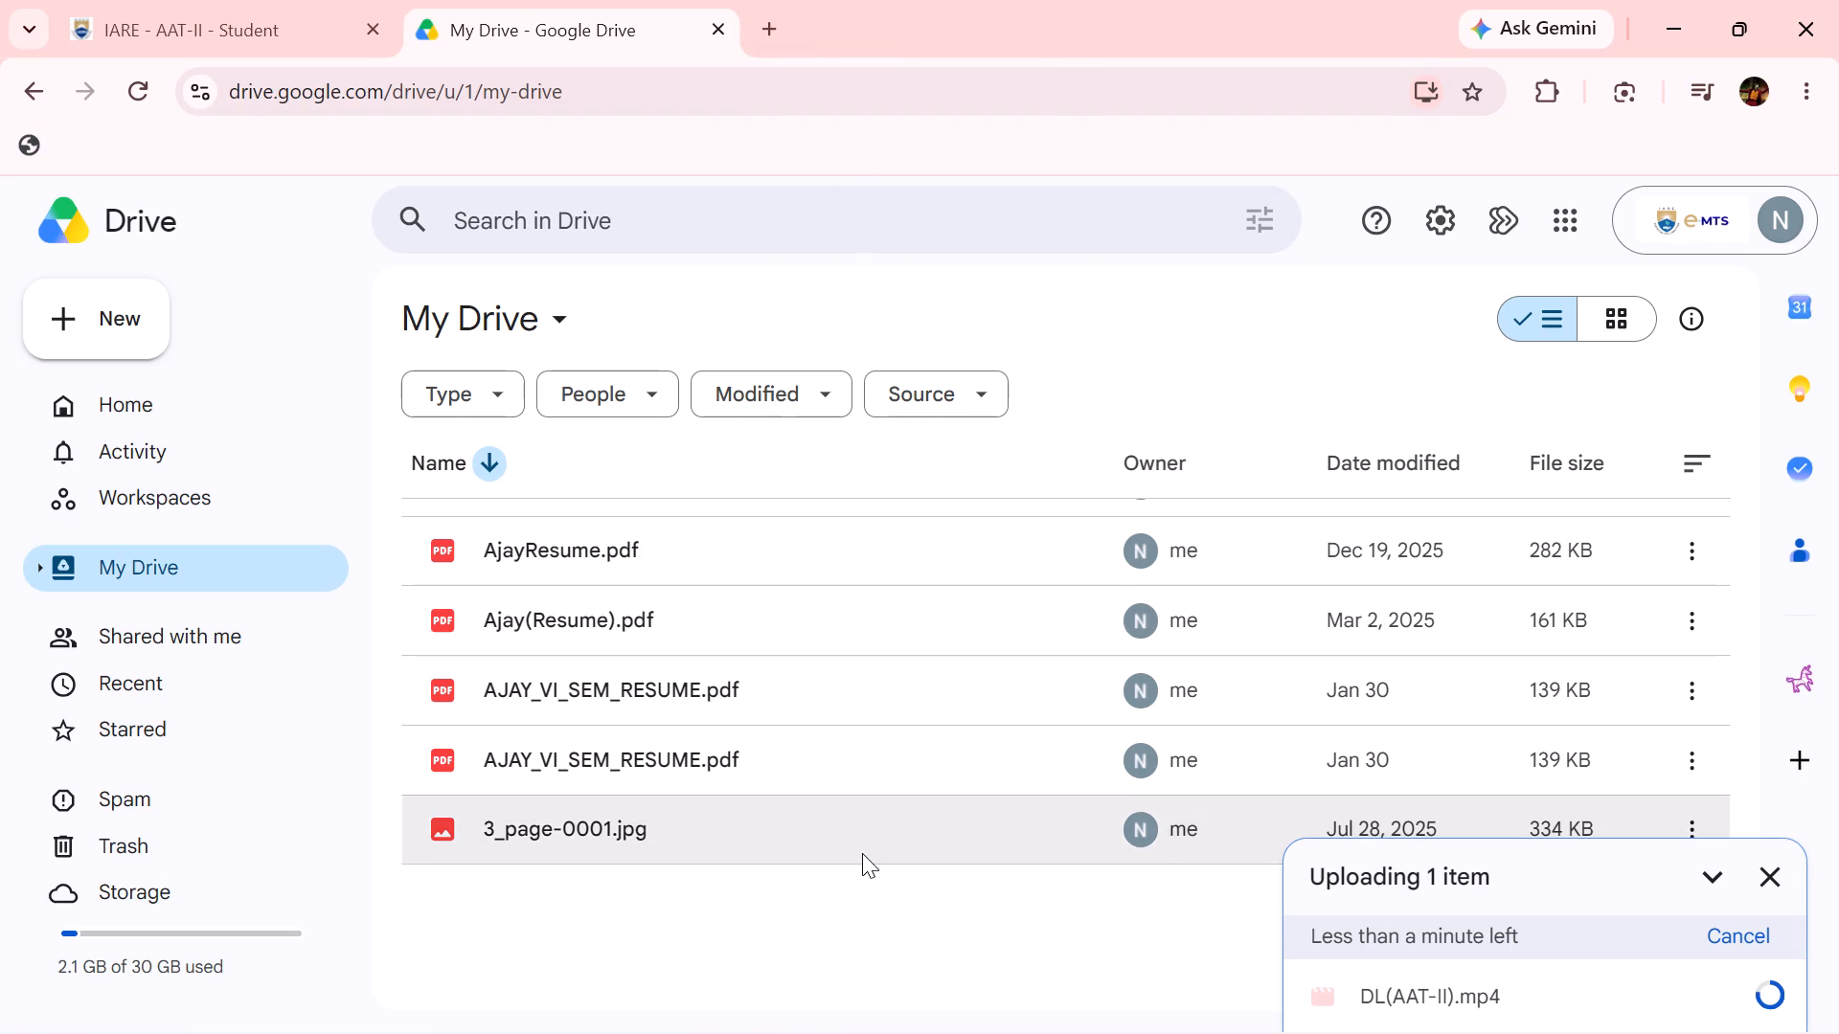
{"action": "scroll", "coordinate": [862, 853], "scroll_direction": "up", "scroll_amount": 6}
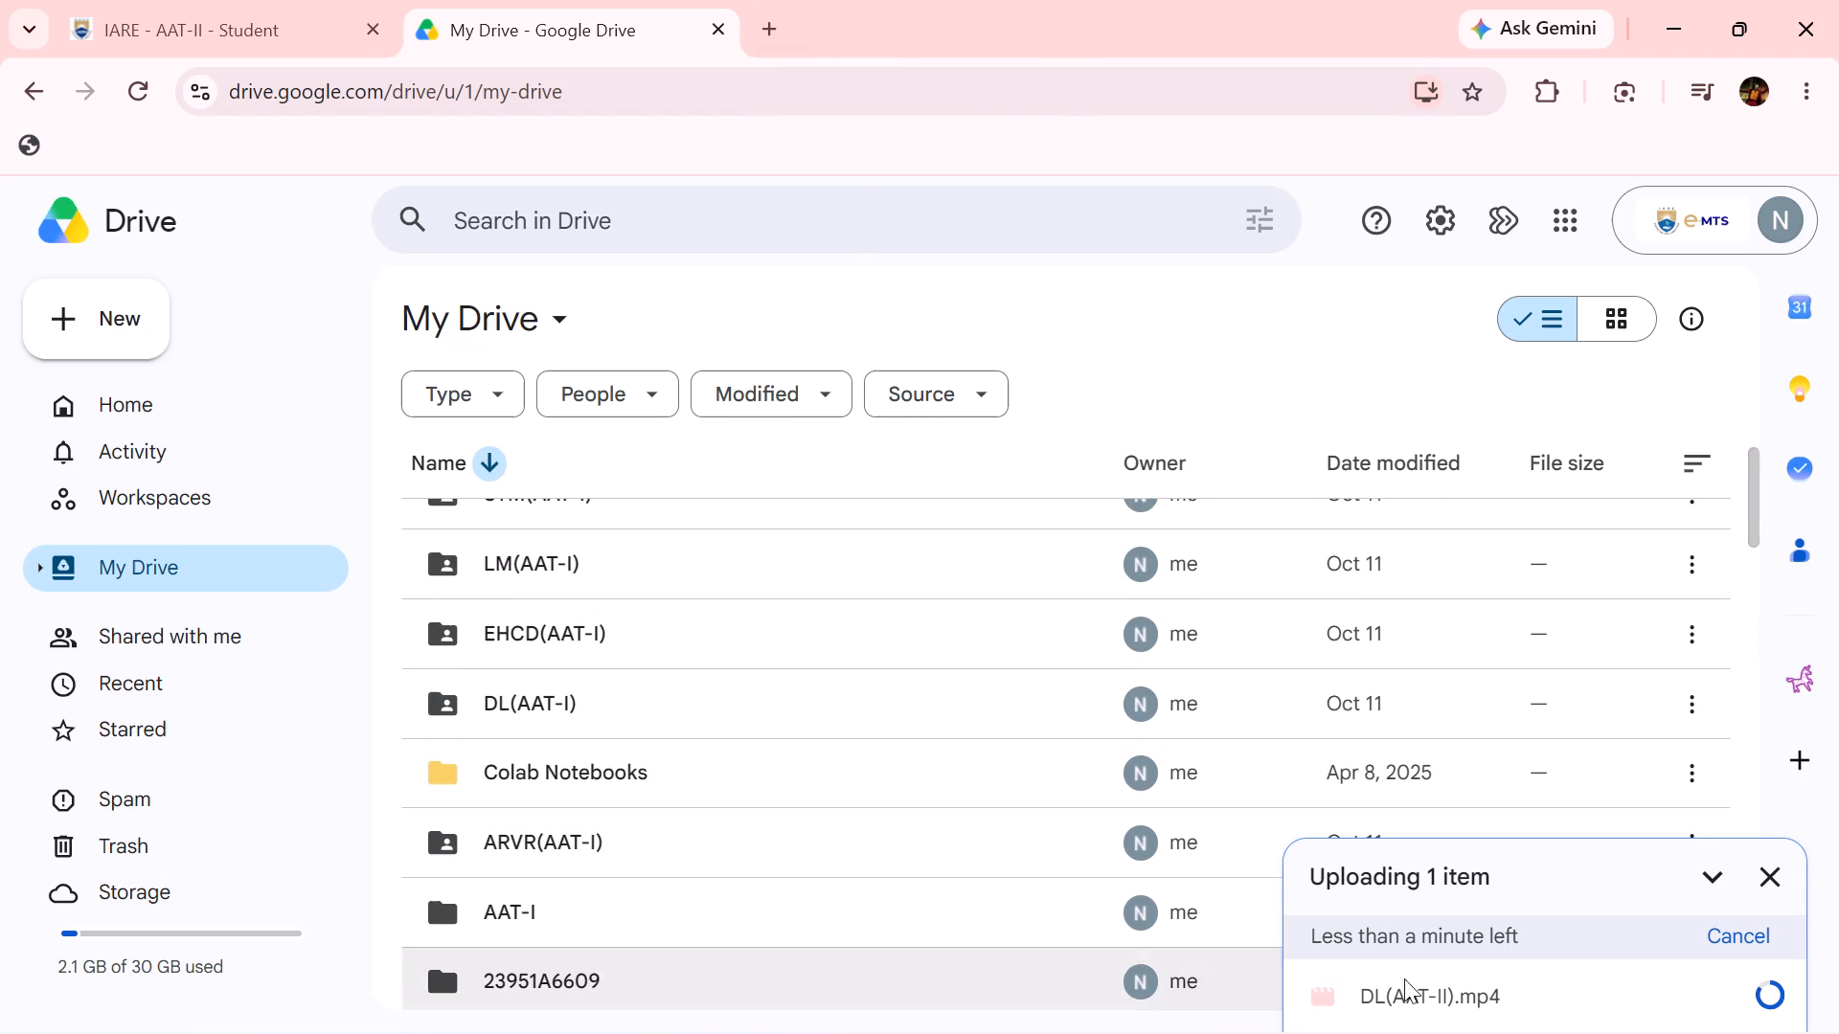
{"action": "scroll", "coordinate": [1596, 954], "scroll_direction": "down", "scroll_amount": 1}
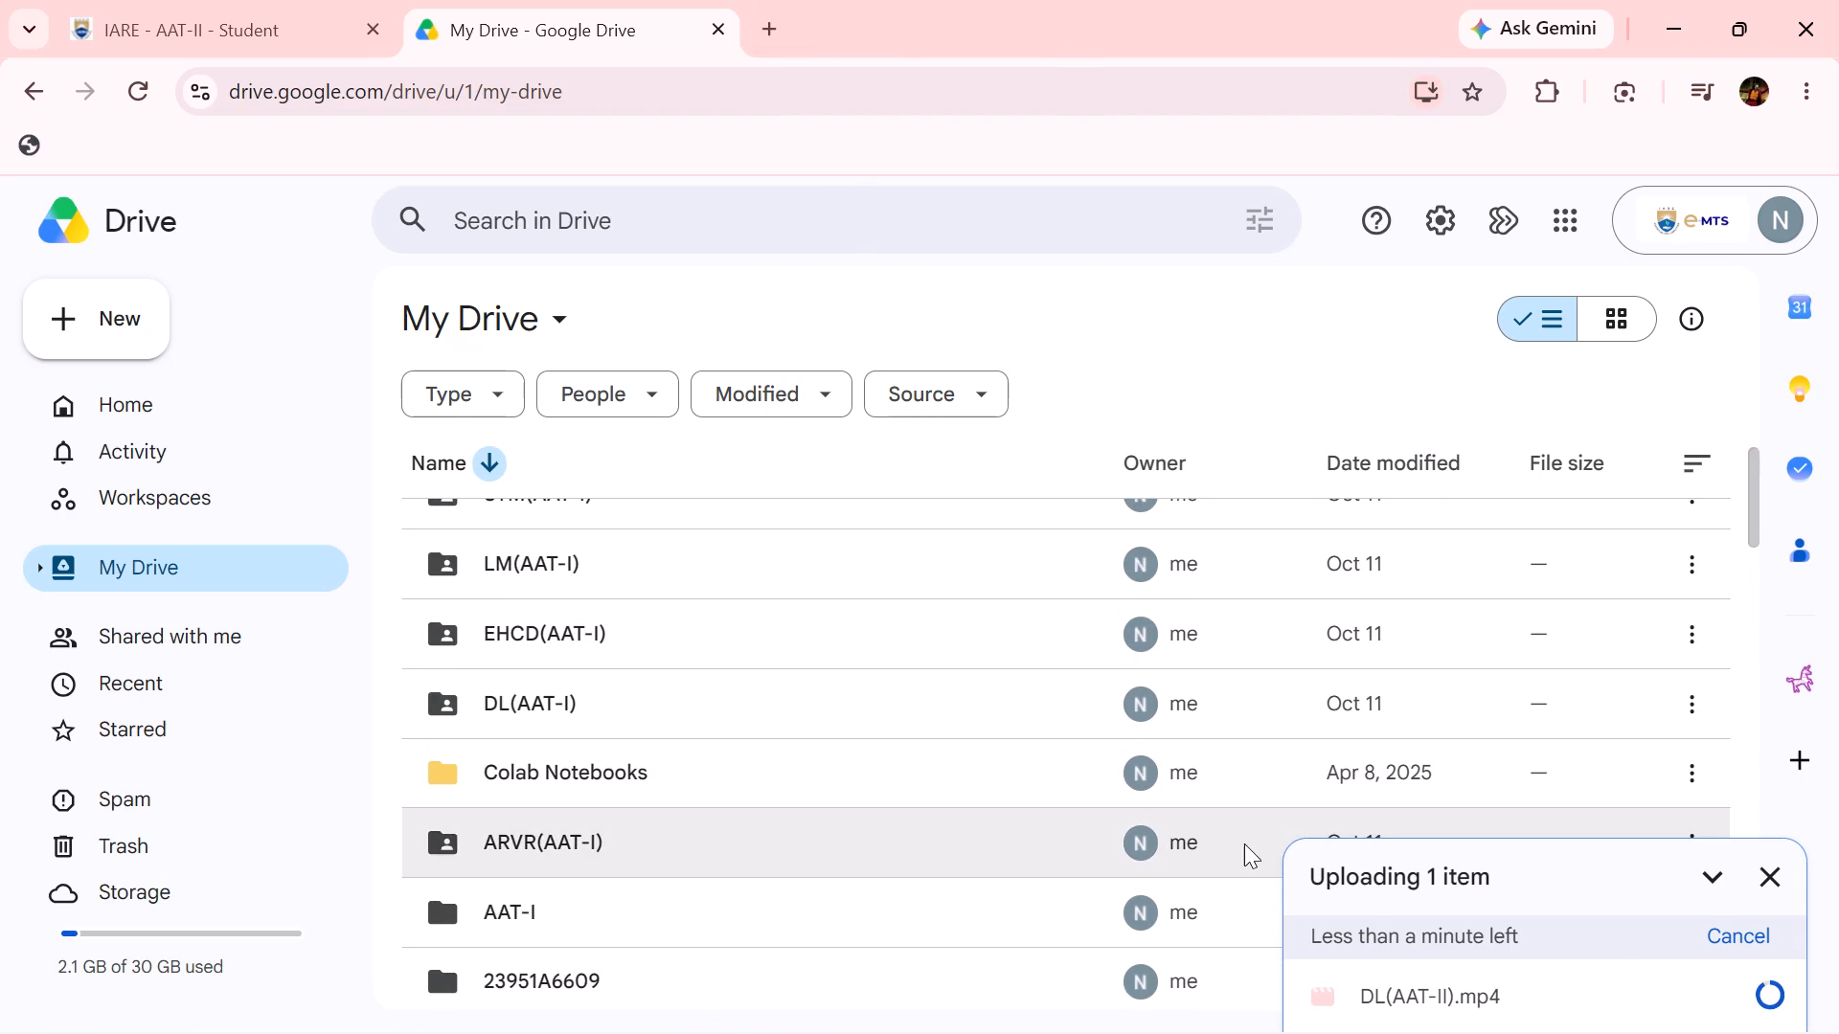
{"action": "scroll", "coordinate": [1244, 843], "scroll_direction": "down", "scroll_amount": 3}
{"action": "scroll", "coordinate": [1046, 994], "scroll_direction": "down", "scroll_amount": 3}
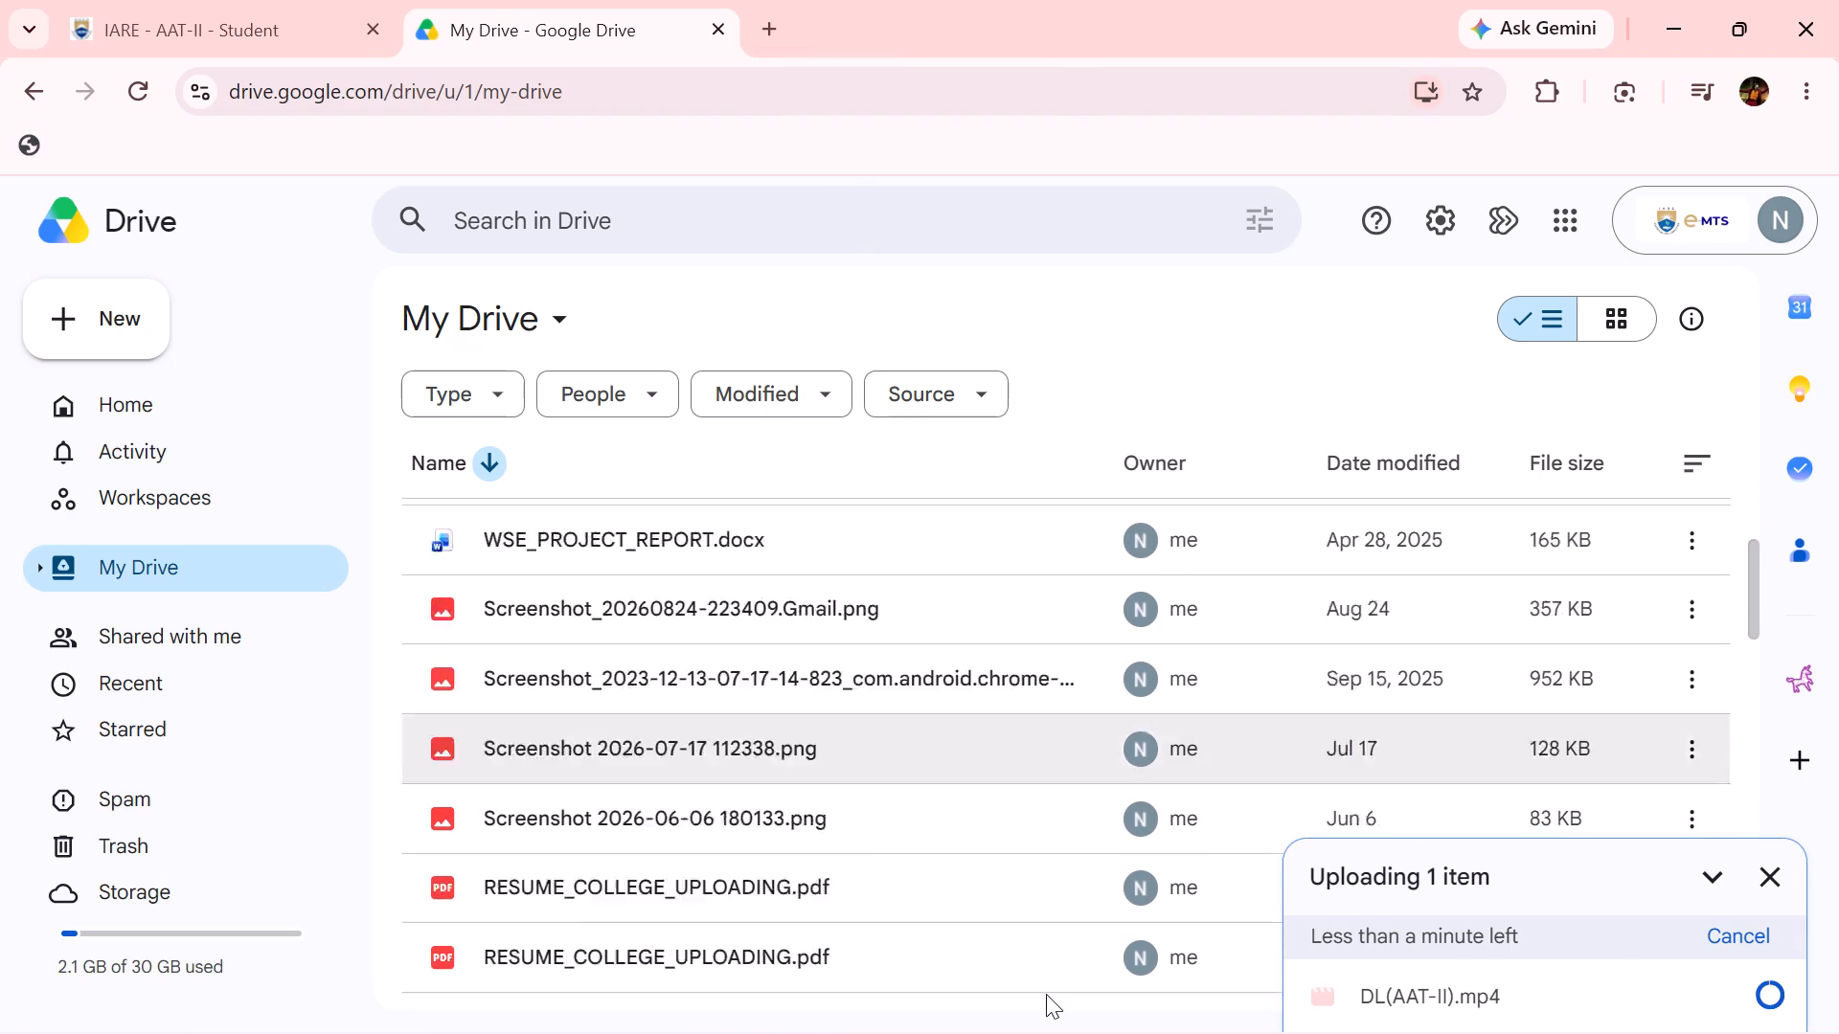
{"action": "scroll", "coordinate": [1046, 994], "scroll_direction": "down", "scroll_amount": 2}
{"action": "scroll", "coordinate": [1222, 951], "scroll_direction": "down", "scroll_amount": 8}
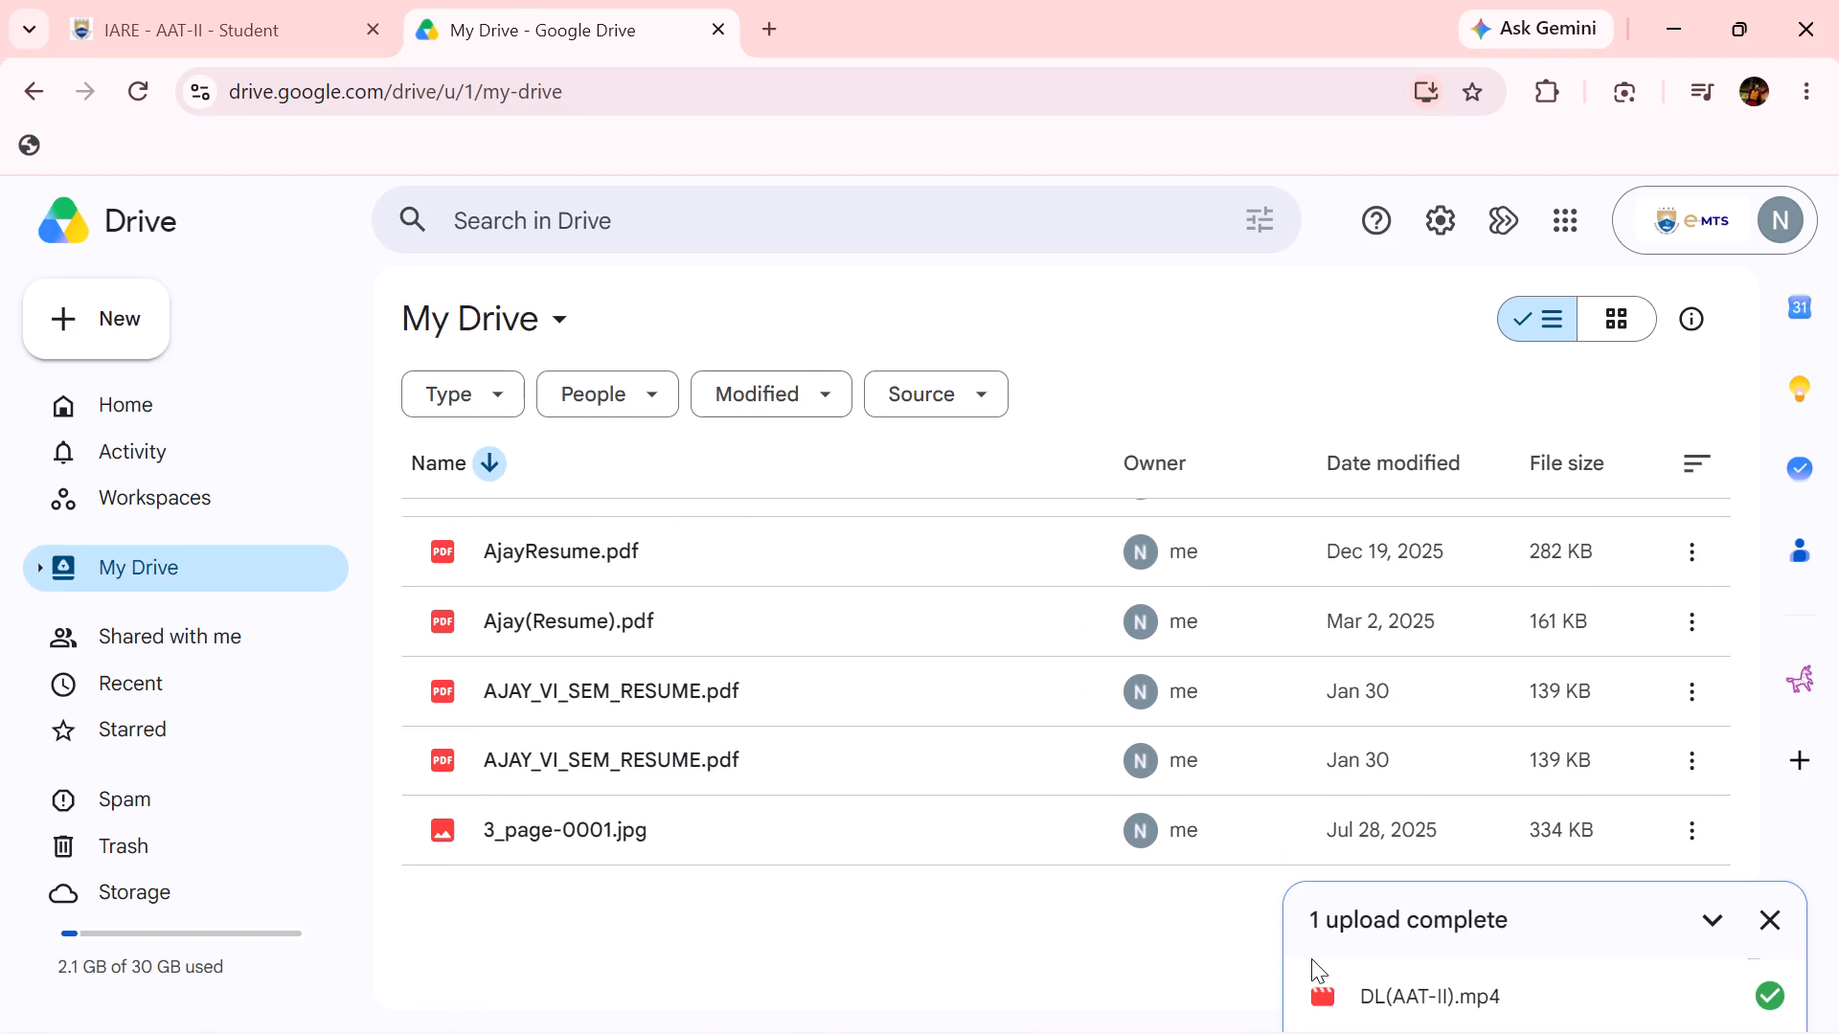
Share the uploaded DL(AAT-II).mp4 video with anyone who has the link and copy its link.
{"action": "left_click", "coordinate": [1776, 993]}
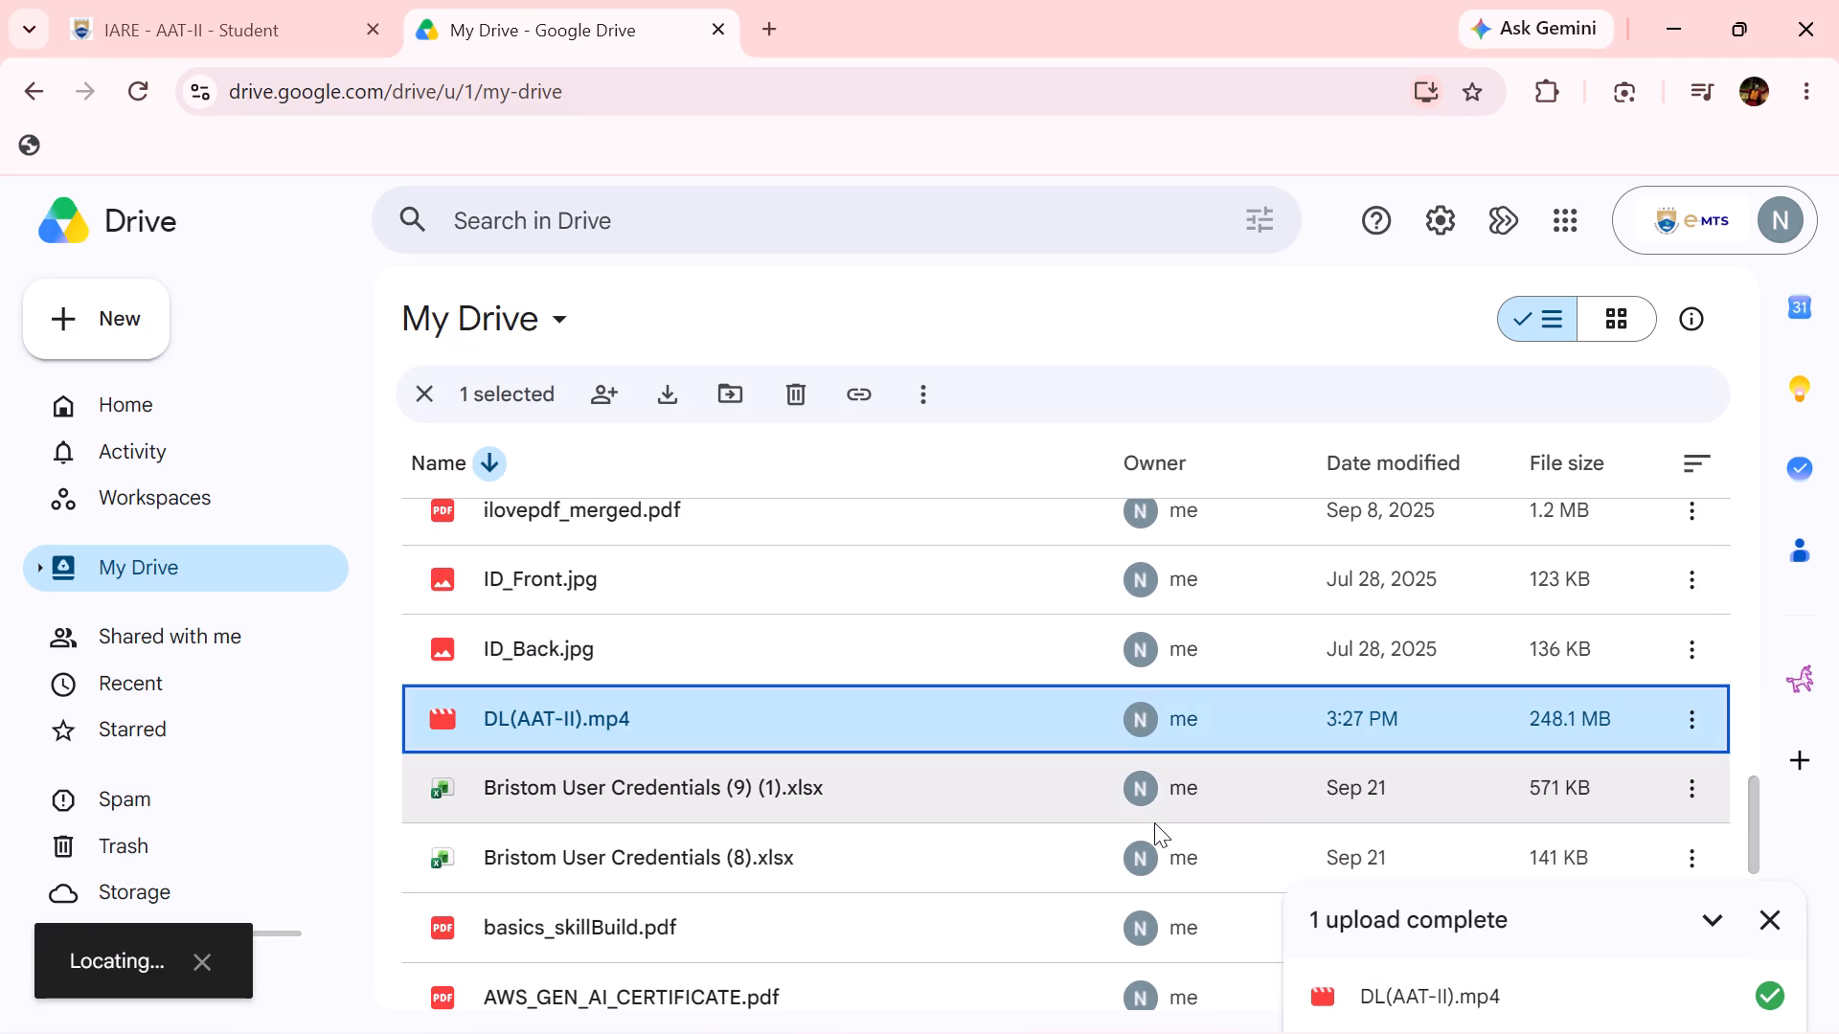
{"action": "left_click", "coordinate": [1706, 712]}
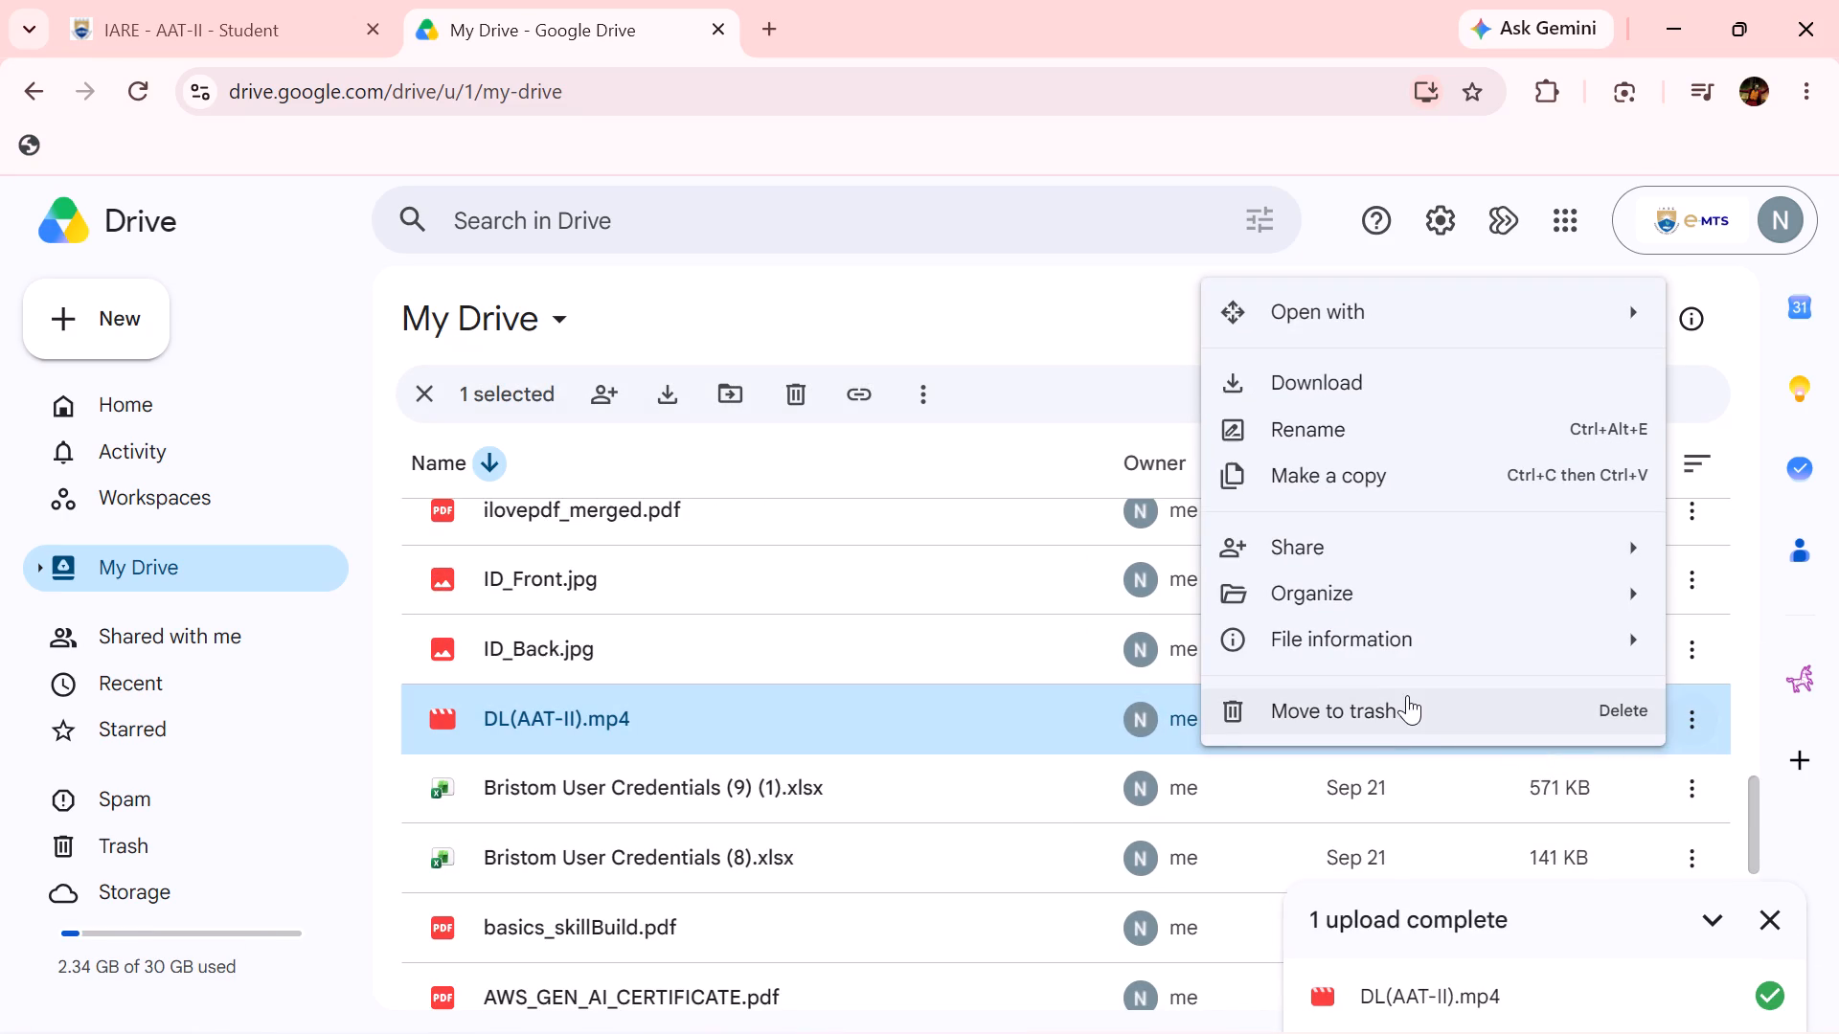
{"action": "left_click", "coordinate": [1278, 536]}
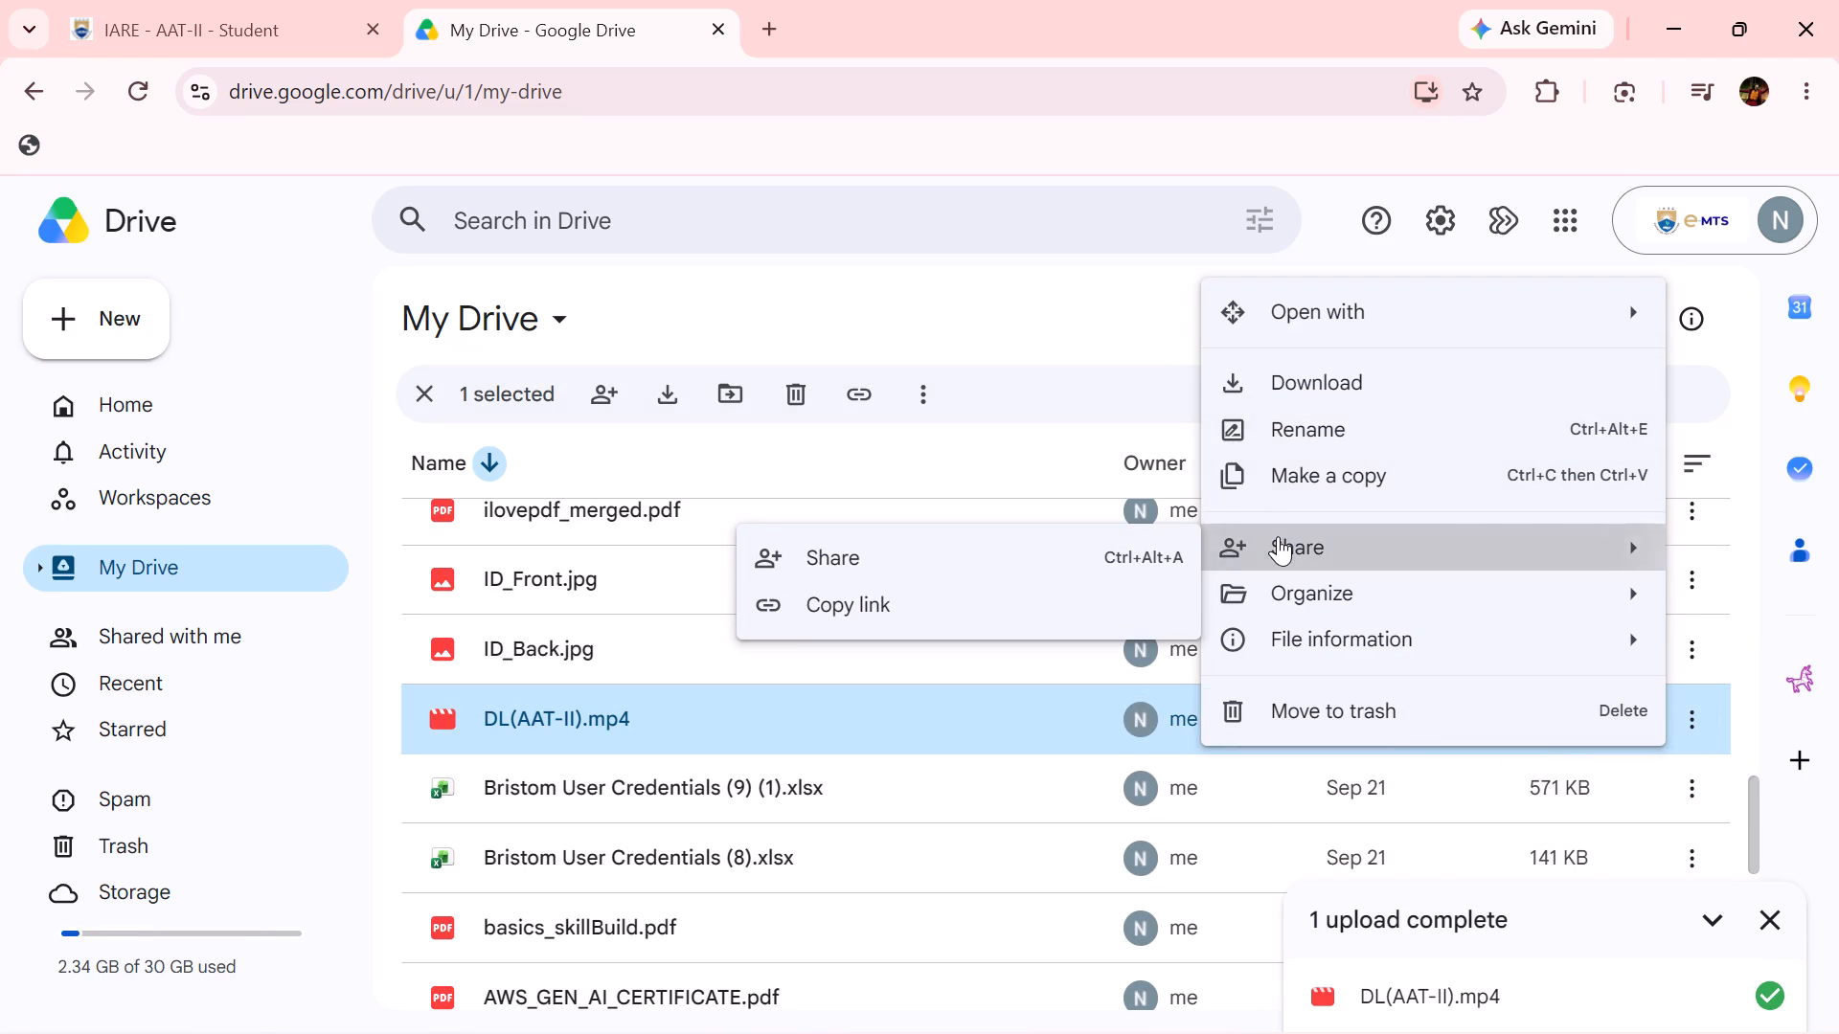
{"action": "left_click", "coordinate": [935, 557]}
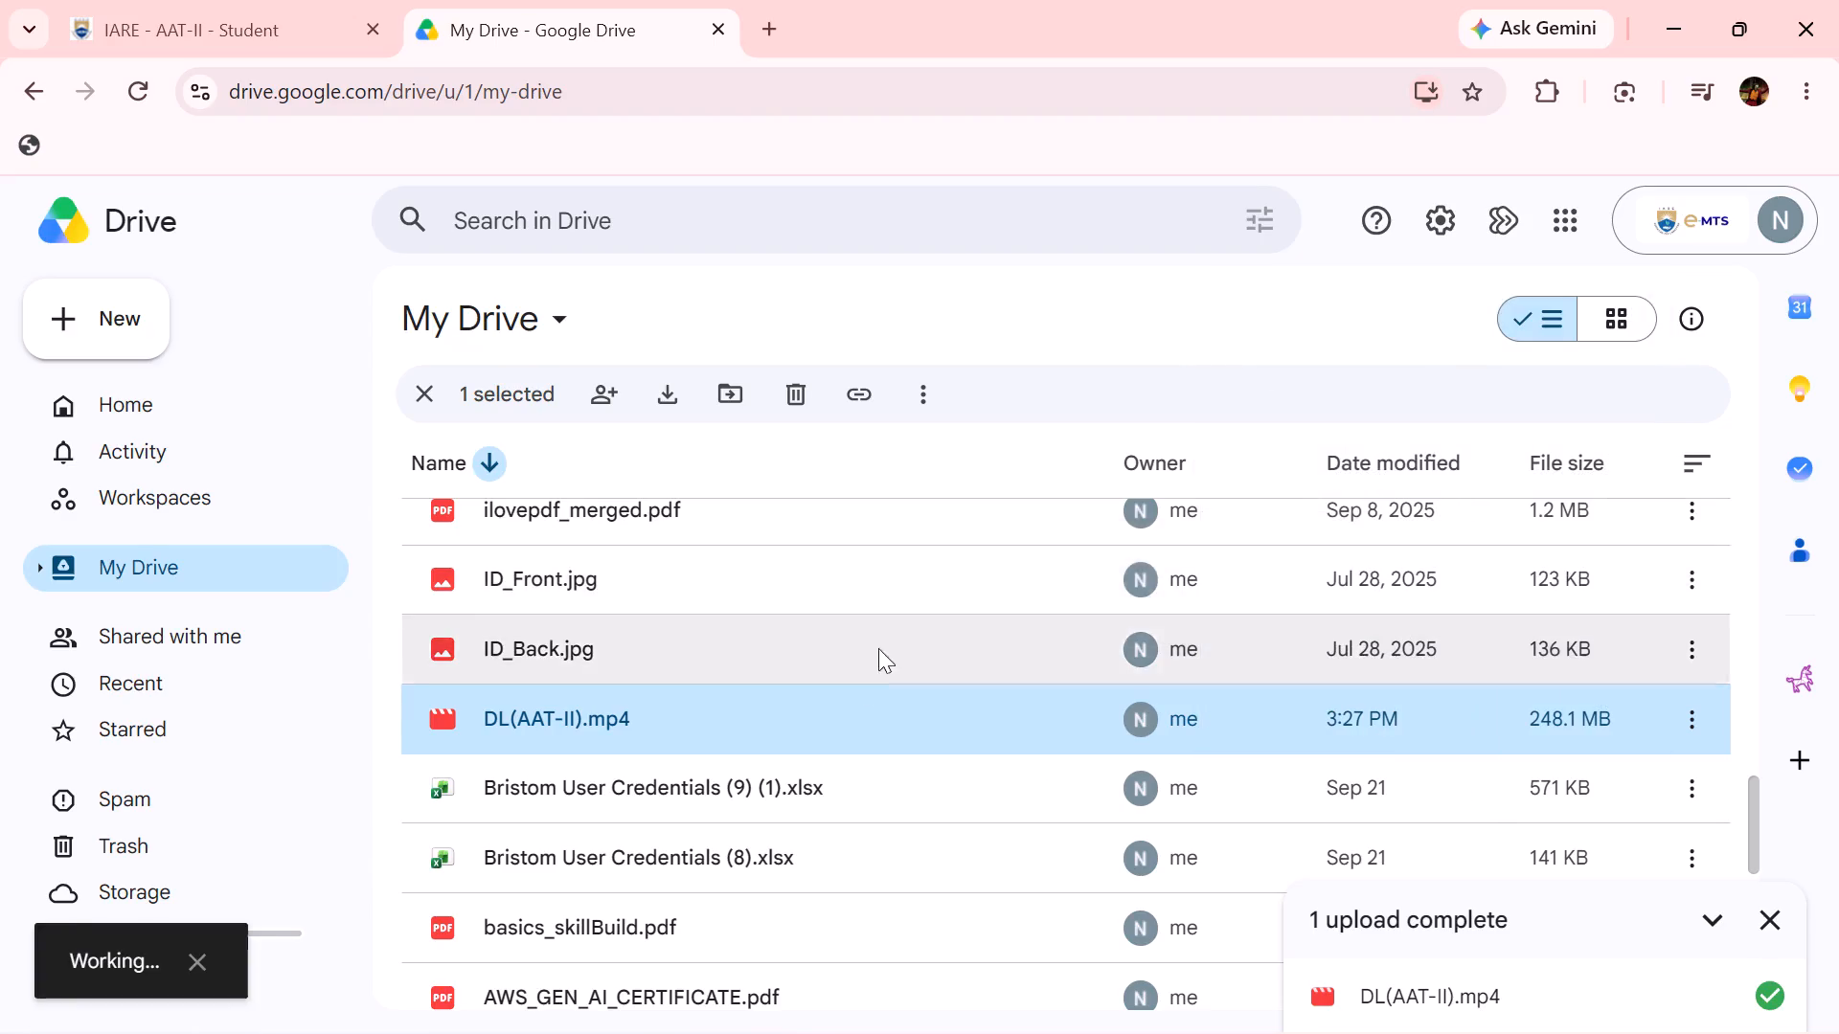
{"action": "left_click", "coordinate": [703, 727]}
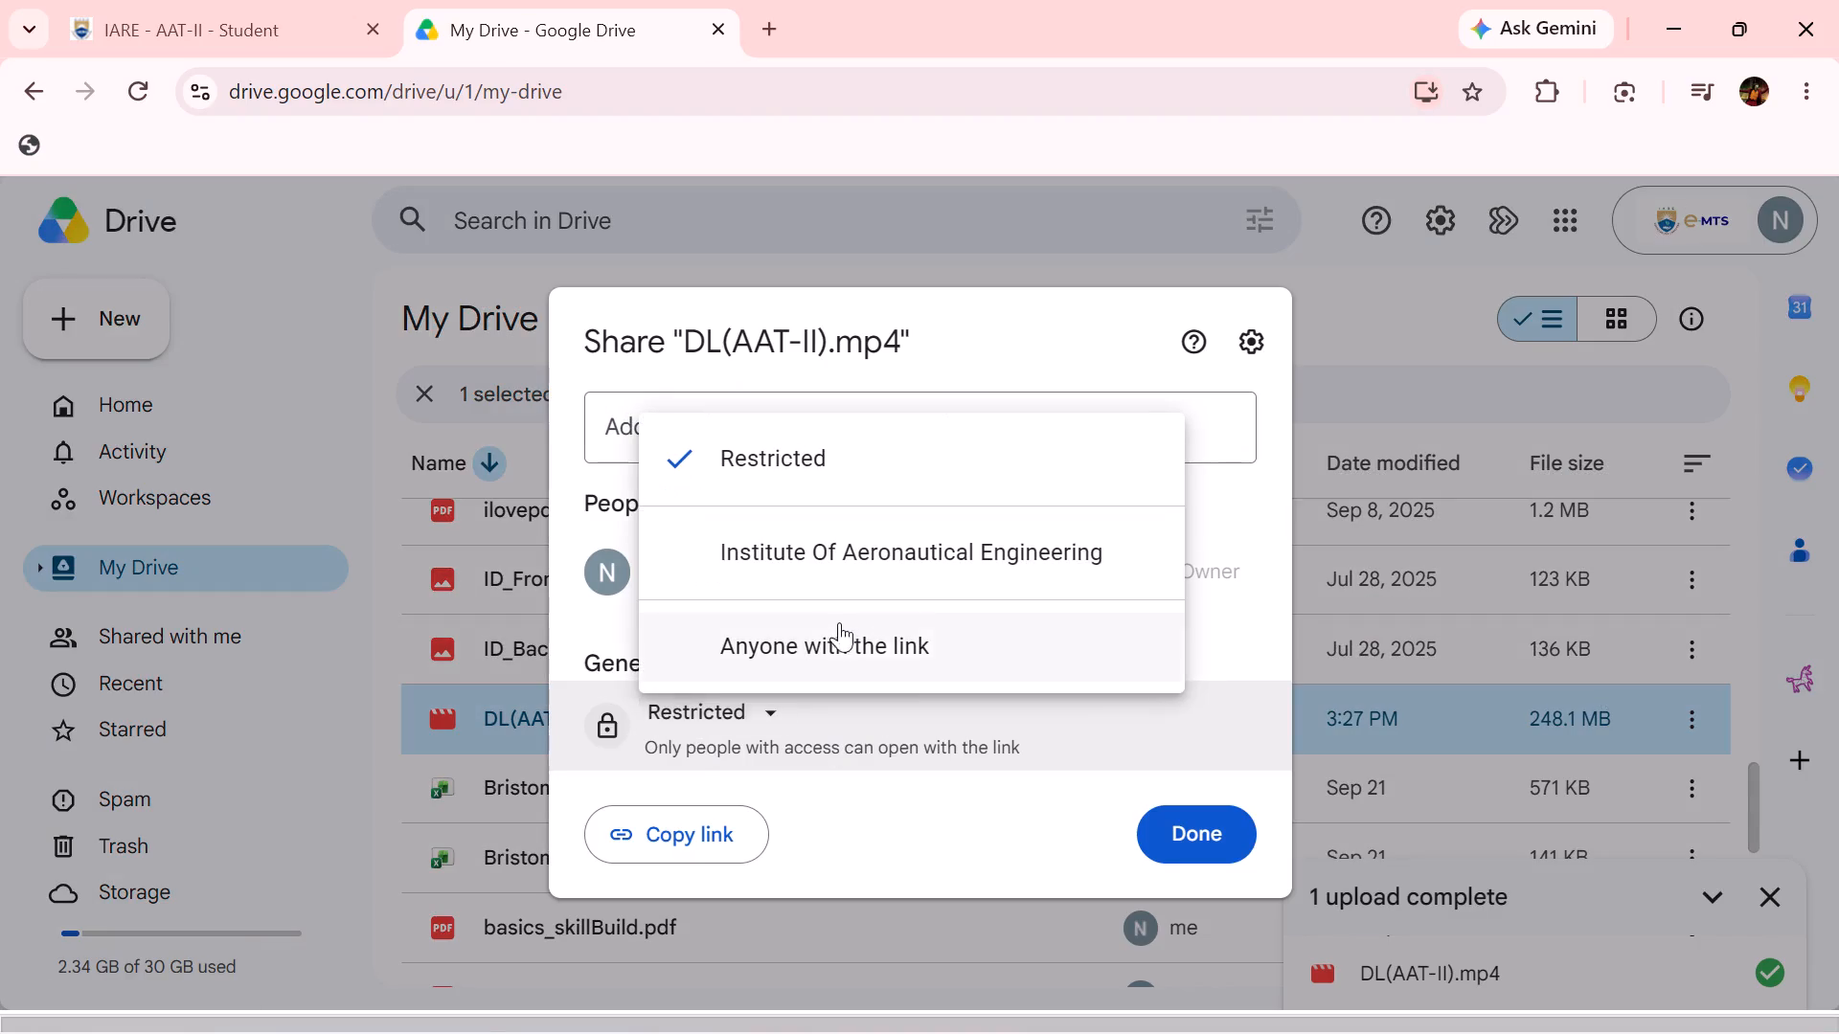
{"action": "left_click", "coordinate": [830, 642]}
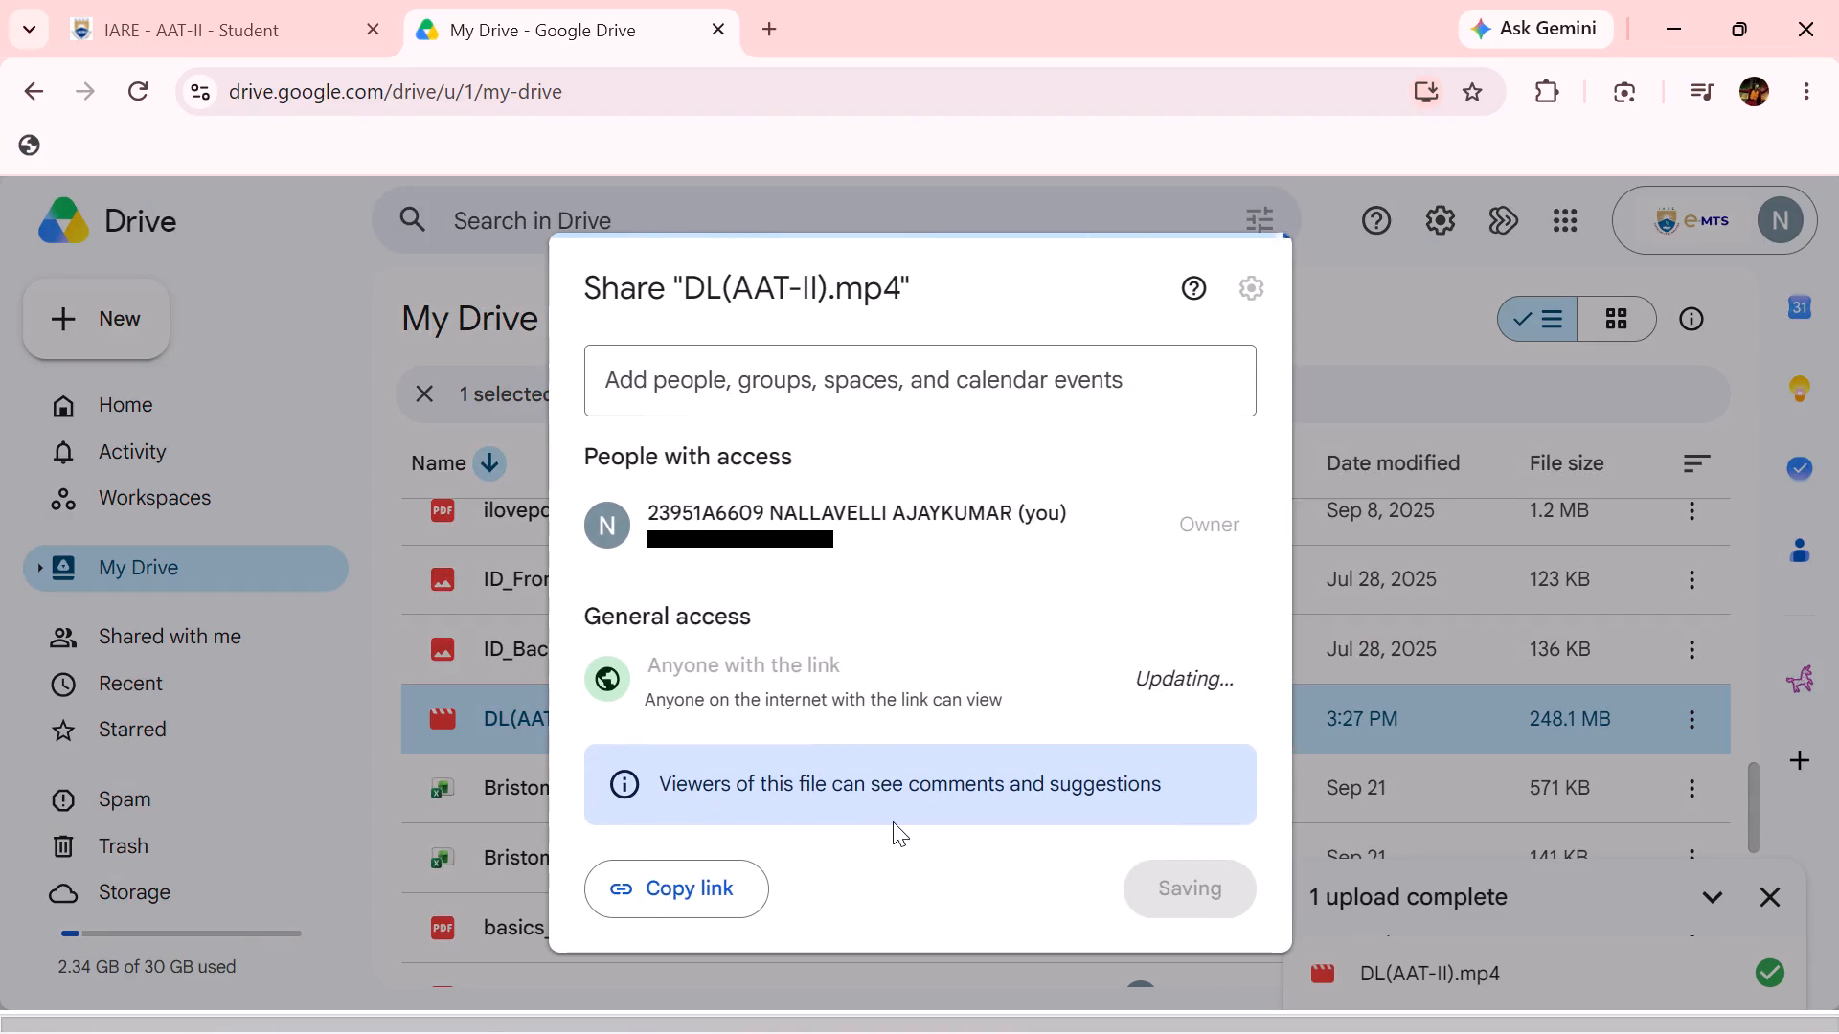
{"action": "scroll", "coordinate": [893, 821], "scroll_direction": "down", "scroll_amount": 1}
{"action": "scroll", "coordinate": [893, 821], "scroll_direction": "up", "scroll_amount": 1}
{"action": "scroll", "coordinate": [893, 821], "scroll_direction": "down", "scroll_amount": 3}
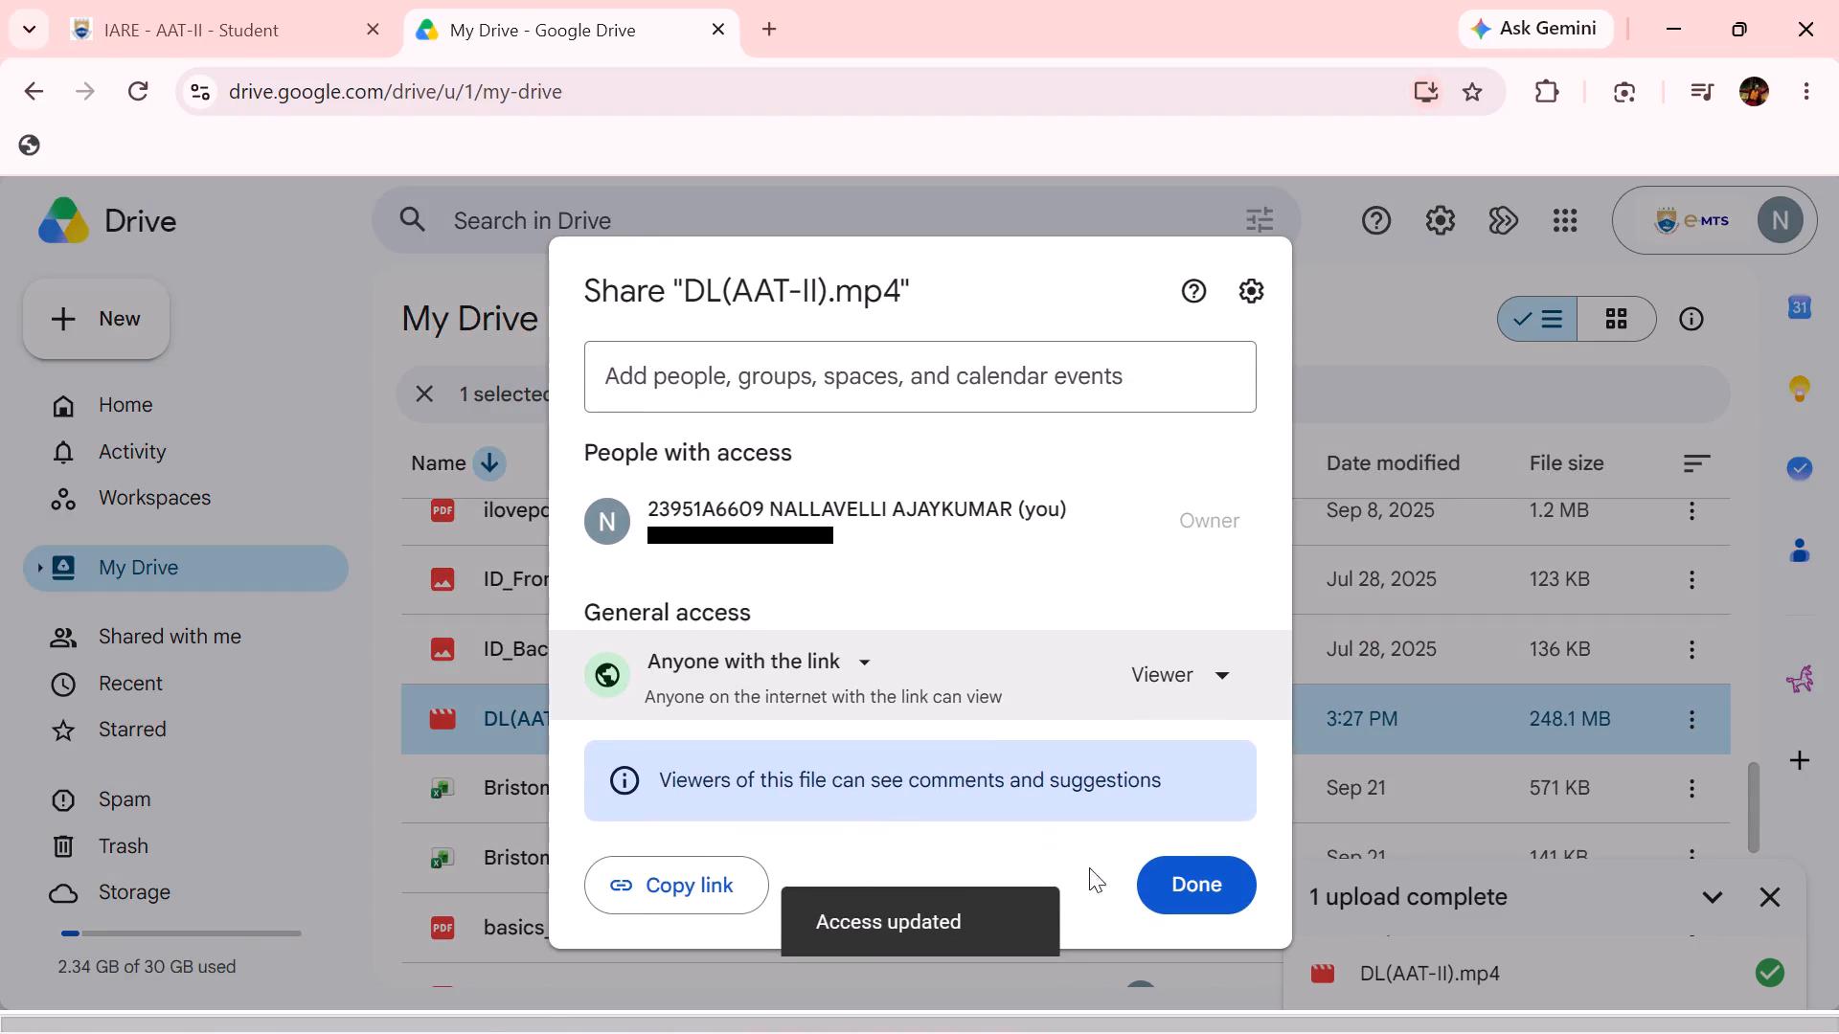
{"action": "left_click", "coordinate": [638, 895]}
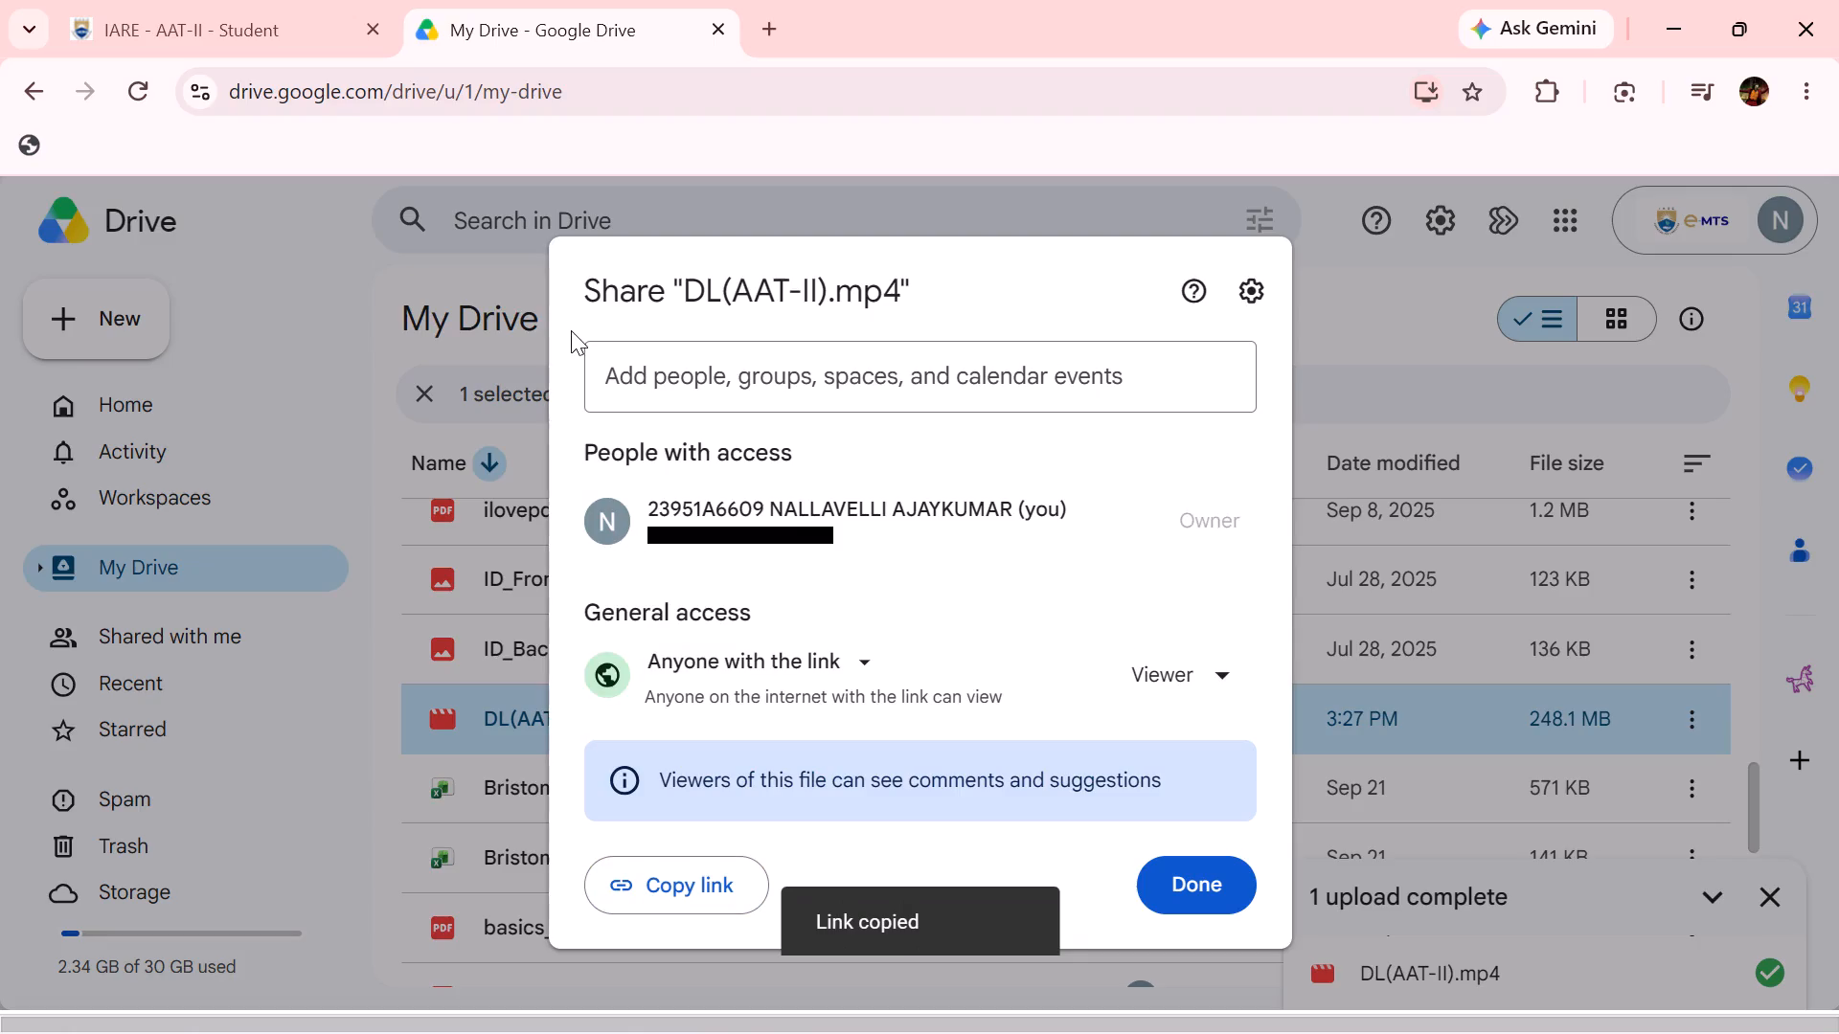
Switch to the IARE portal and enter the copied Drive link as the ACAD22 video link.
{"action": "left_click", "coordinate": [230, 0]}
{"action": "left_click", "coordinate": [1132, 700]}
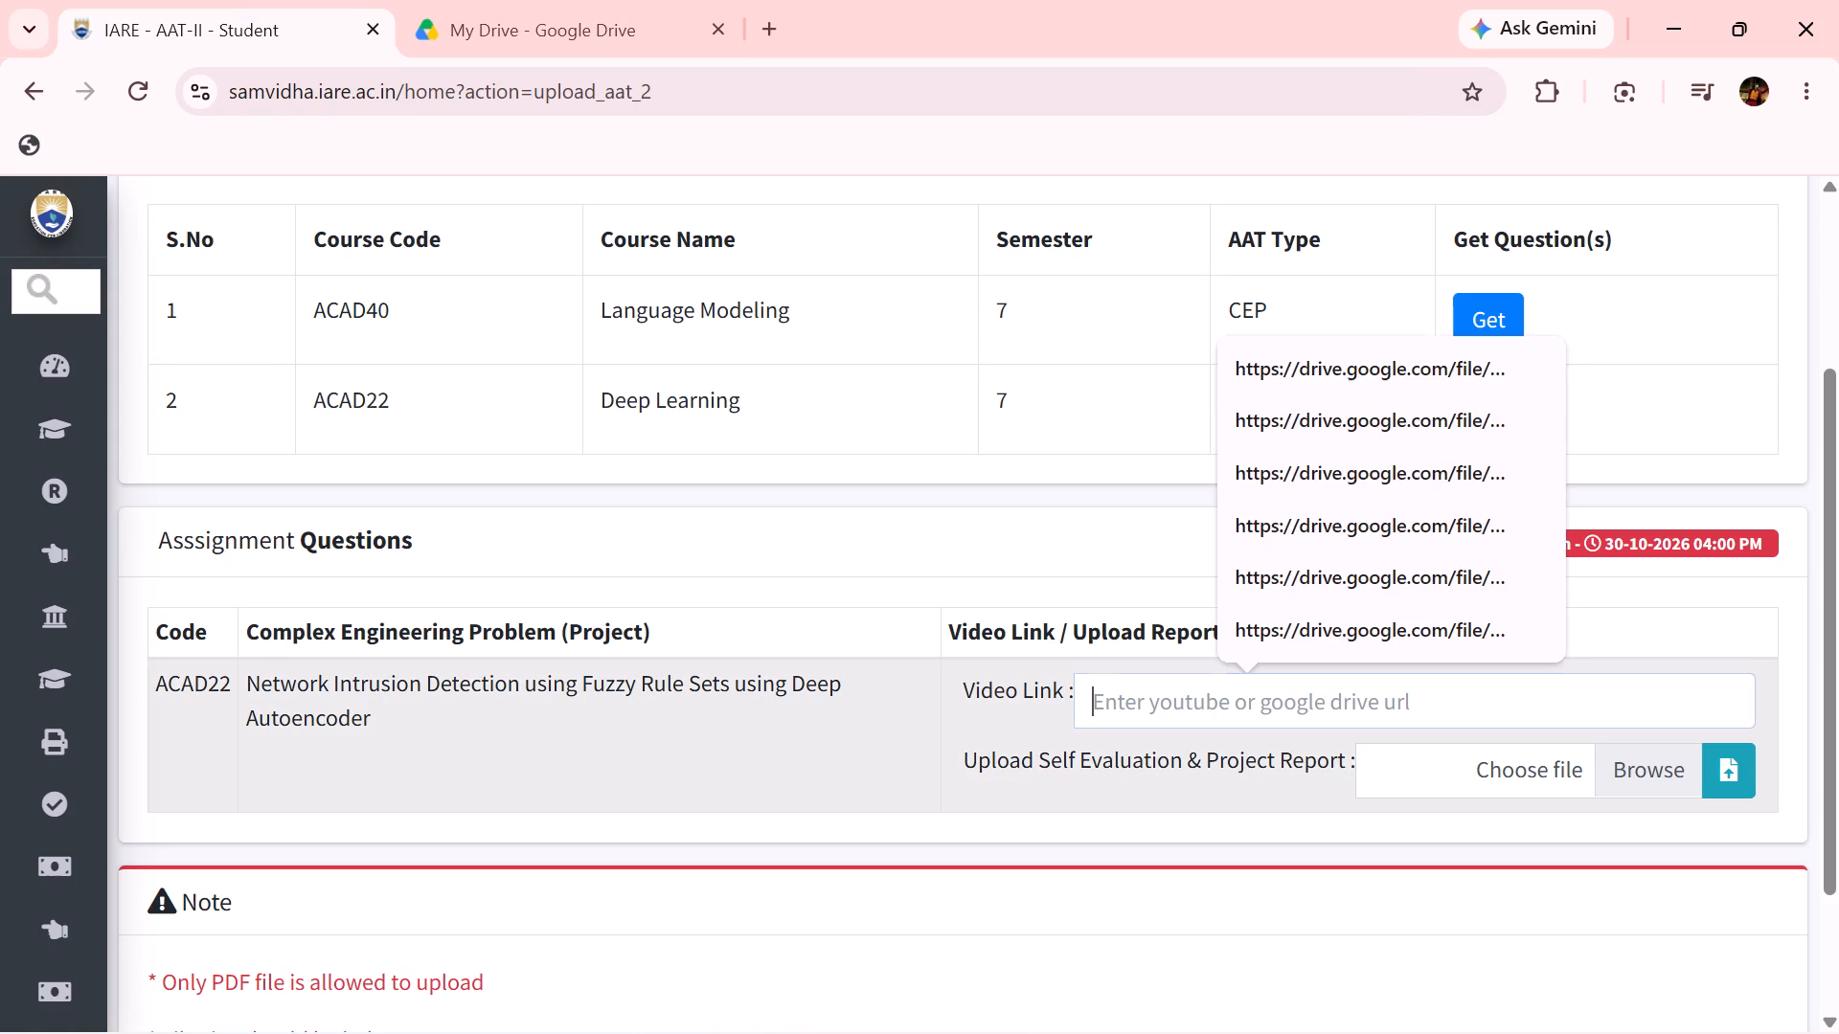
{"action": "key", "text": "ctrl+v"}
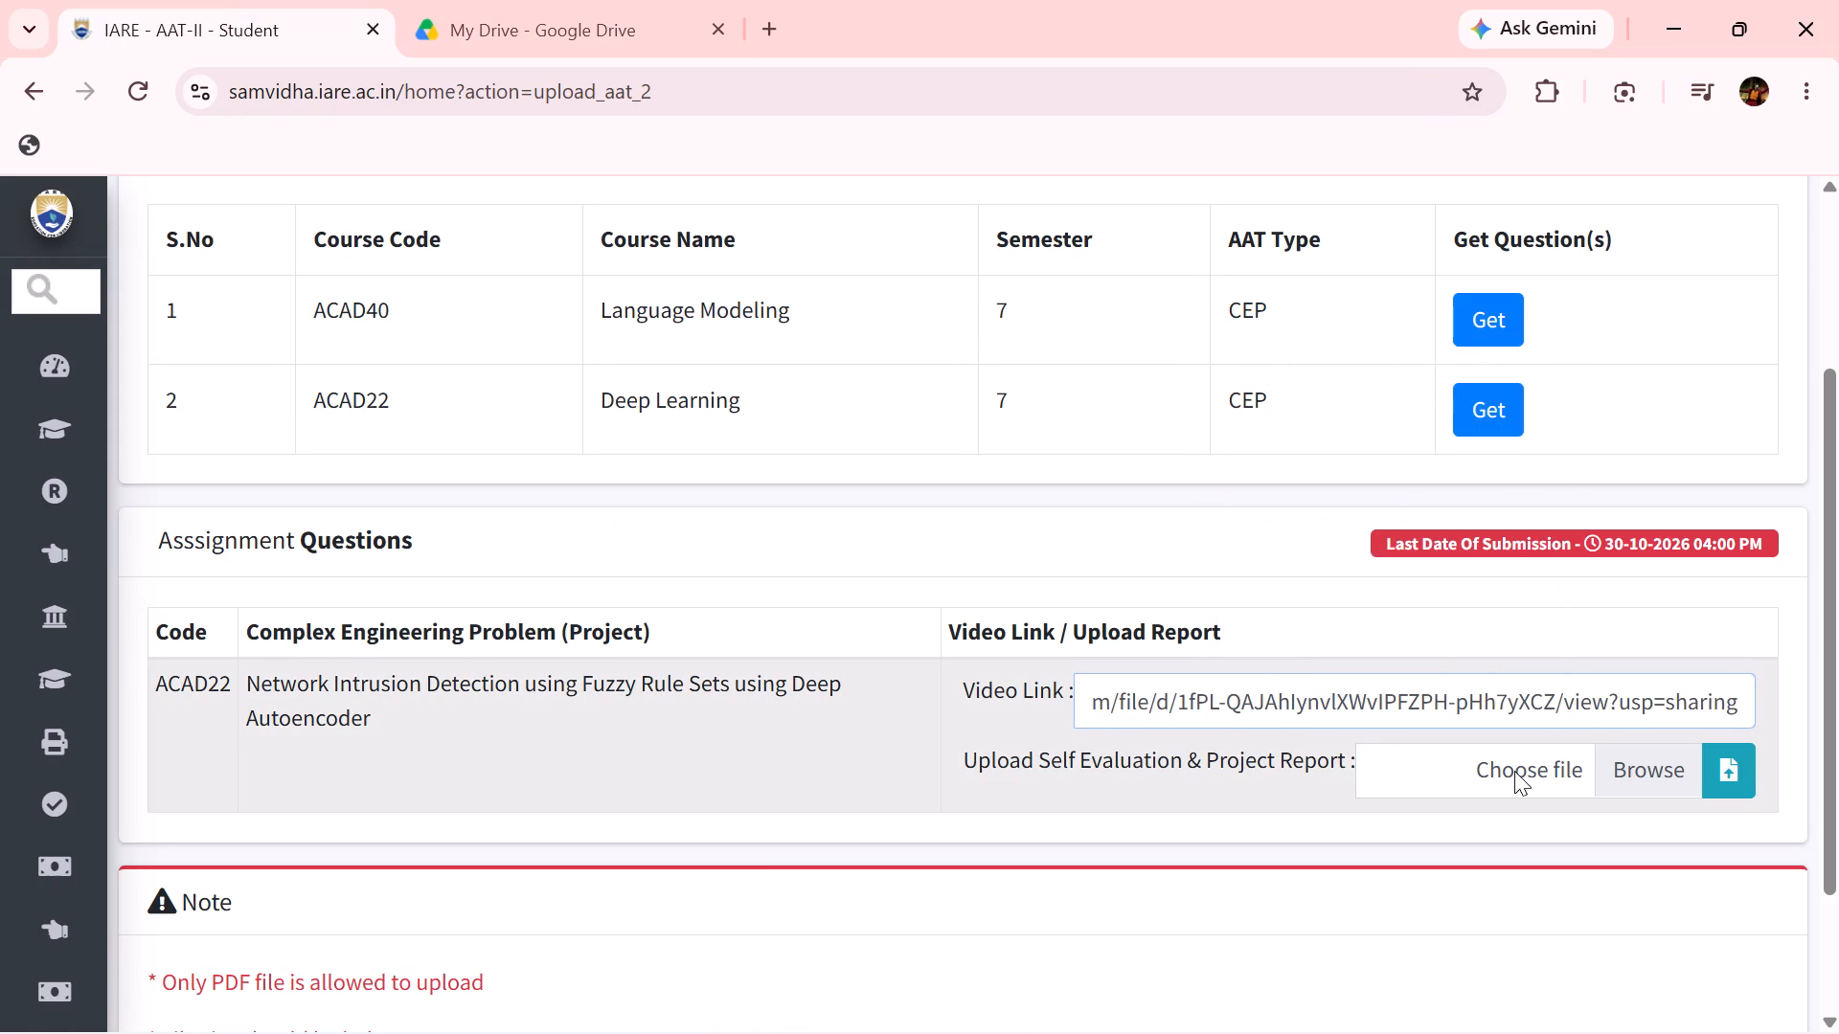
Attach the DL(AAT-II) PDF from Downloads as the ACAD22 self-evaluation and project report, and upload the submission.
{"action": "left_click", "coordinate": [1514, 771]}
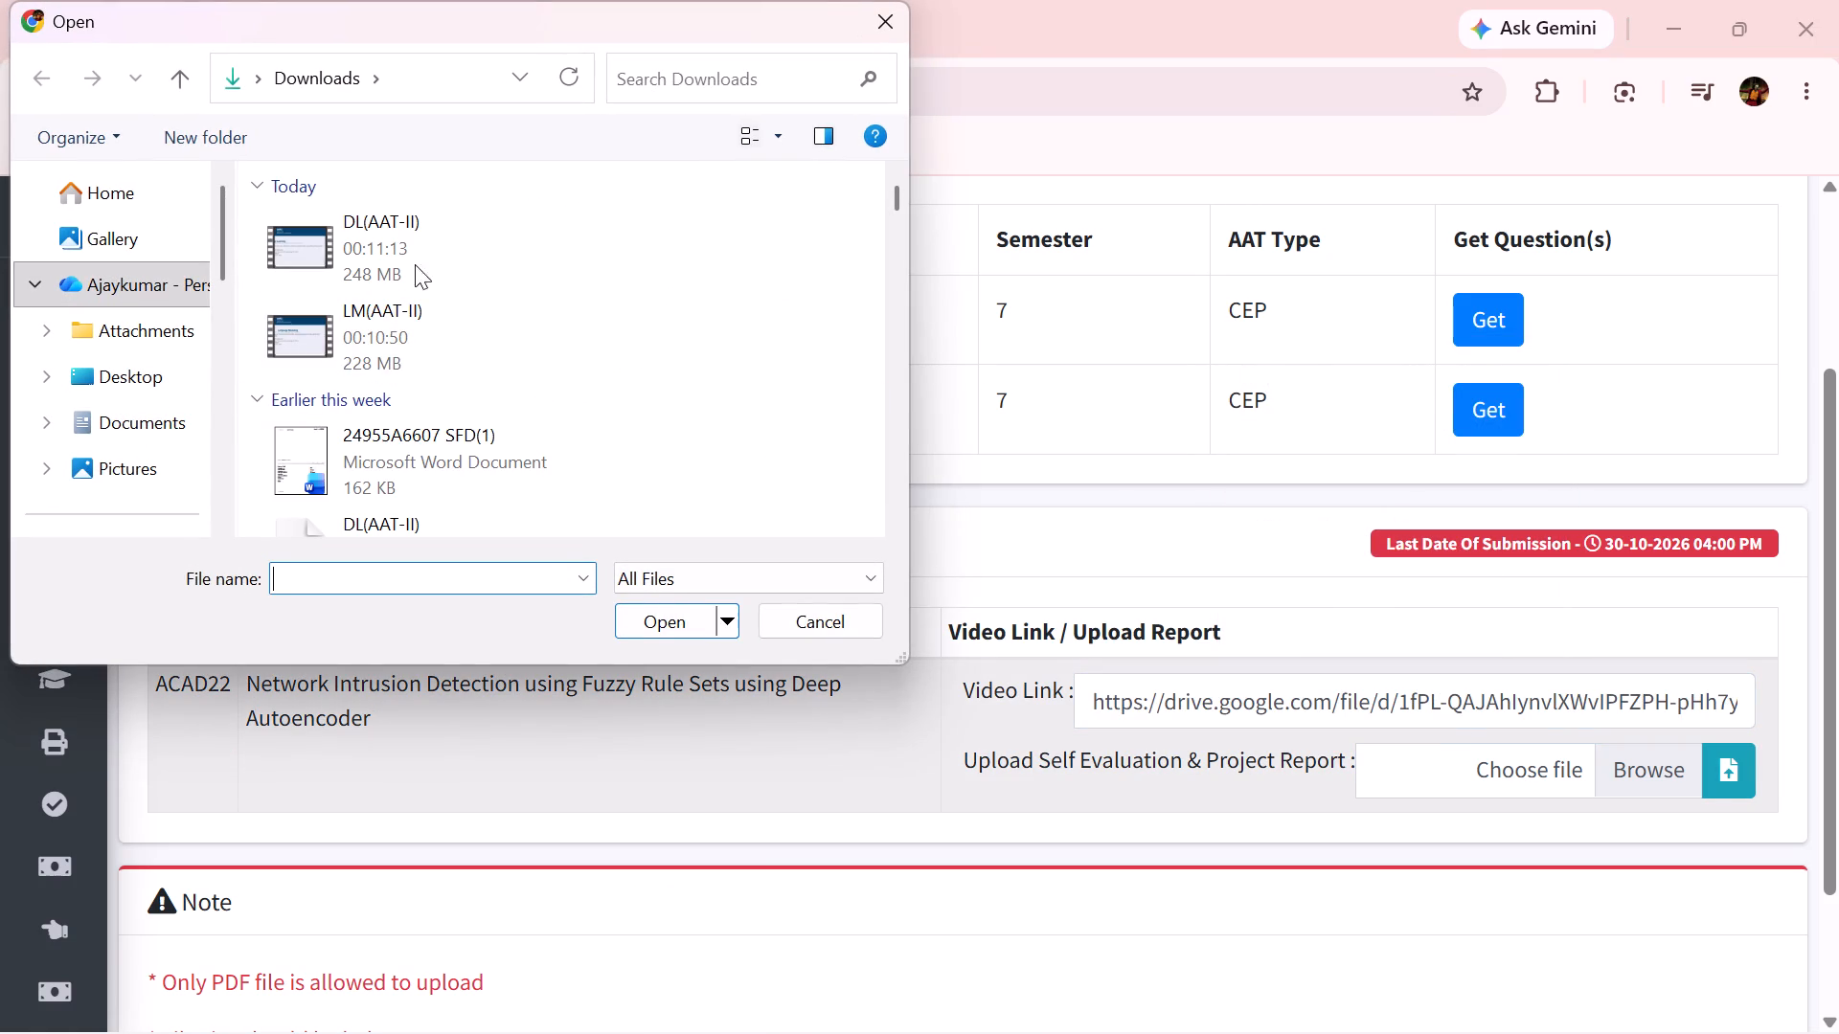
{"action": "scroll", "coordinate": [379, 491], "scroll_direction": "down", "scroll_amount": 1}
{"action": "double_click", "coordinate": [413, 532]}
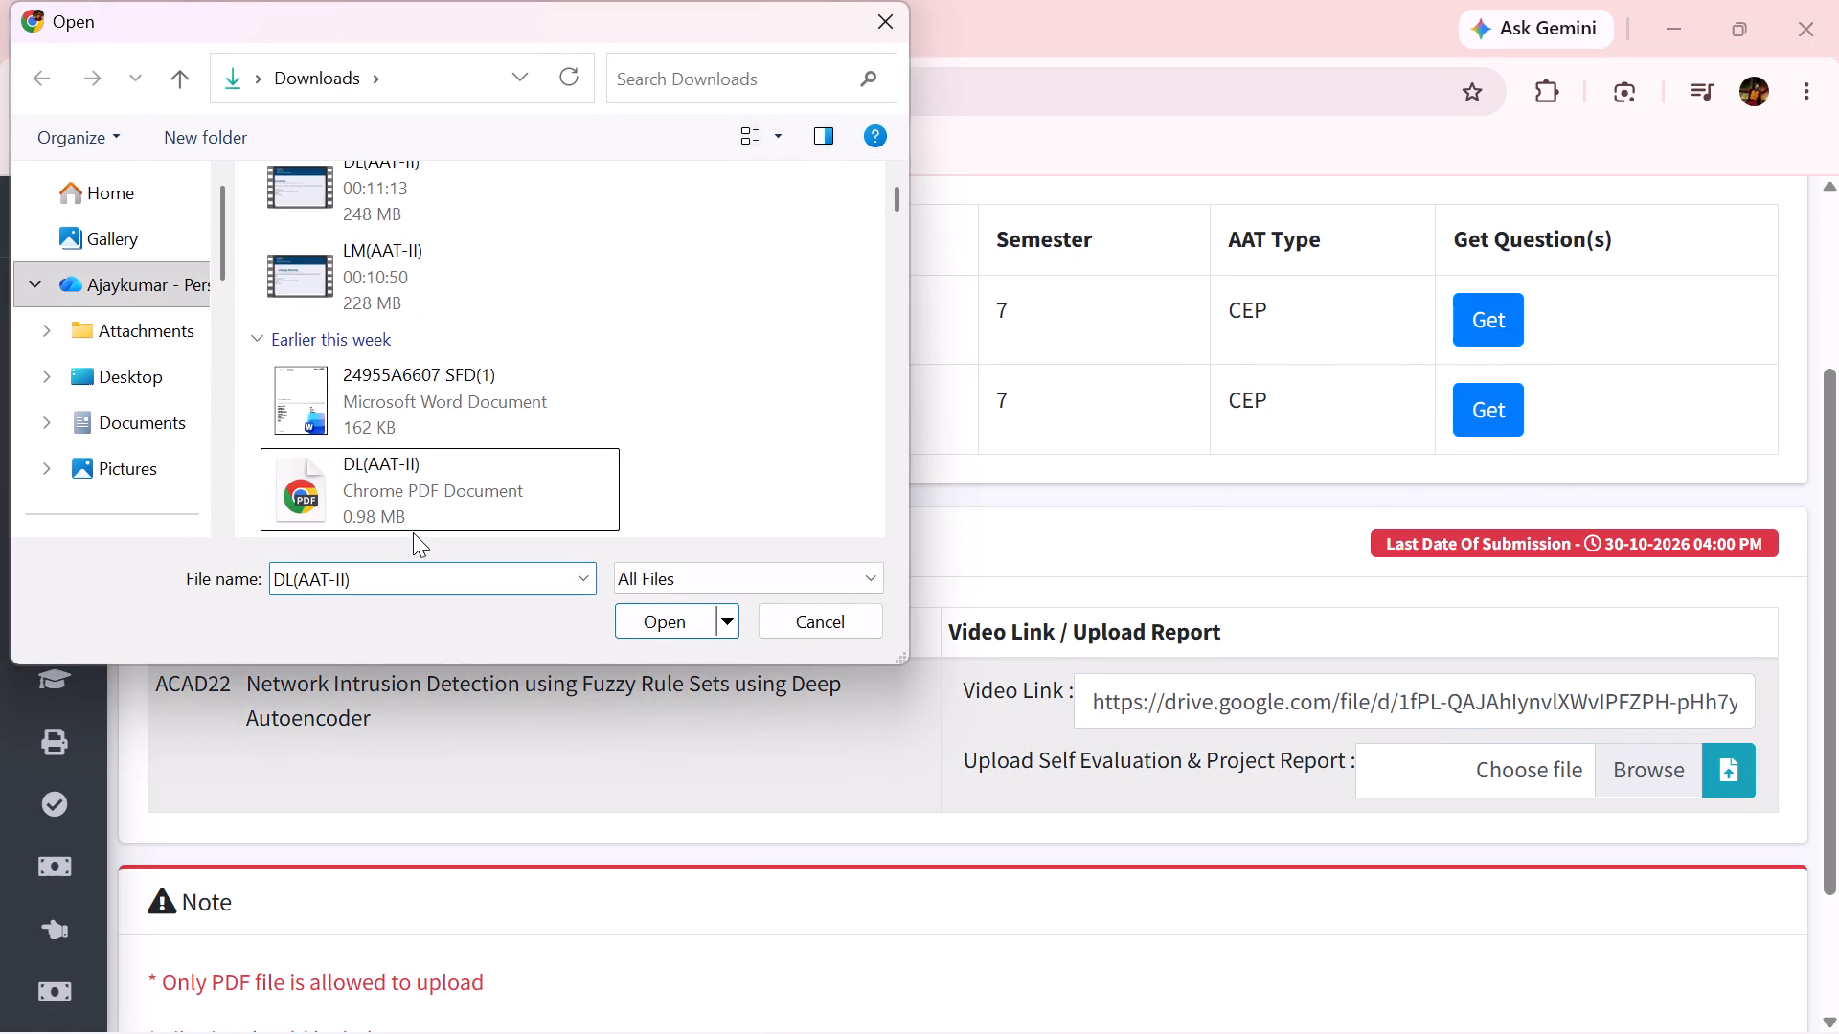
{"action": "double_click", "coordinate": [494, 503]}
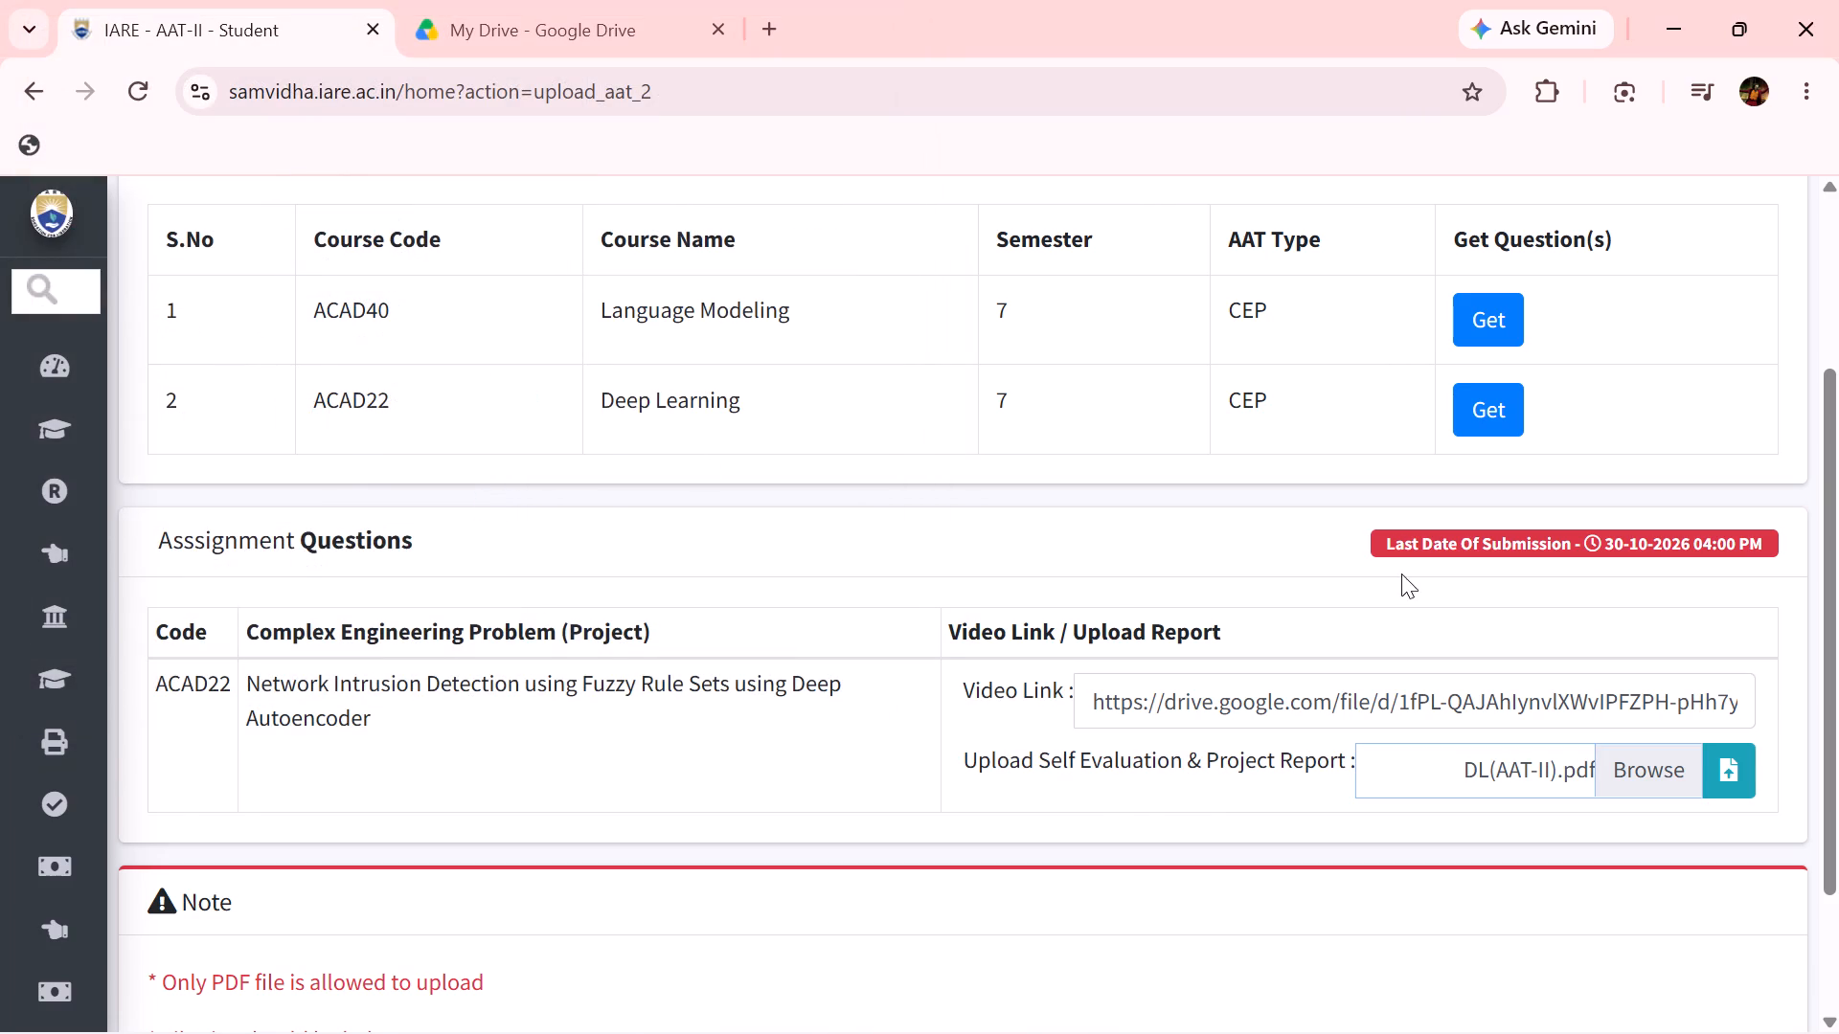
{"action": "left_click", "coordinate": [1737, 762]}
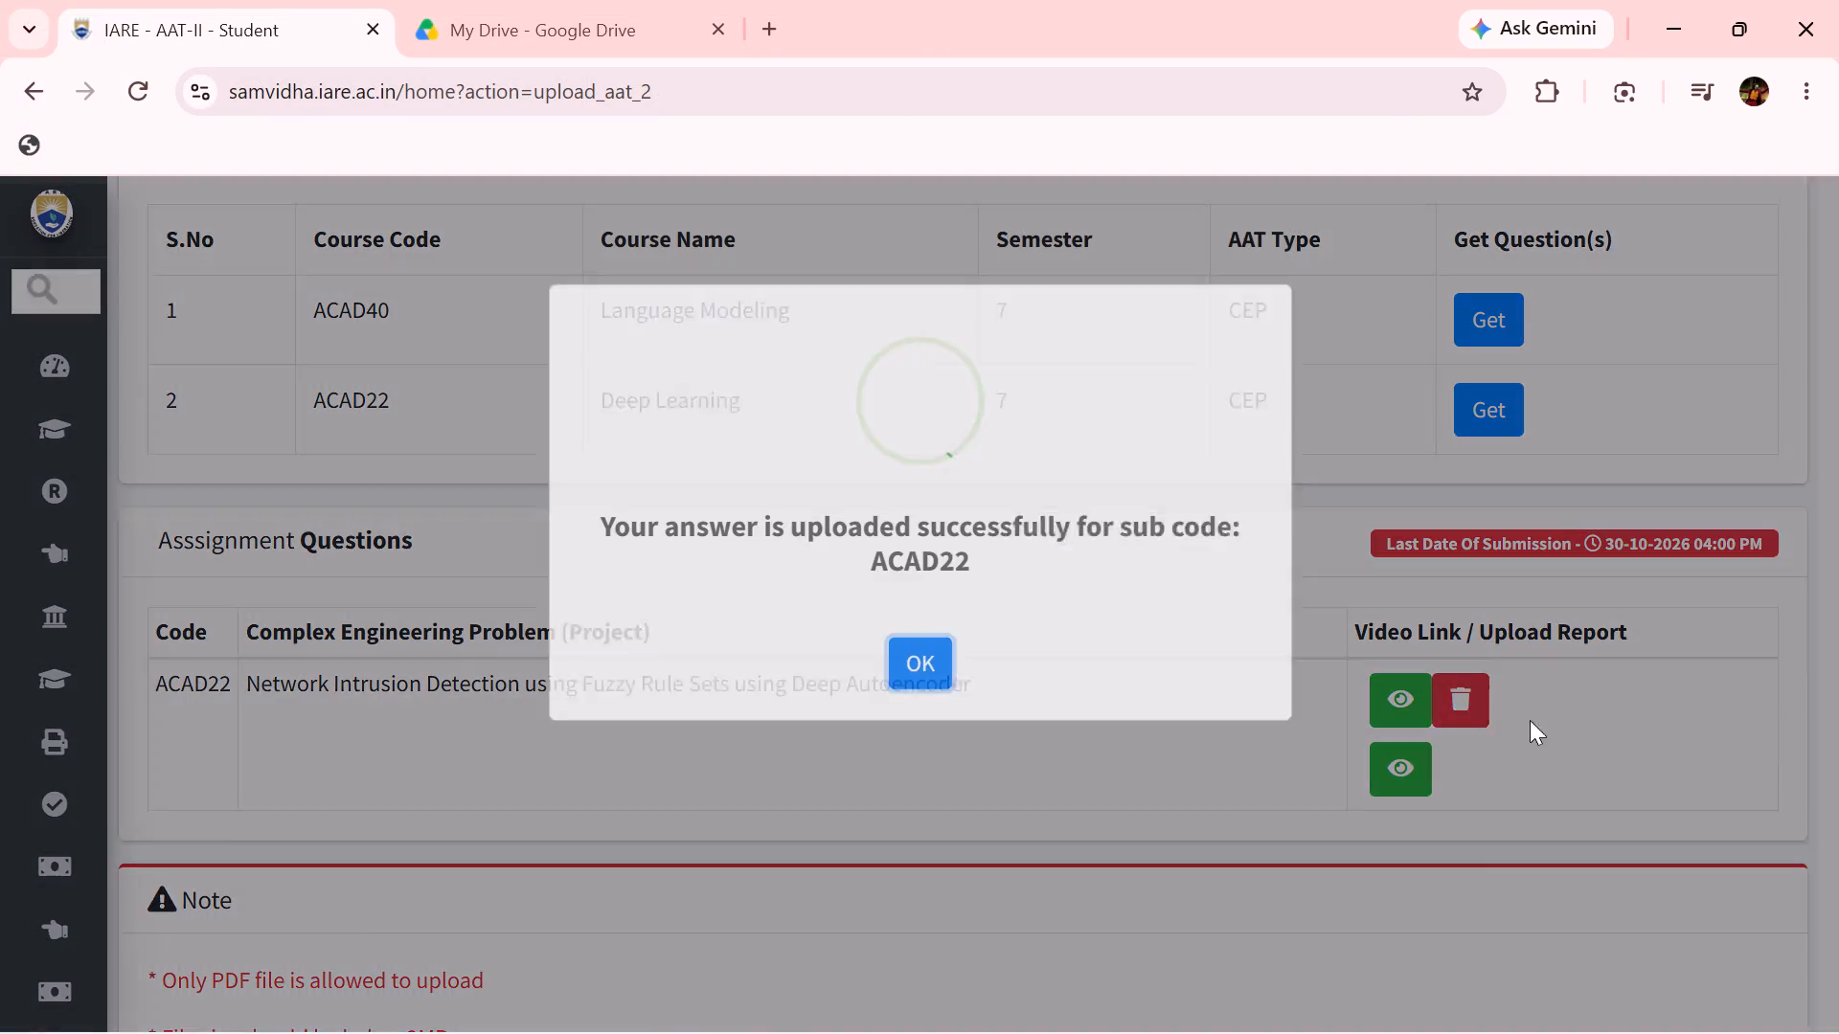
{"action": "left_click", "coordinate": [934, 752]}
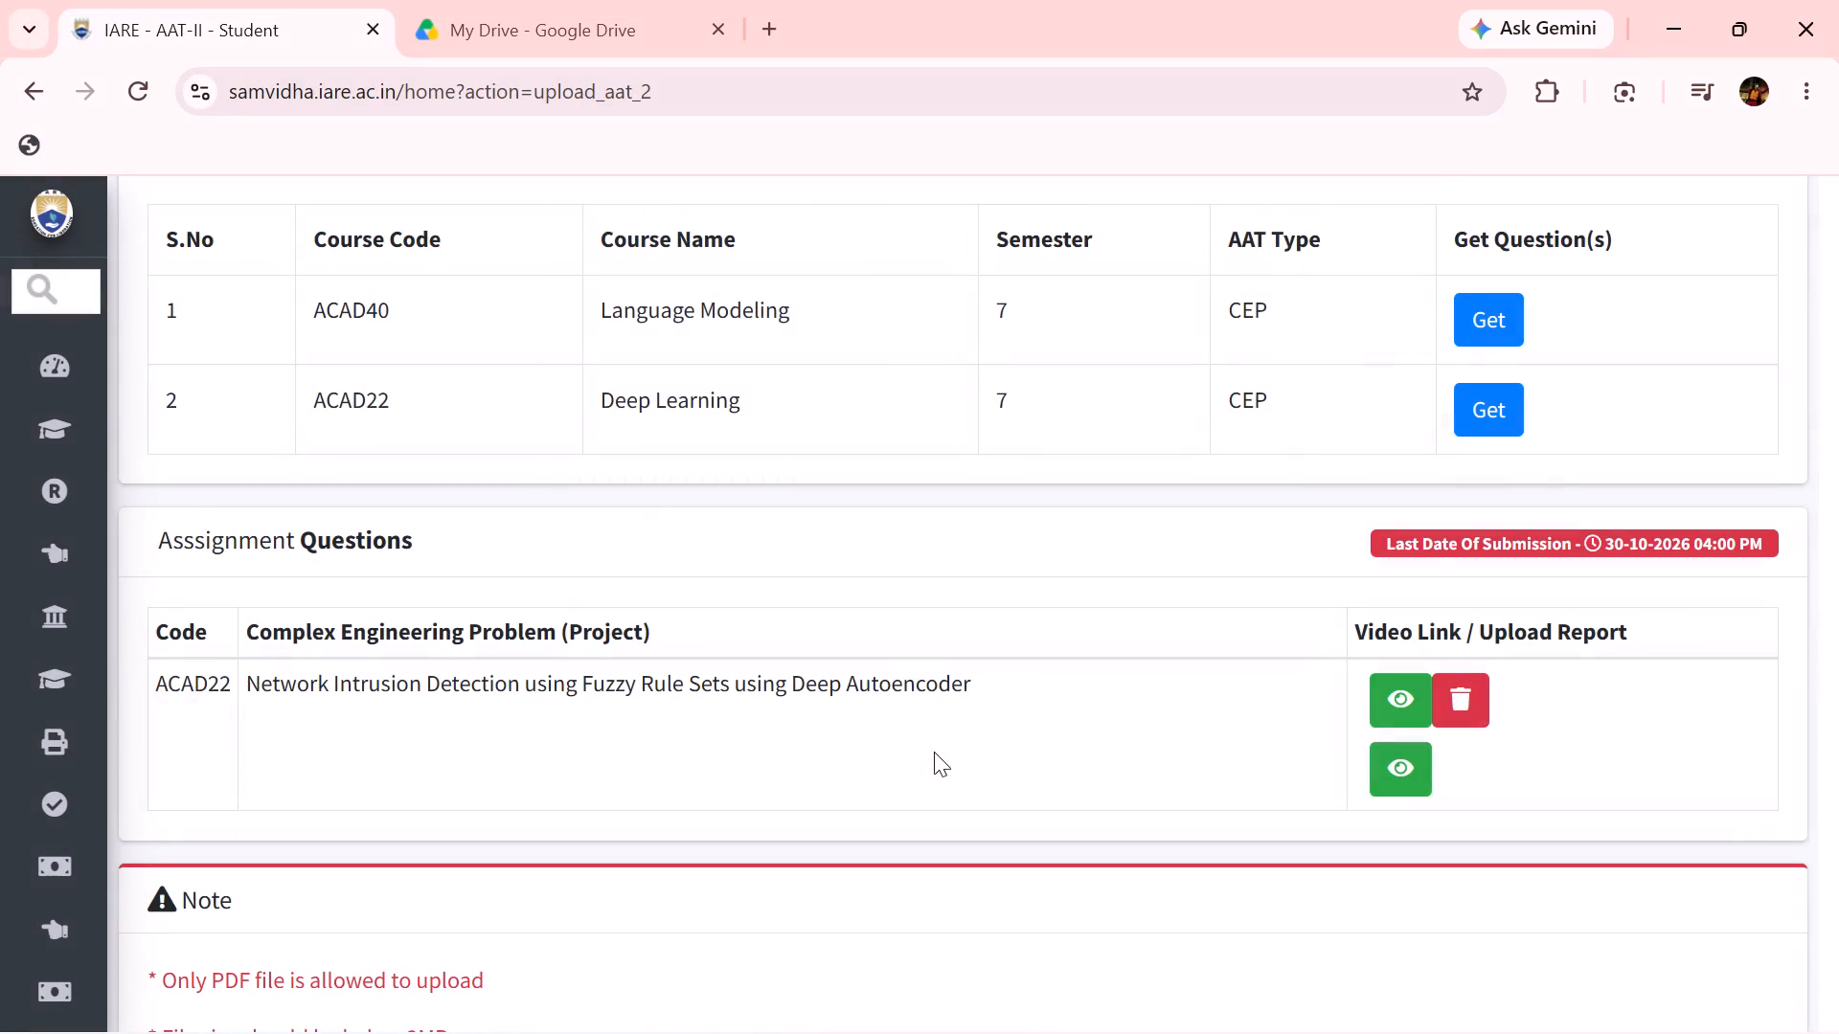
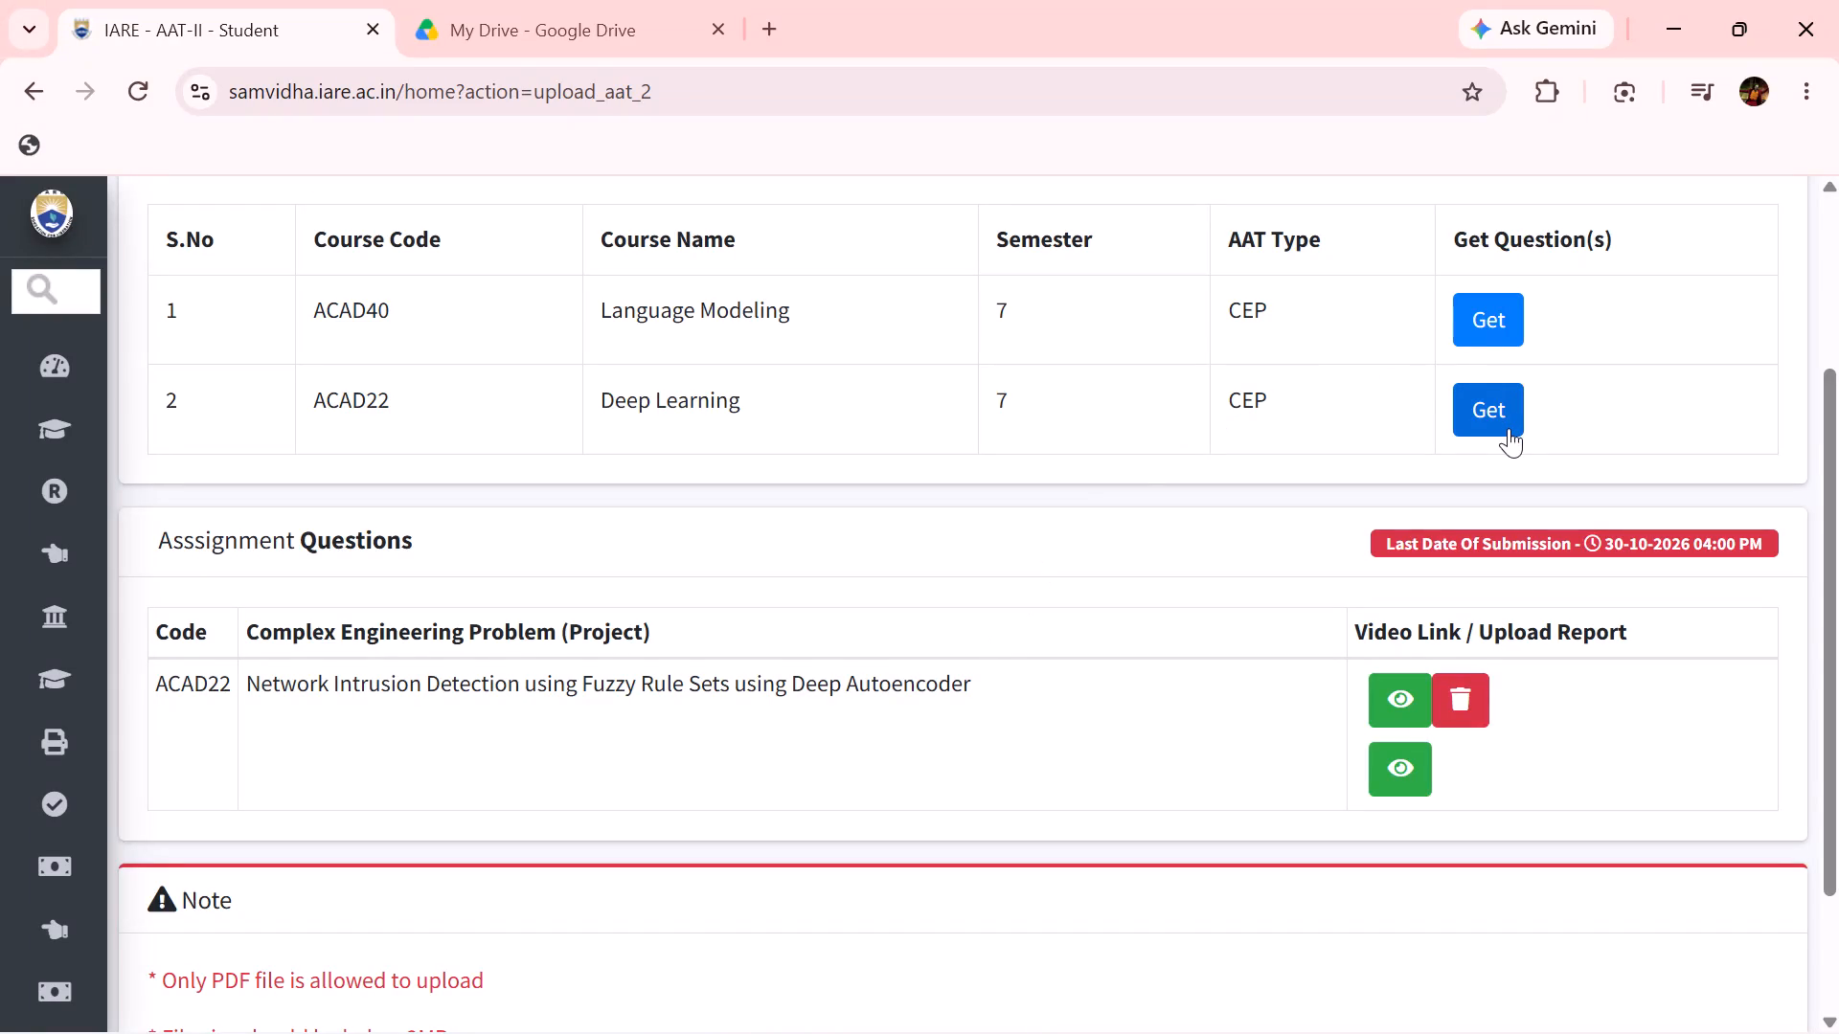
Open the submitted ACAD22 video link to check it, and close the video's tab.
{"action": "left_click", "coordinate": [1403, 698]}
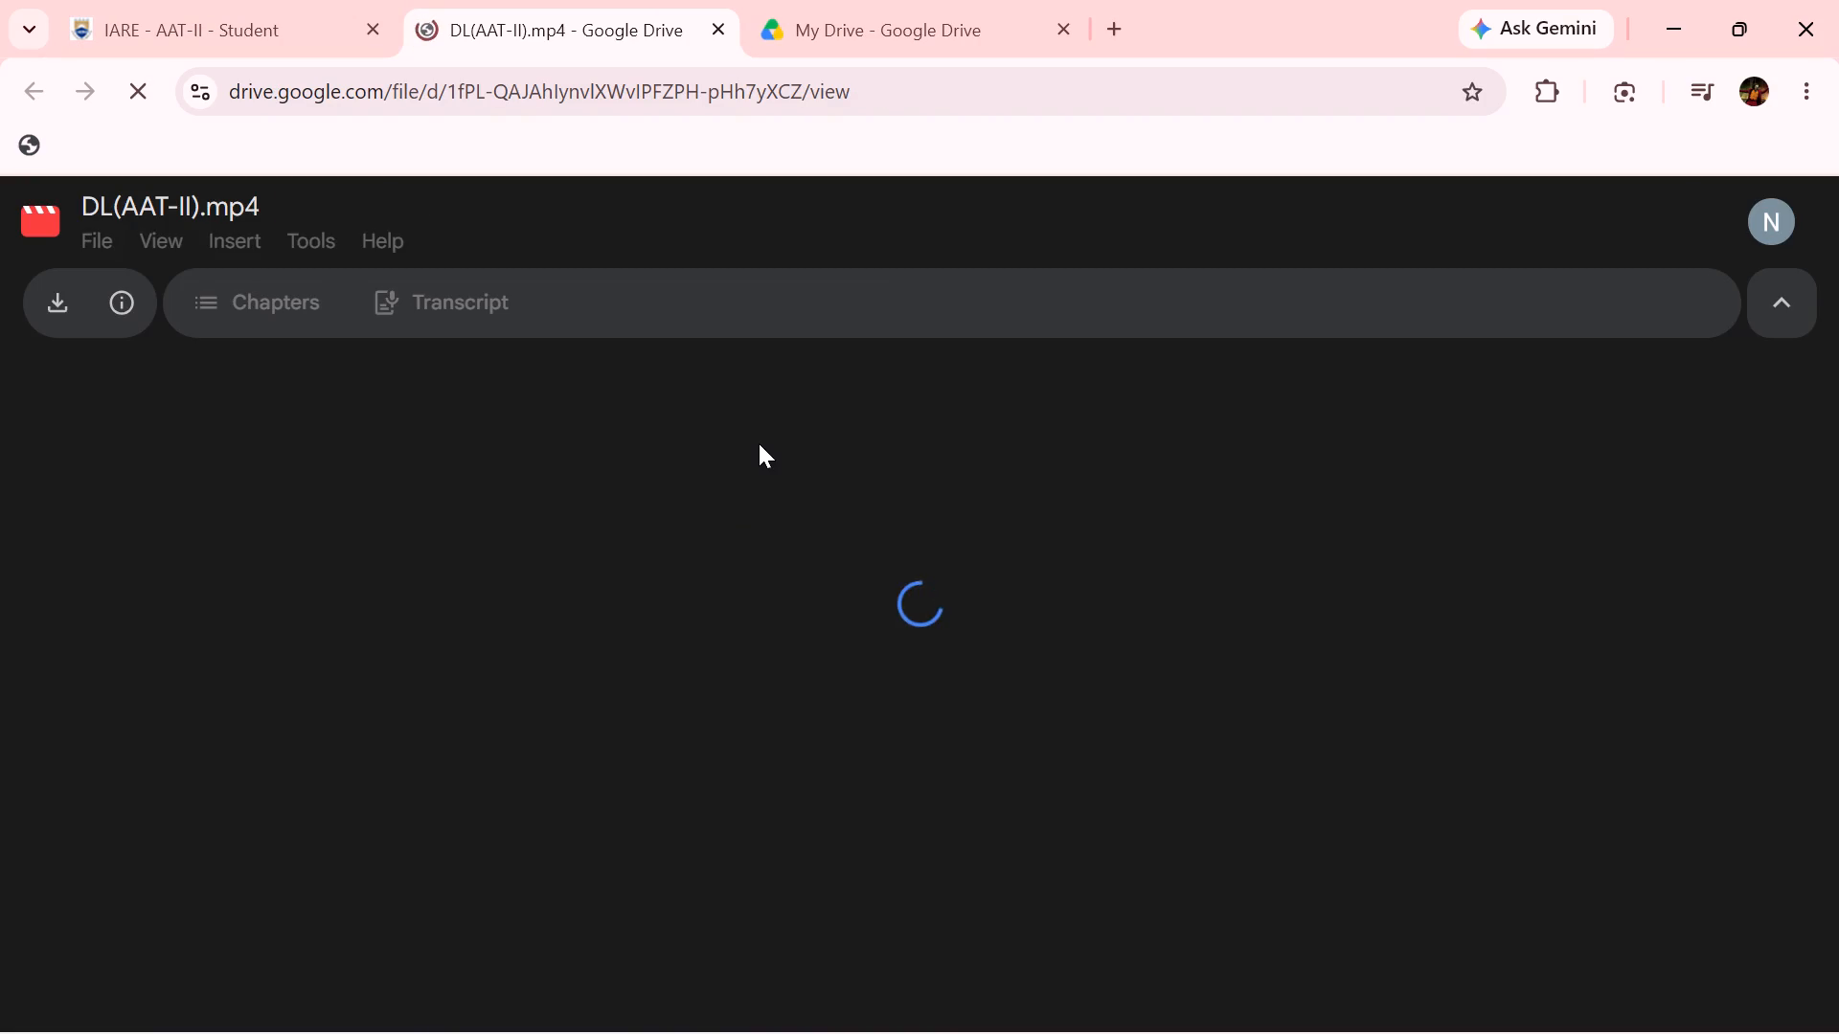
{"action": "scroll", "coordinate": [766, 700], "scroll_direction": "right", "scroll_amount": 2}
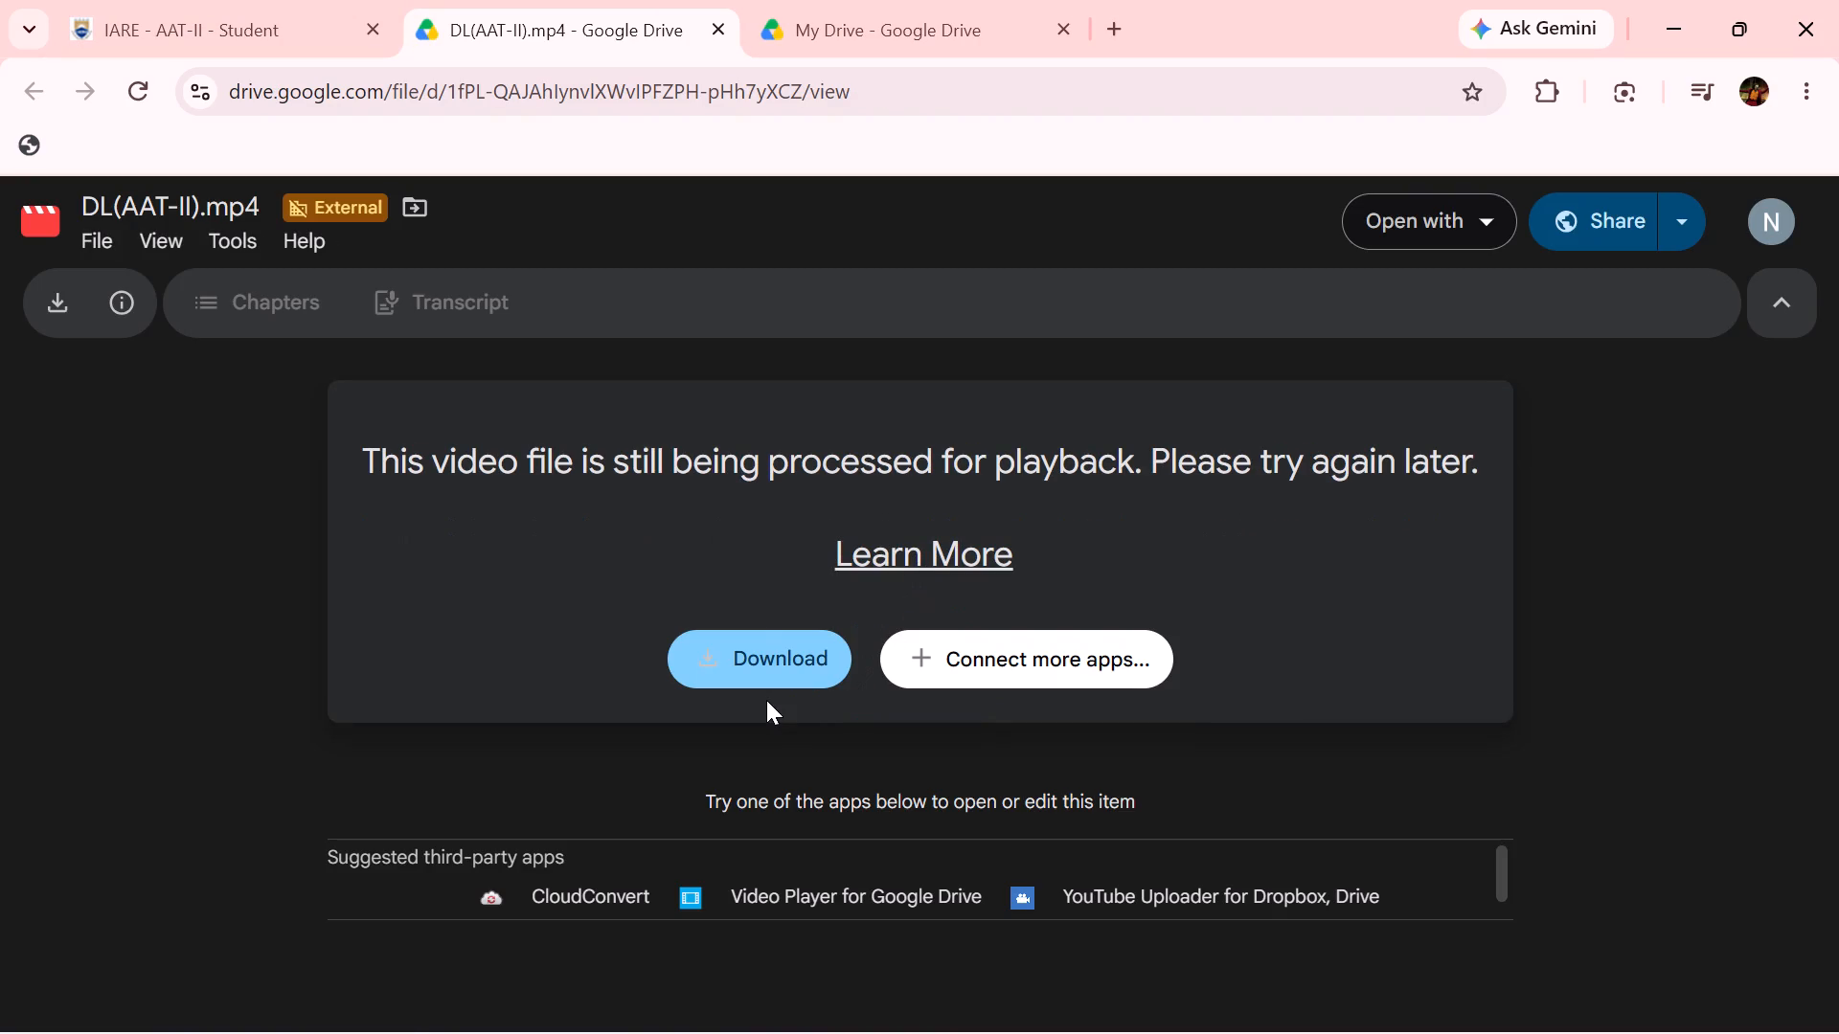
{"action": "left_click", "coordinate": [719, 24]}
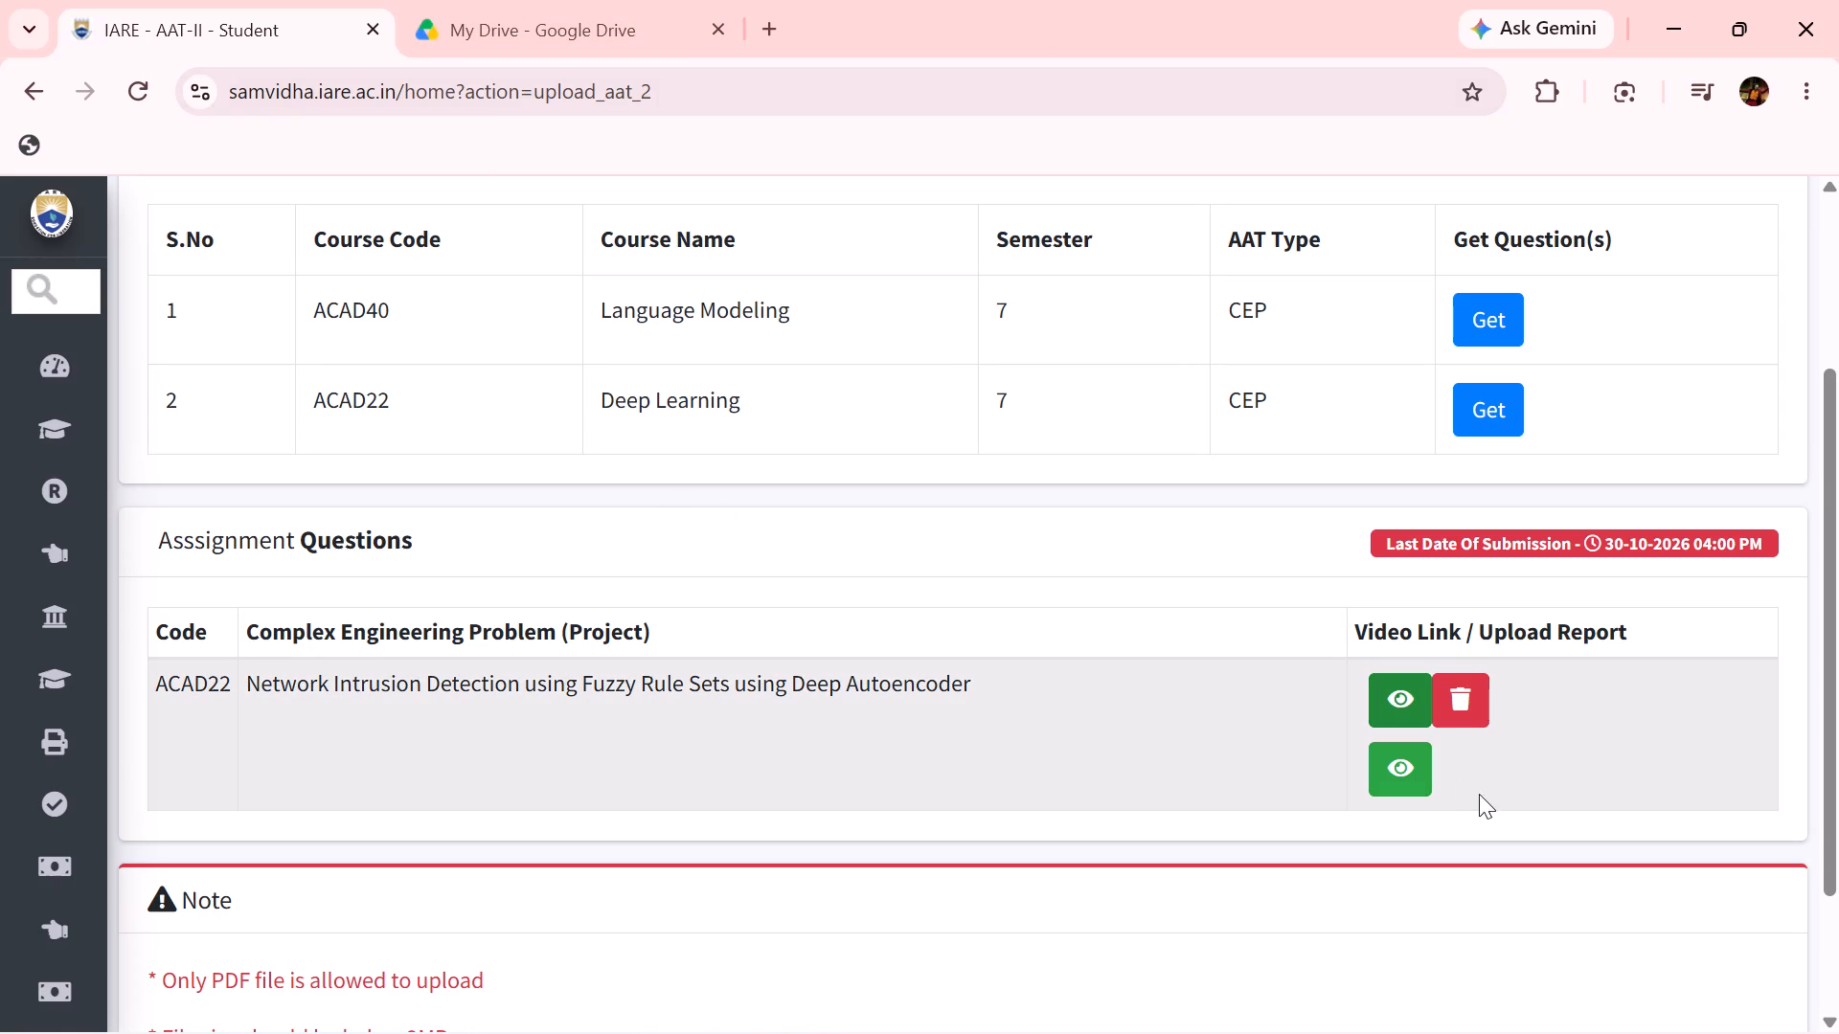
Open the uploaded ACAD22 report PDF, review it through the self-evaluation form's signature on page 6, and close its tab.
{"action": "left_click", "coordinate": [1404, 786]}
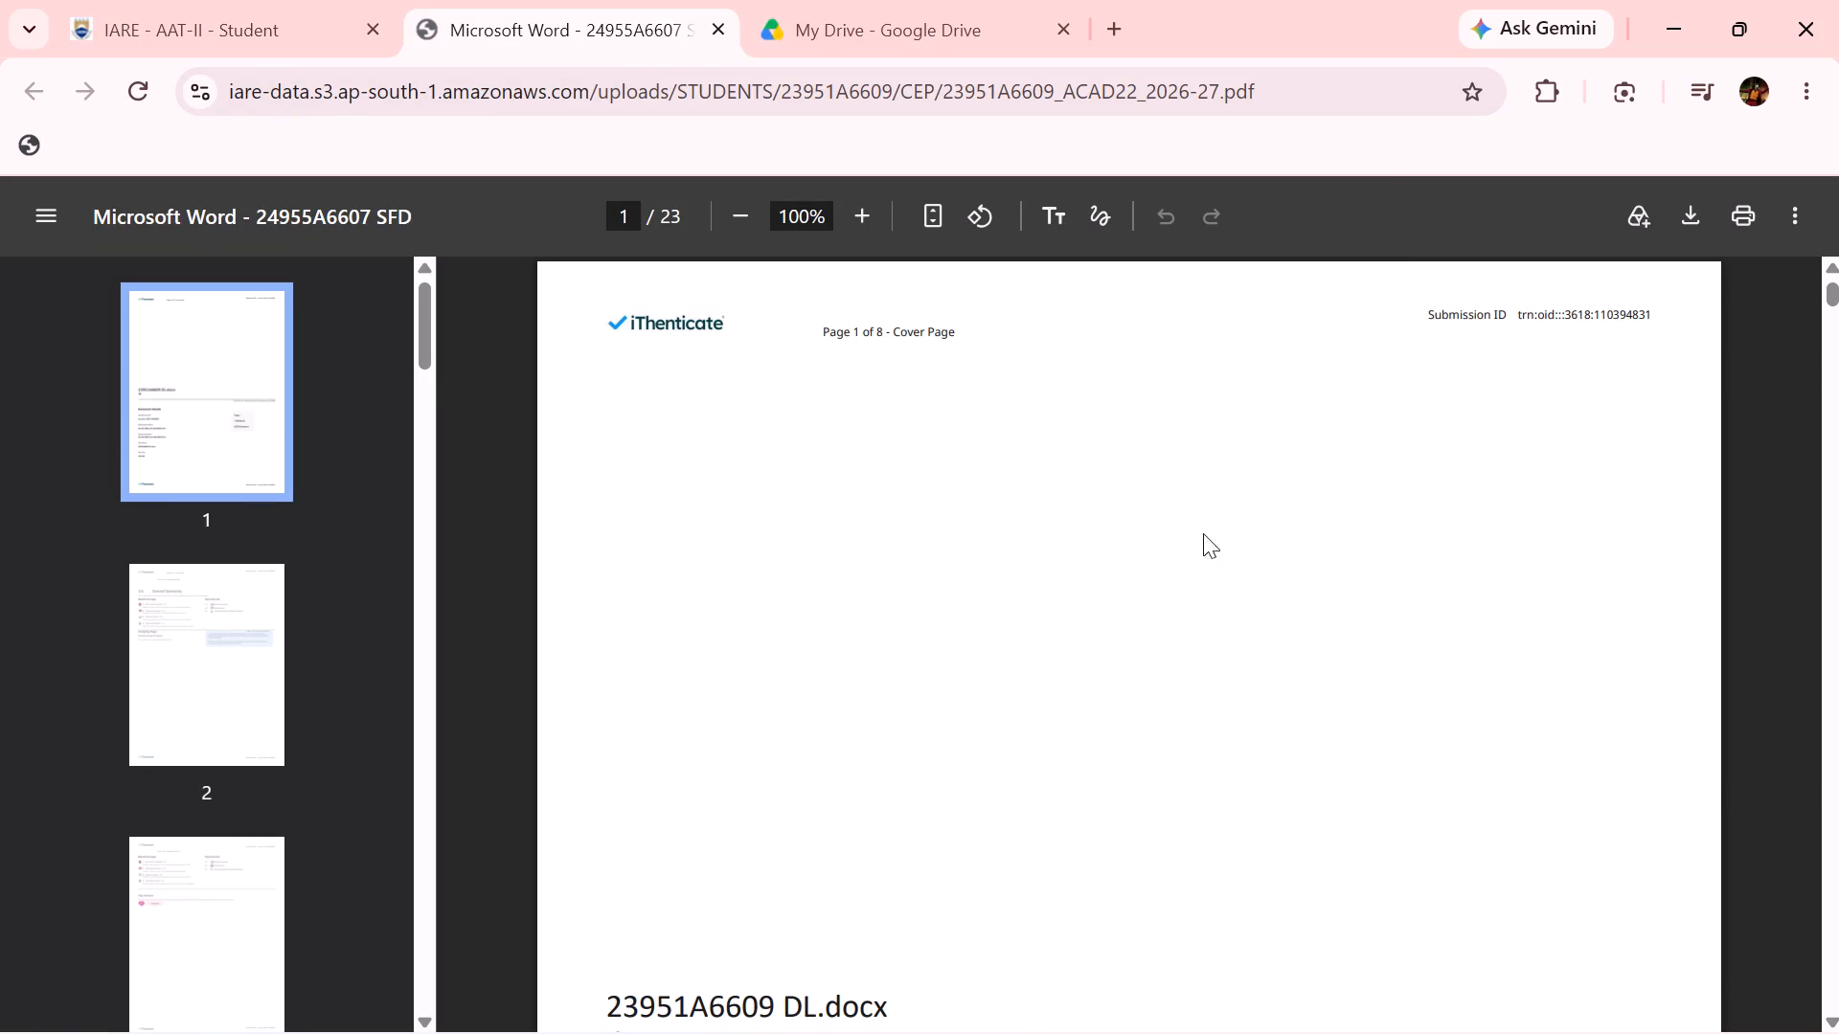
{"action": "scroll", "coordinate": [983, 743], "scroll_direction": "down", "scroll_amount": 2}
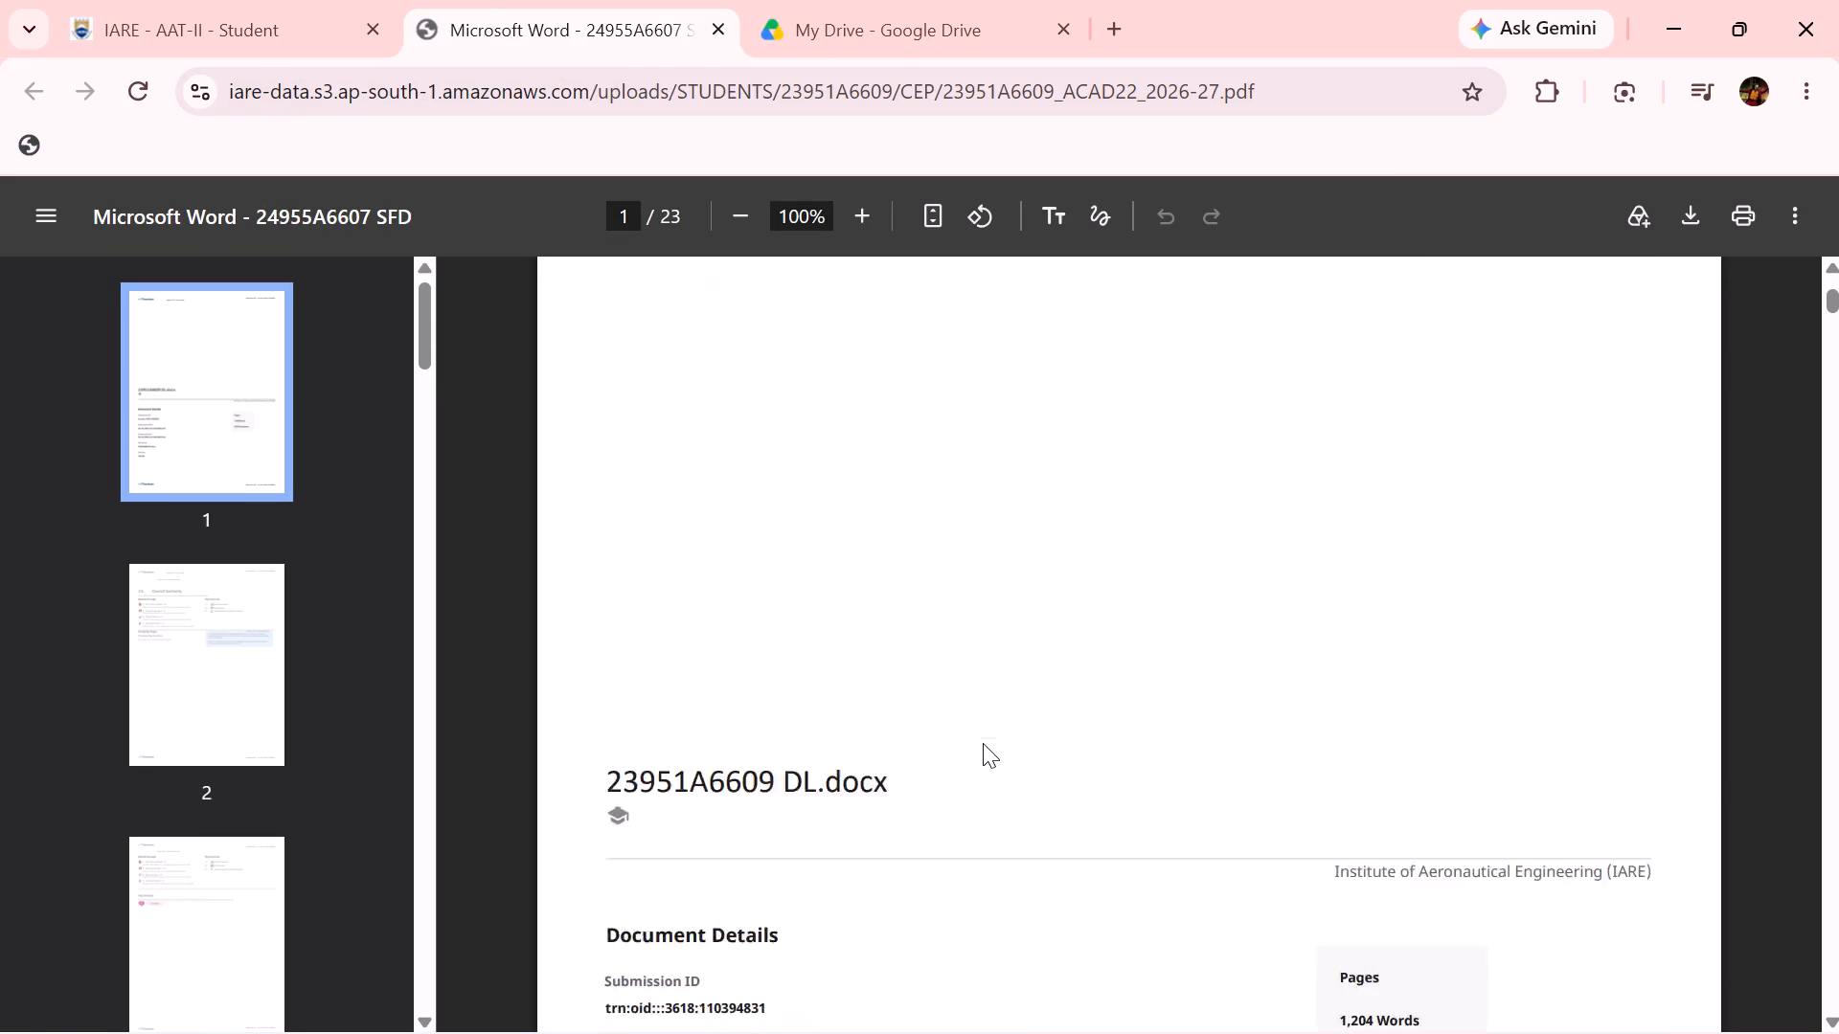
{"action": "scroll", "coordinate": [983, 743], "scroll_direction": "down", "scroll_amount": 8}
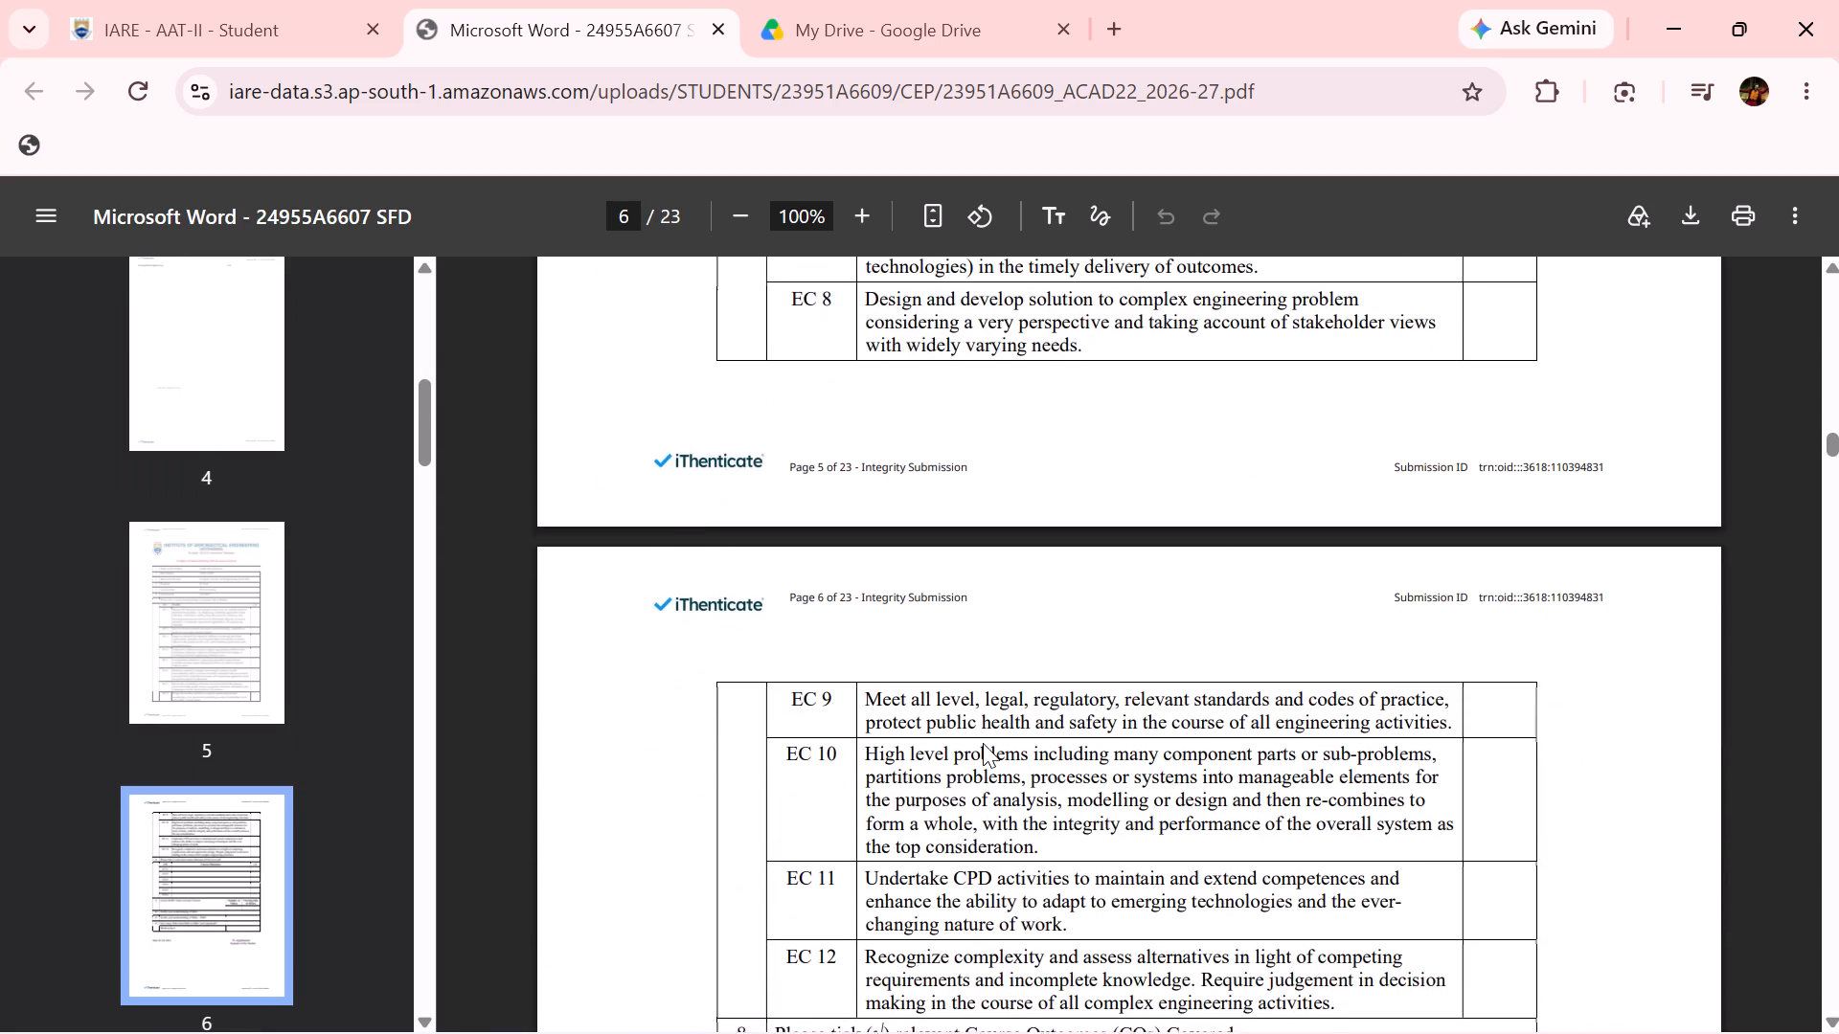
{"action": "scroll", "coordinate": [983, 743], "scroll_direction": "down", "scroll_amount": 5}
{"action": "scroll", "coordinate": [983, 743], "scroll_direction": "up", "scroll_amount": 2}
{"action": "scroll", "coordinate": [997, 594], "scroll_direction": "down", "scroll_amount": 1}
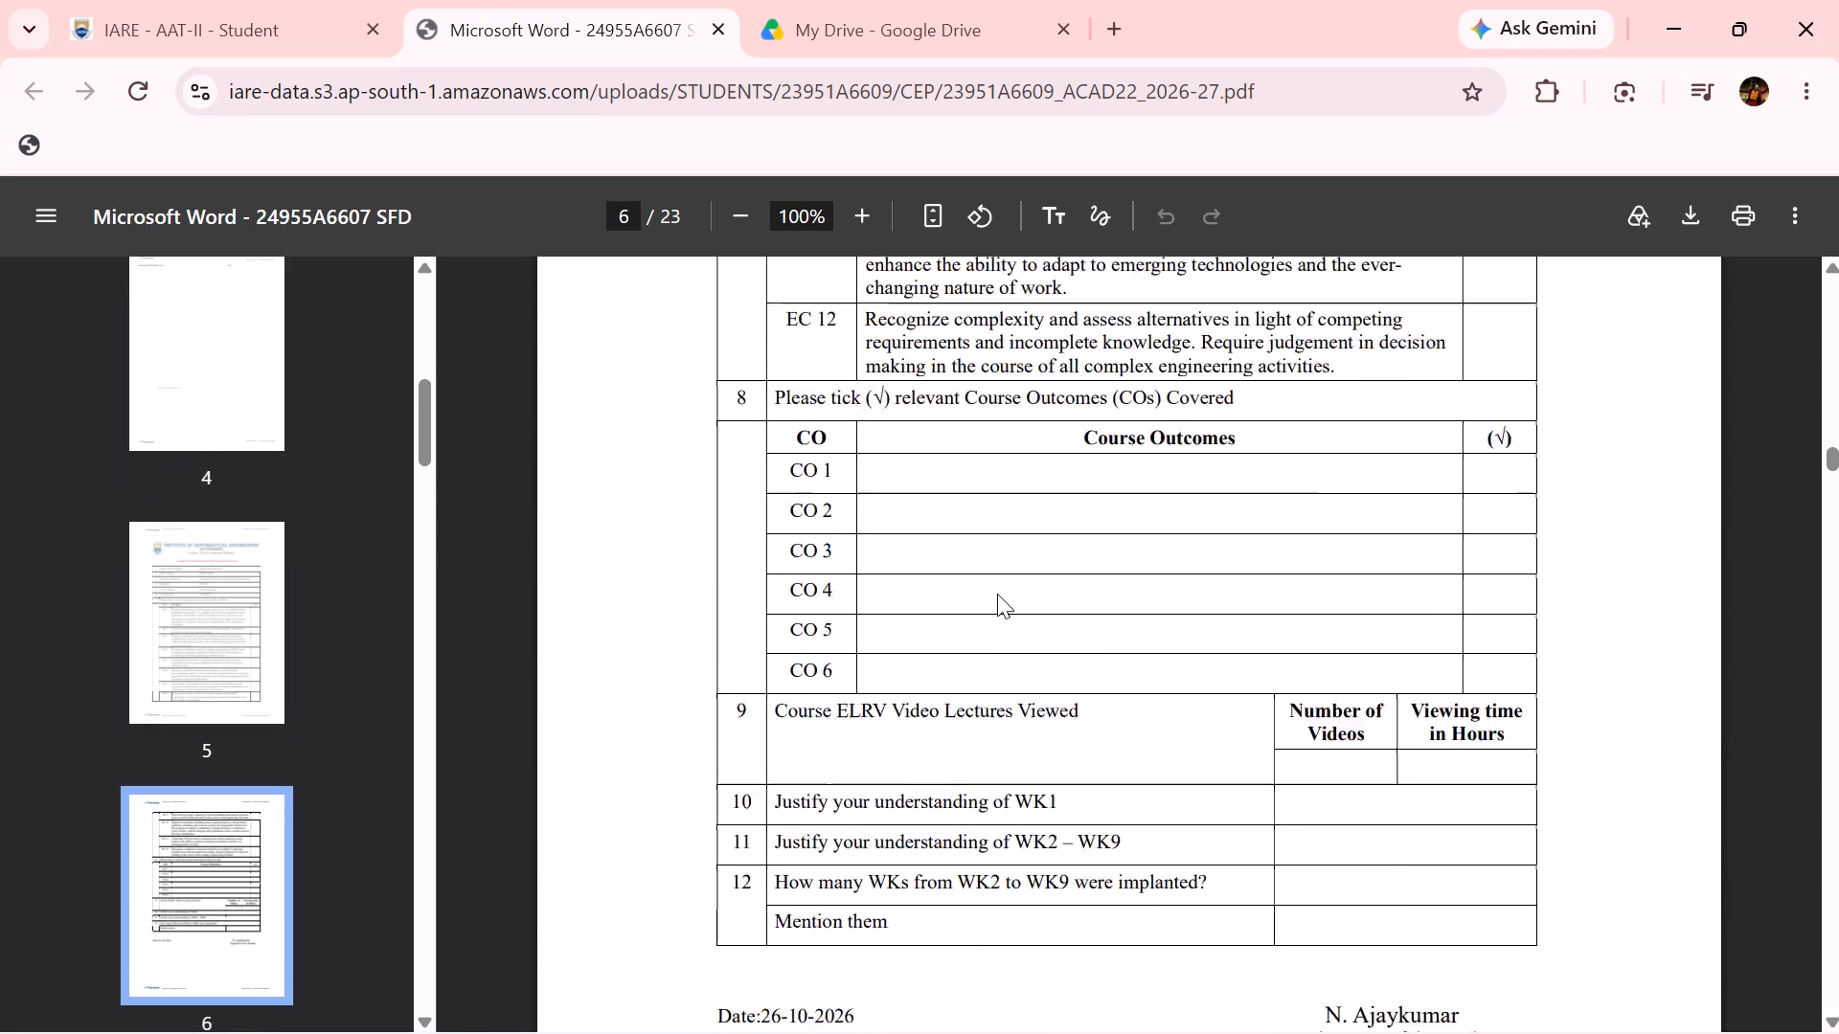
{"action": "scroll", "coordinate": [997, 594], "scroll_direction": "down", "scroll_amount": 3}
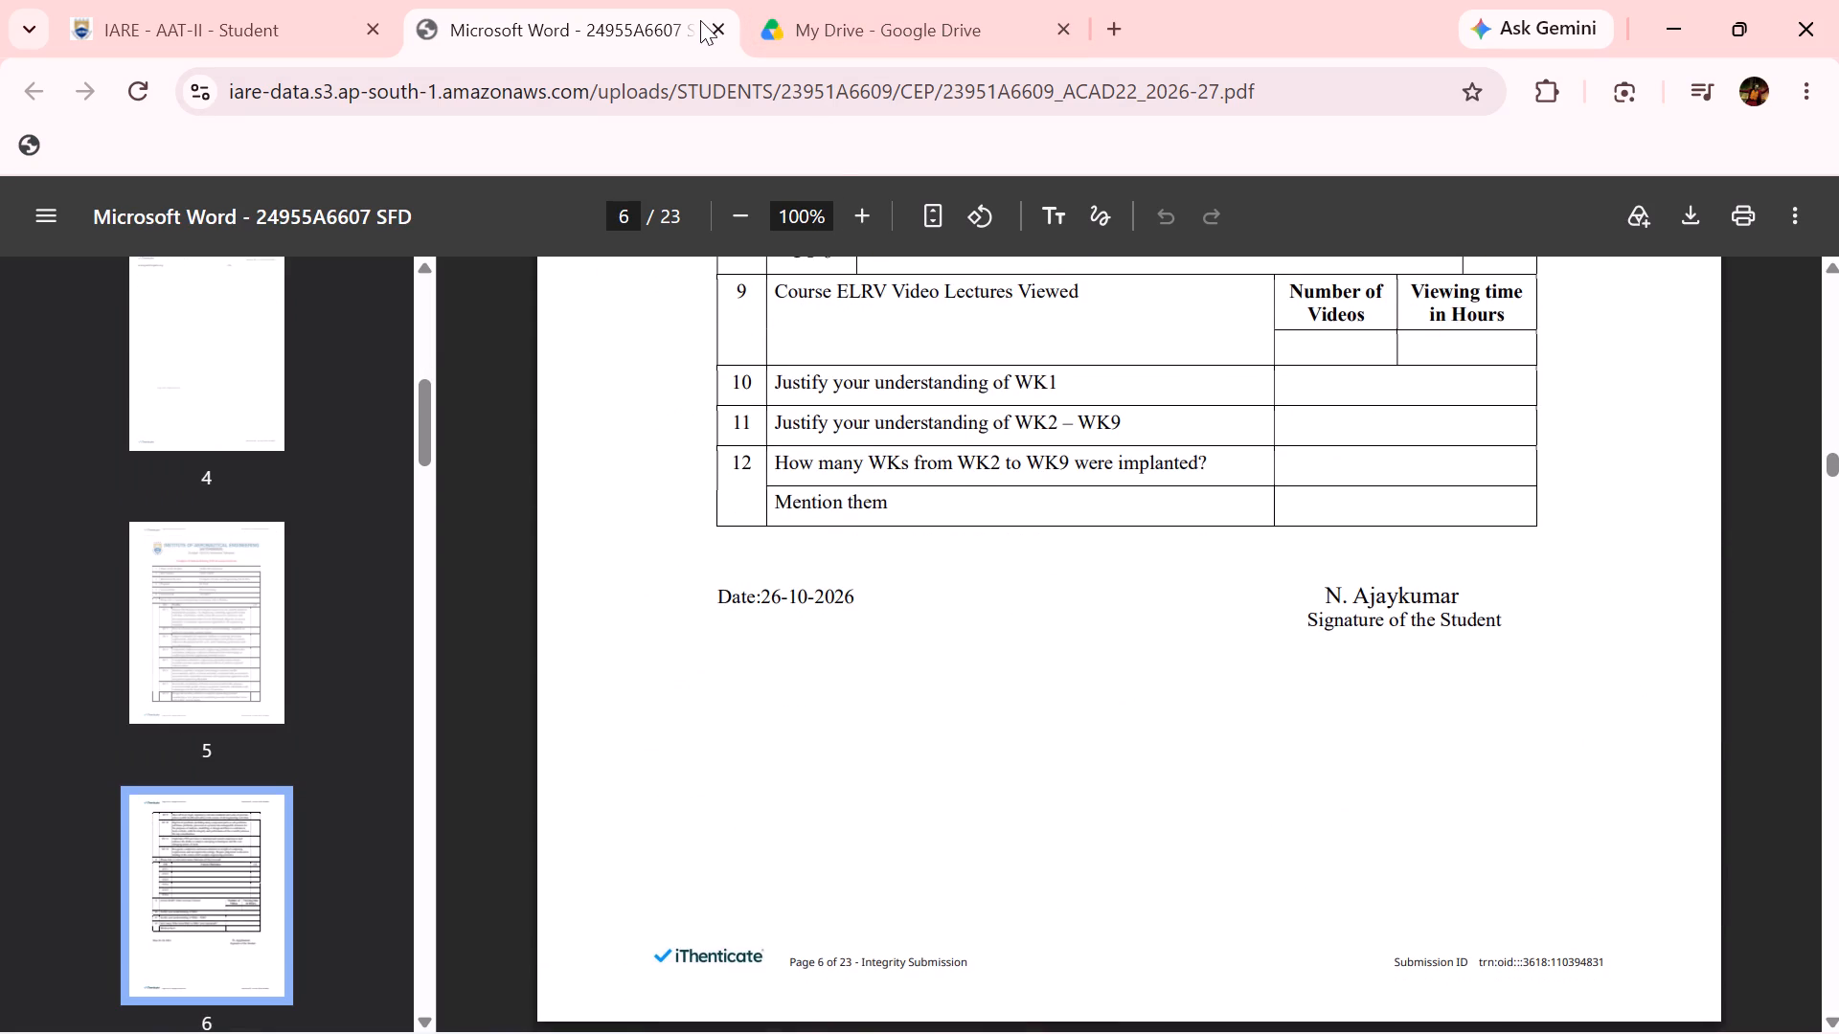
{"action": "left_click", "coordinate": [707, 21]}
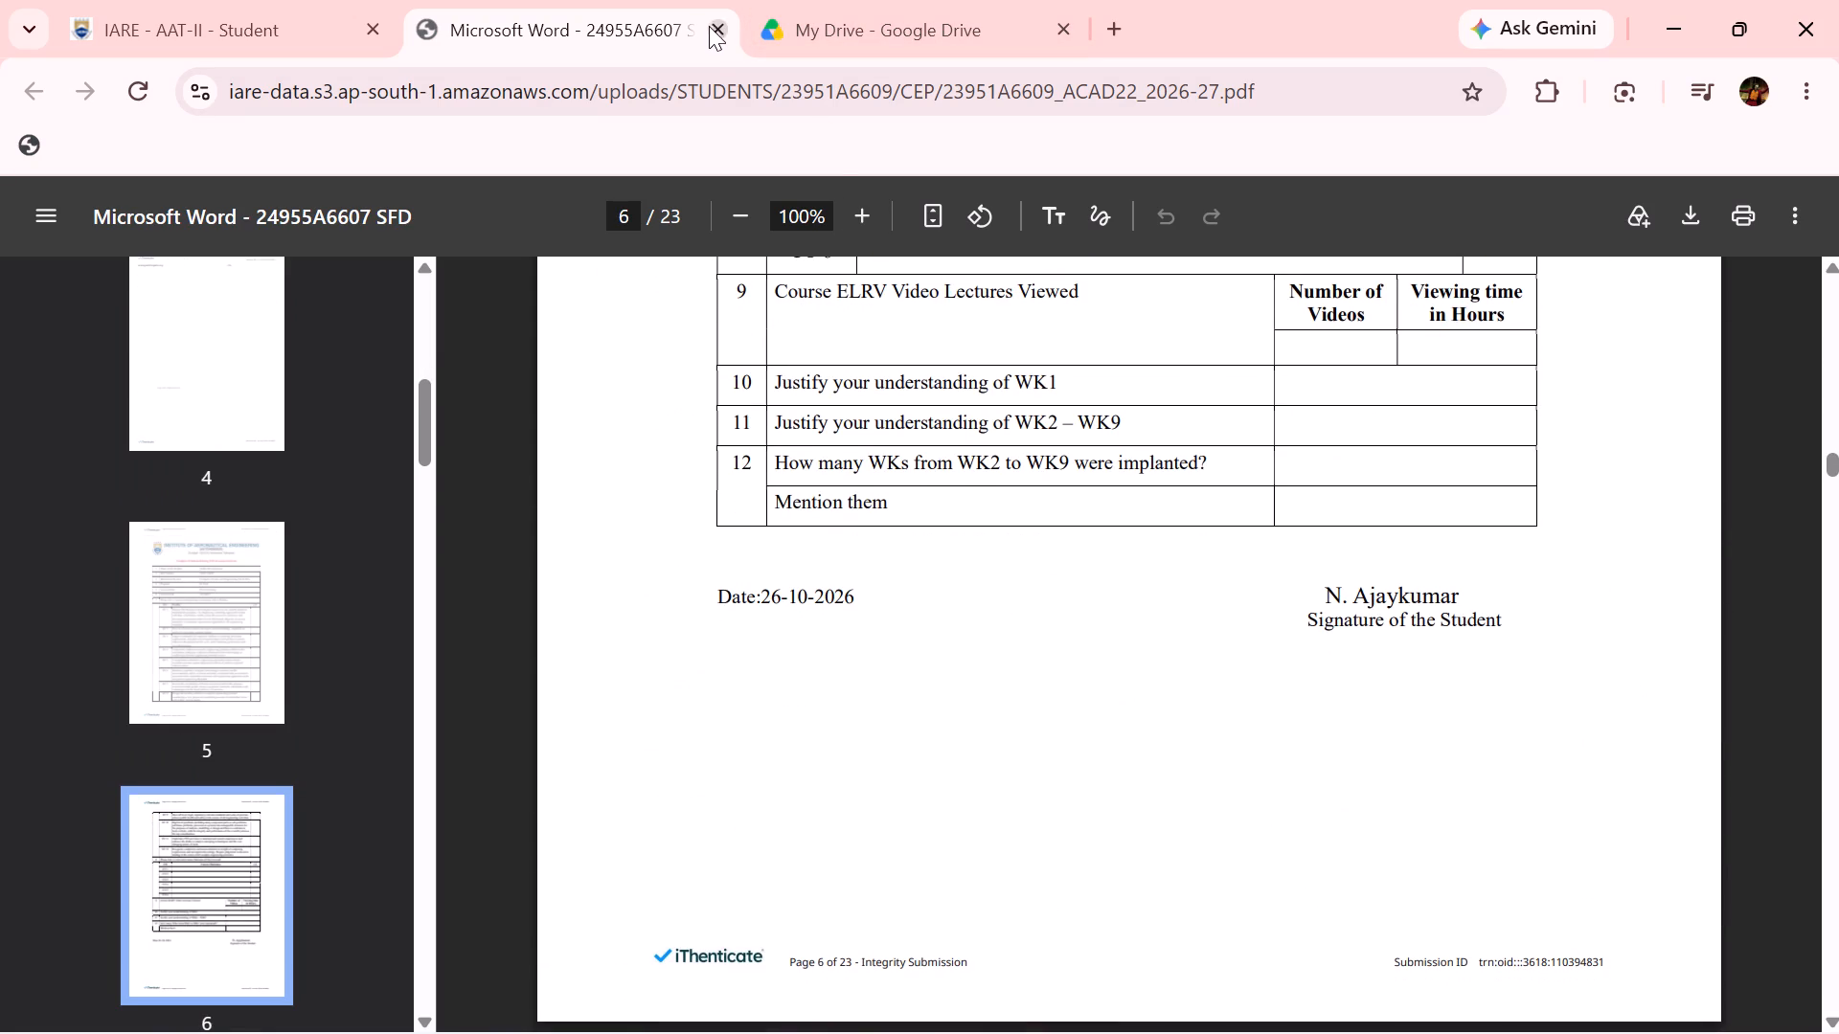
{"action": "left_click", "coordinate": [720, 32]}
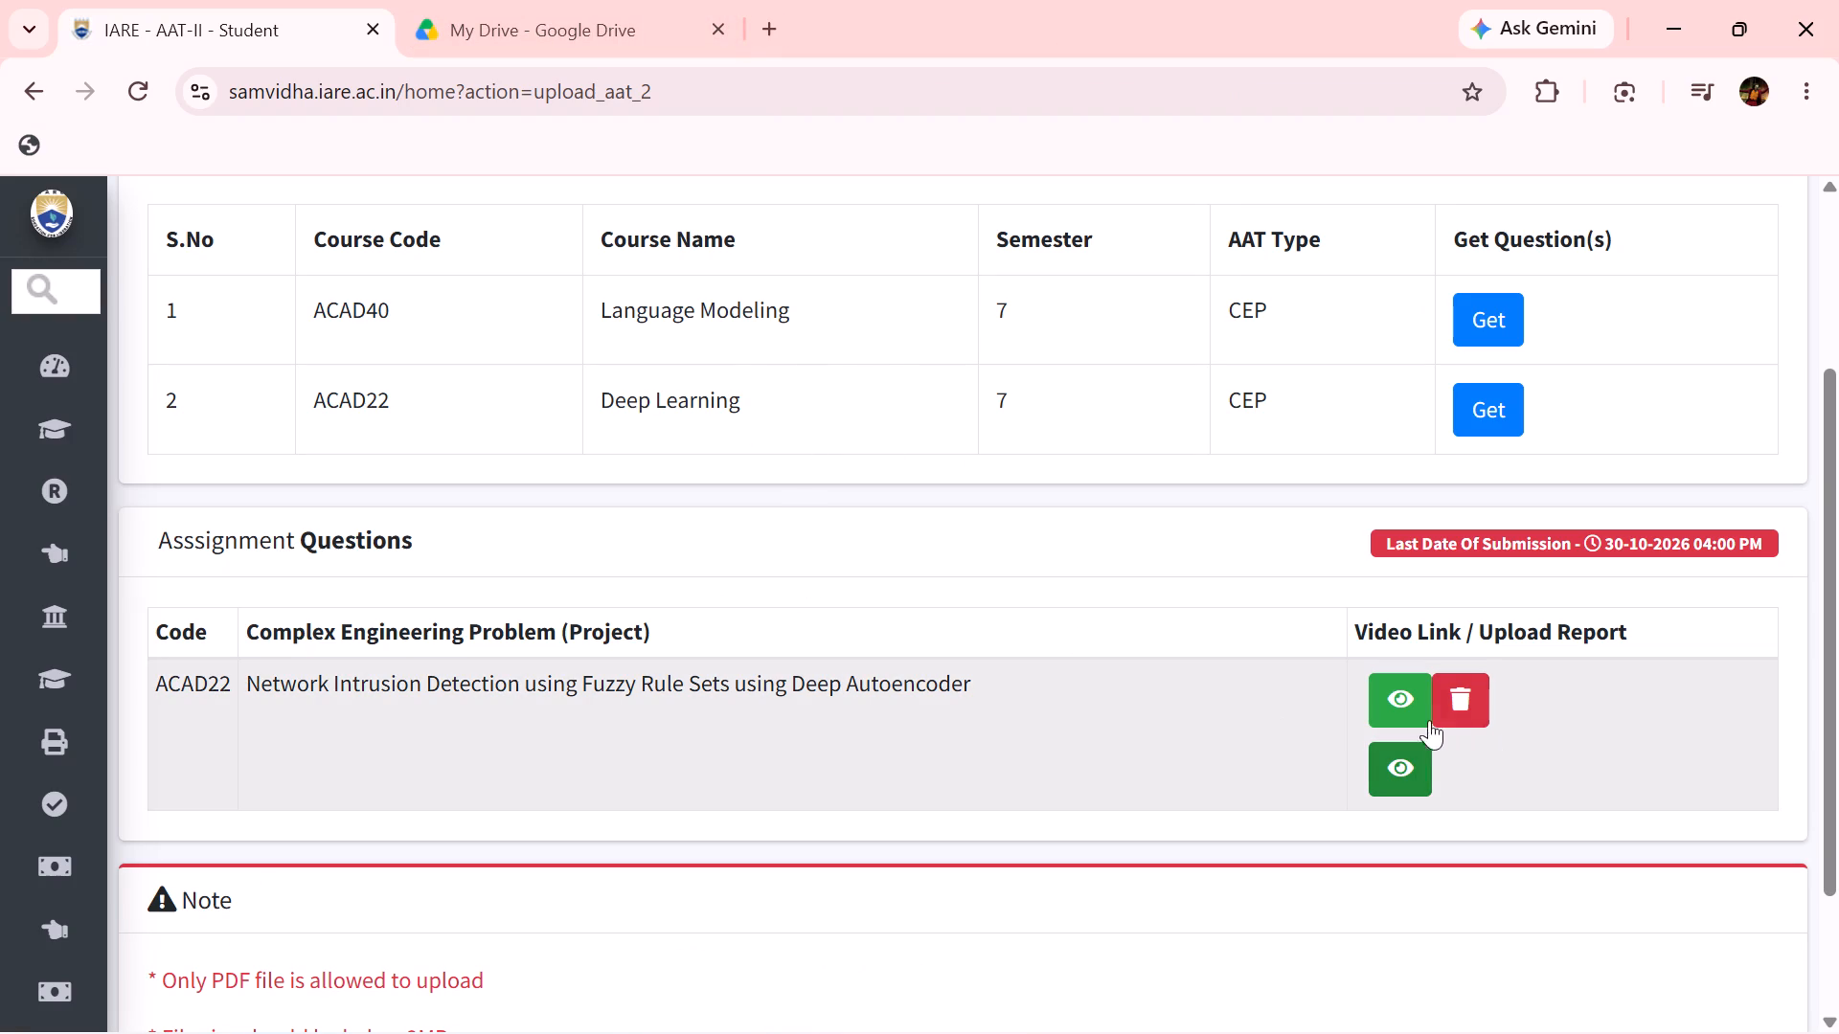
Check the submitted ACAD22 video link again and close the video's tab.
{"action": "left_click", "coordinate": [1384, 688]}
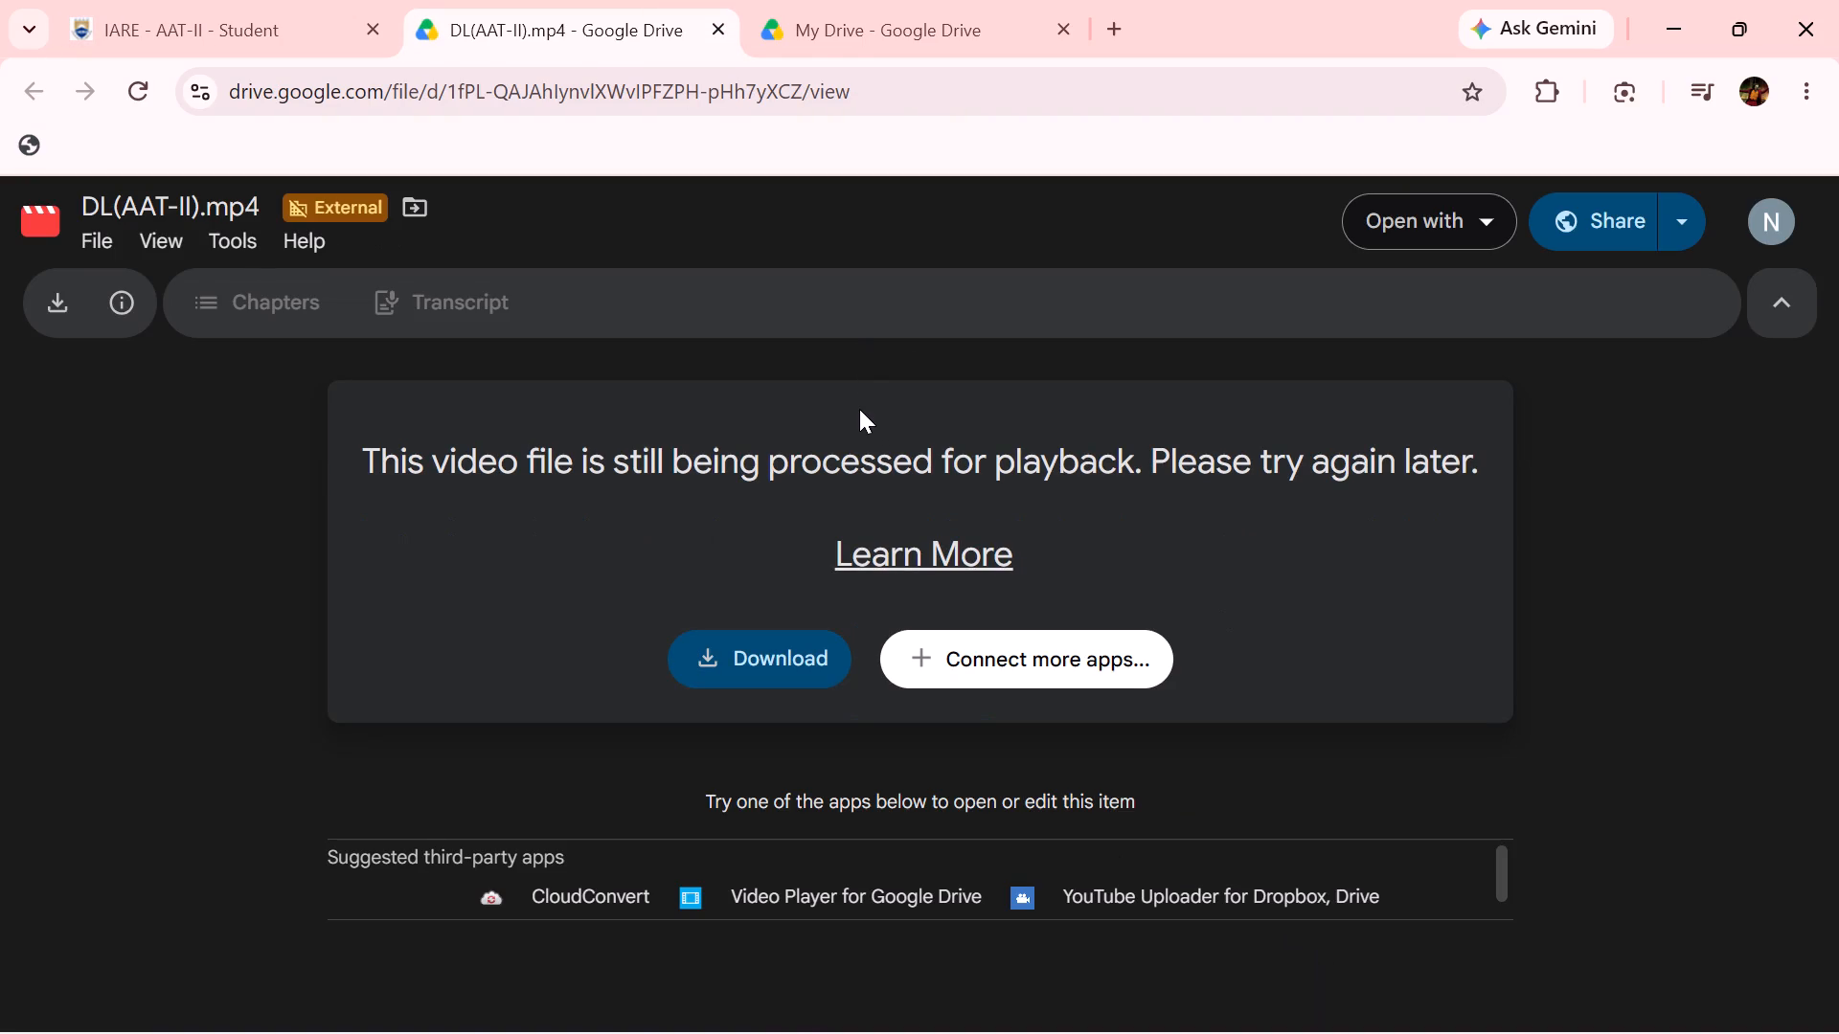
{"action": "left_click", "coordinate": [716, 21]}
Switch to PowerPoint, end the slide show, and close the Network Intrusion Detection presentation without saving changes.
{"action": "key", "text": "alt+Tab"}
{"action": "left_click", "coordinate": [1838, 0]}
{"action": "key", "text": "Escape"}
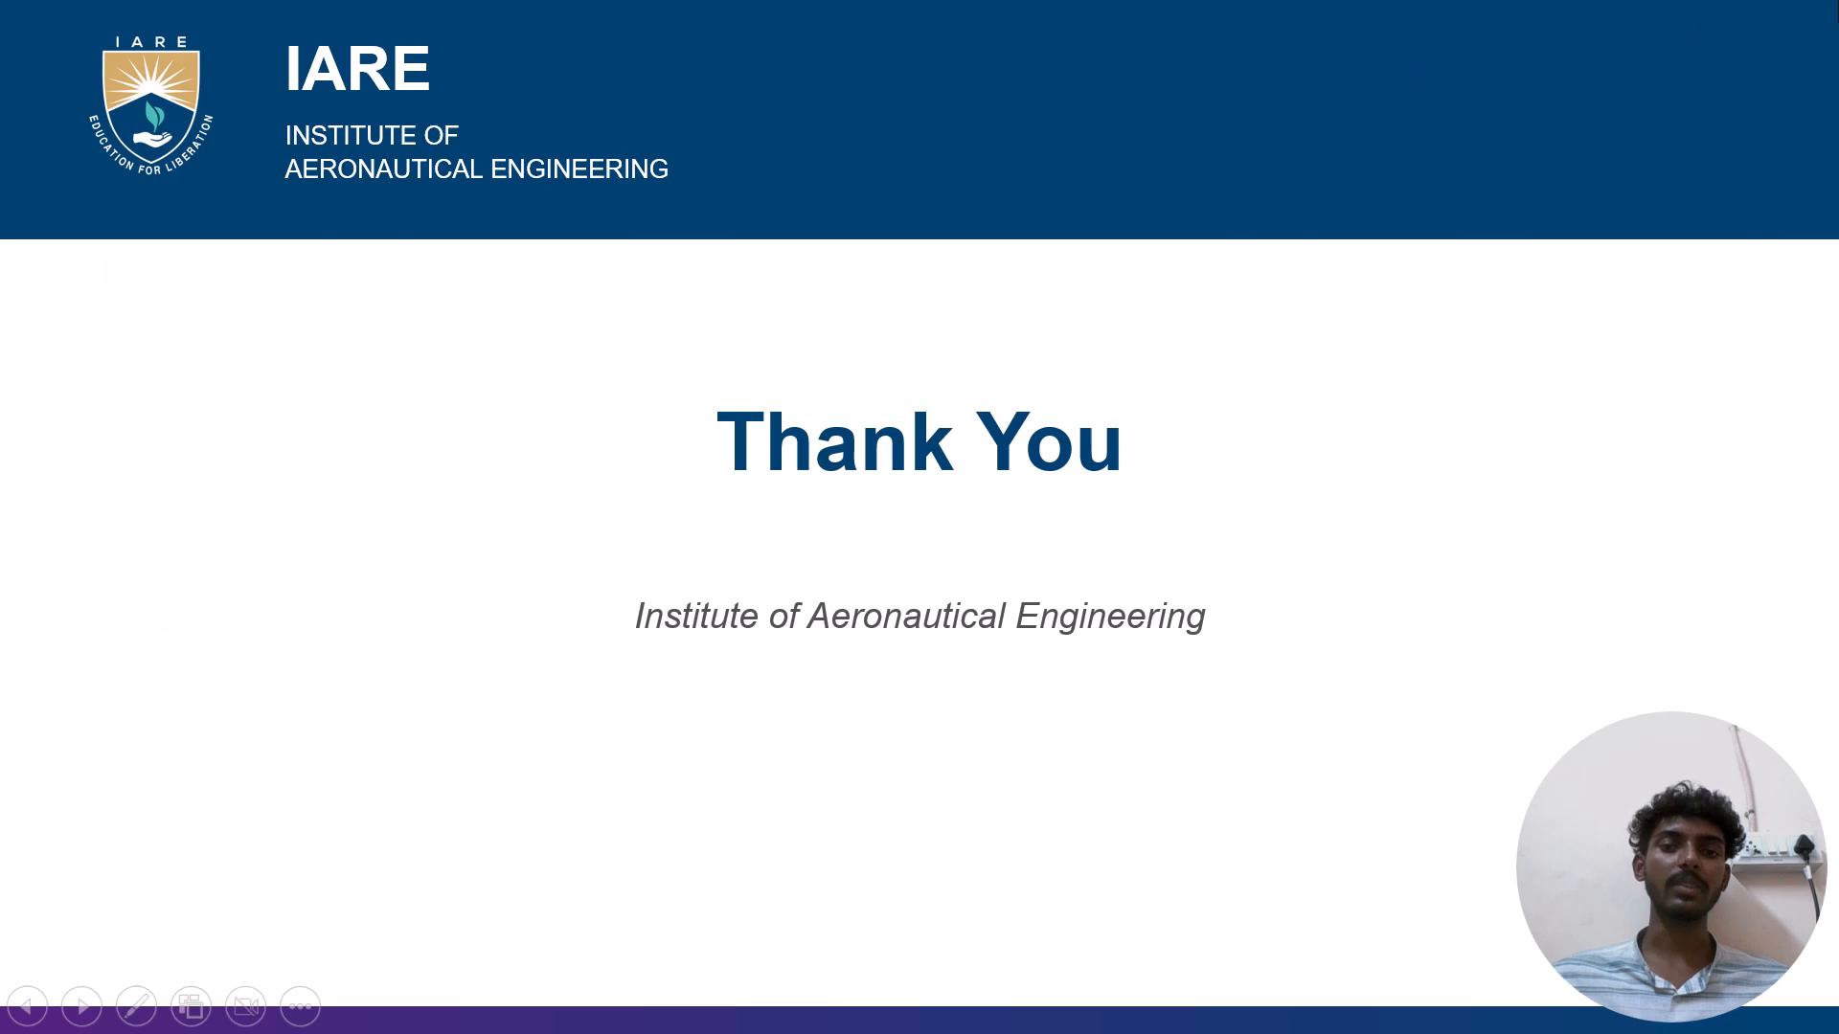
{"action": "left_click", "coordinate": [1838, 0]}
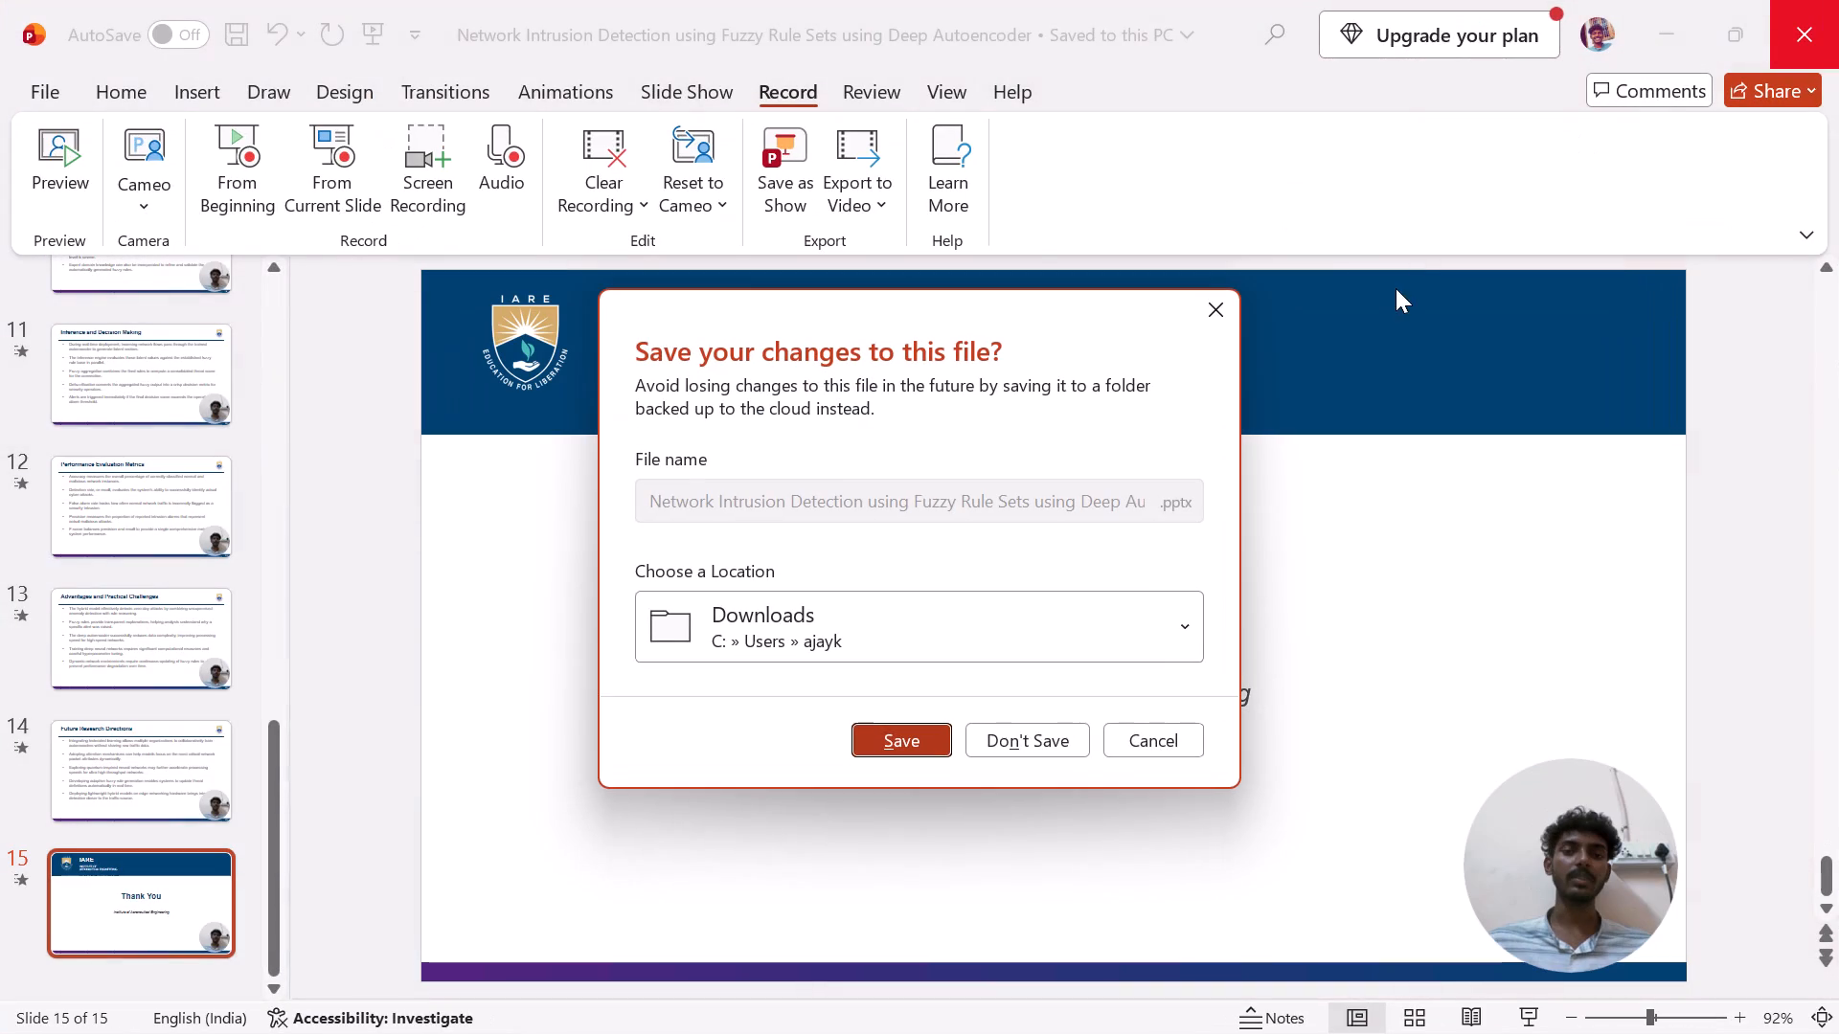
{"action": "left_click", "coordinate": [1056, 736]}
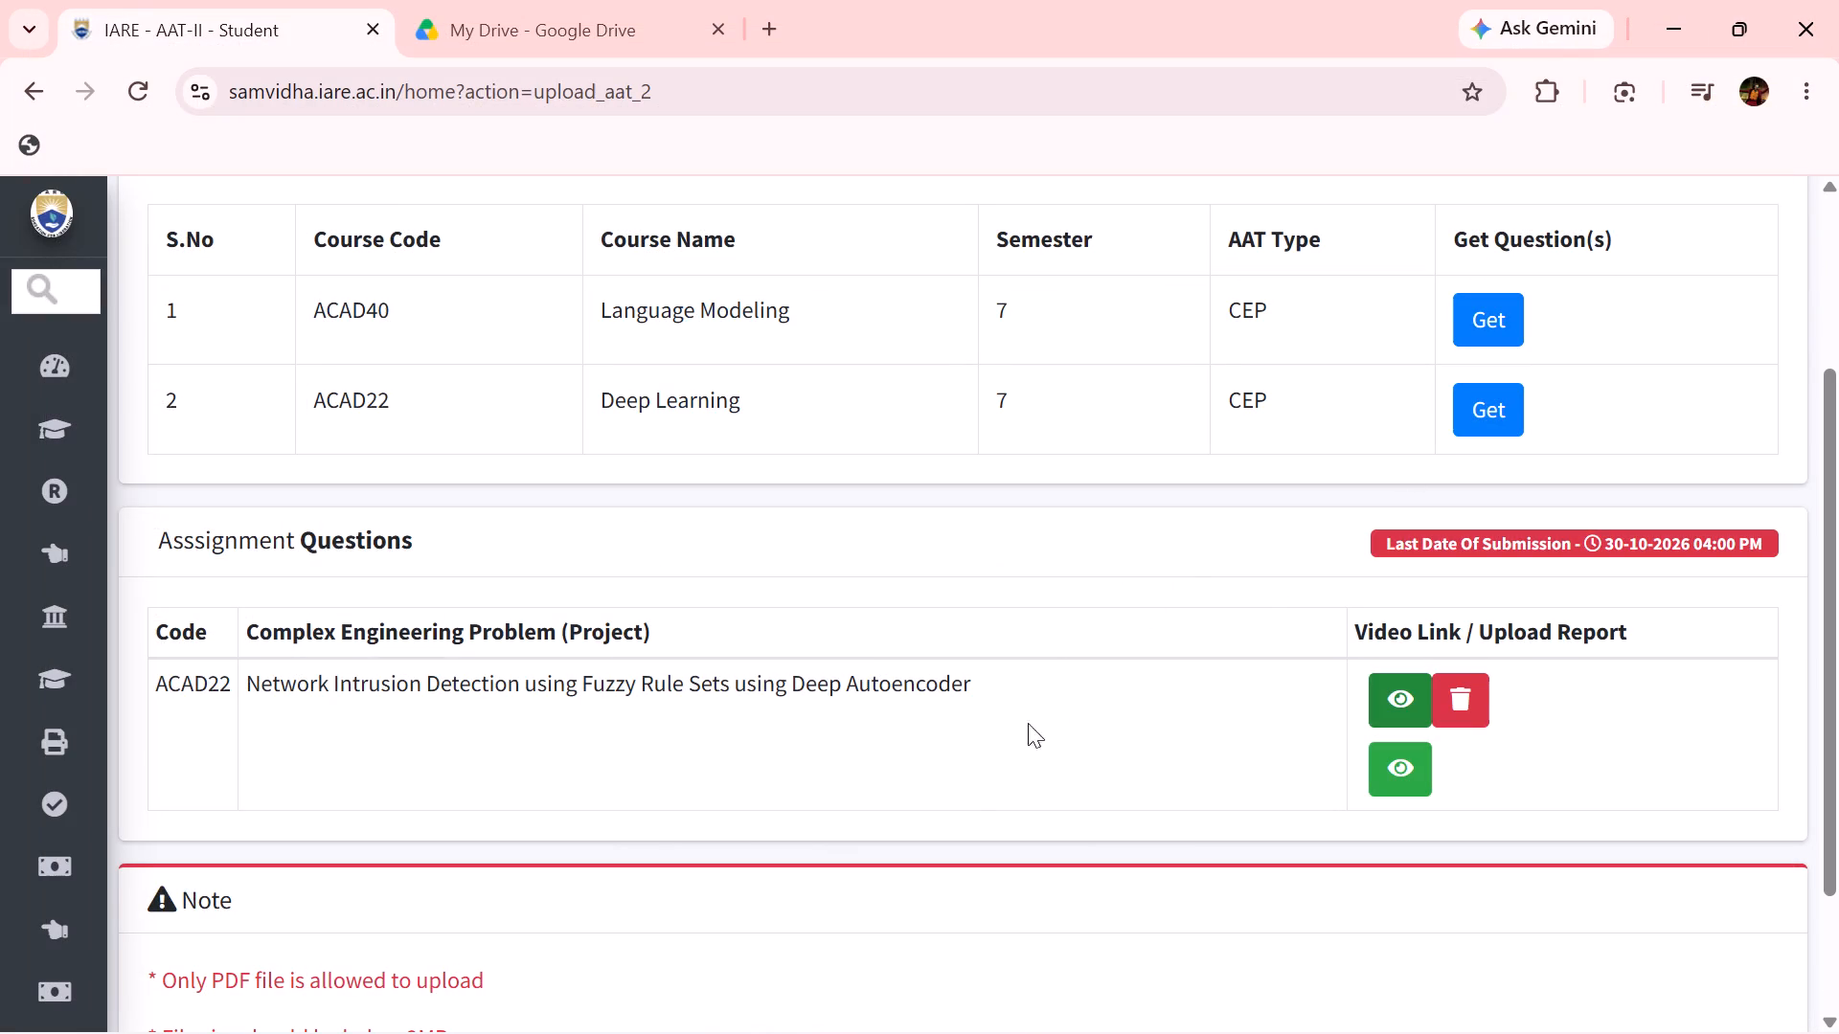
Switch to Google Drive, finish sharing DL(AAT-II).mp4, and dismiss the completed upload notice.
{"action": "left_click", "coordinate": [594, 0]}
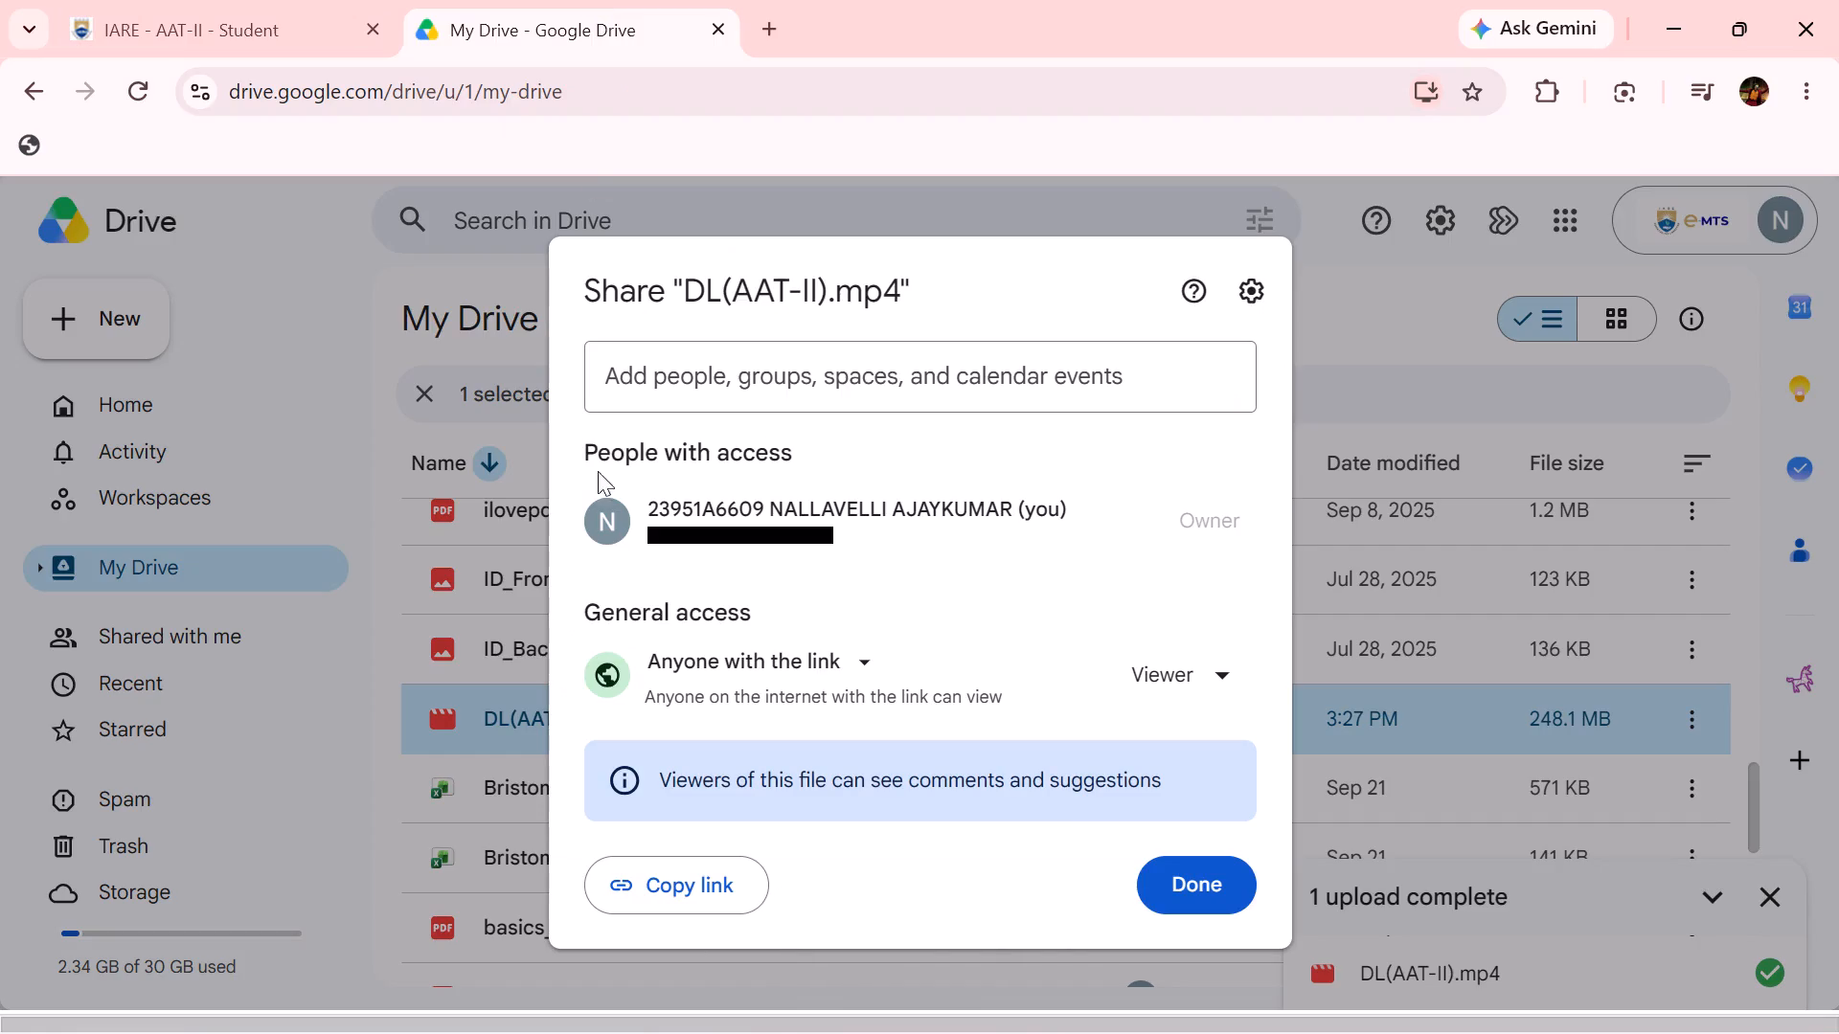
{"action": "left_click", "coordinate": [1196, 879]}
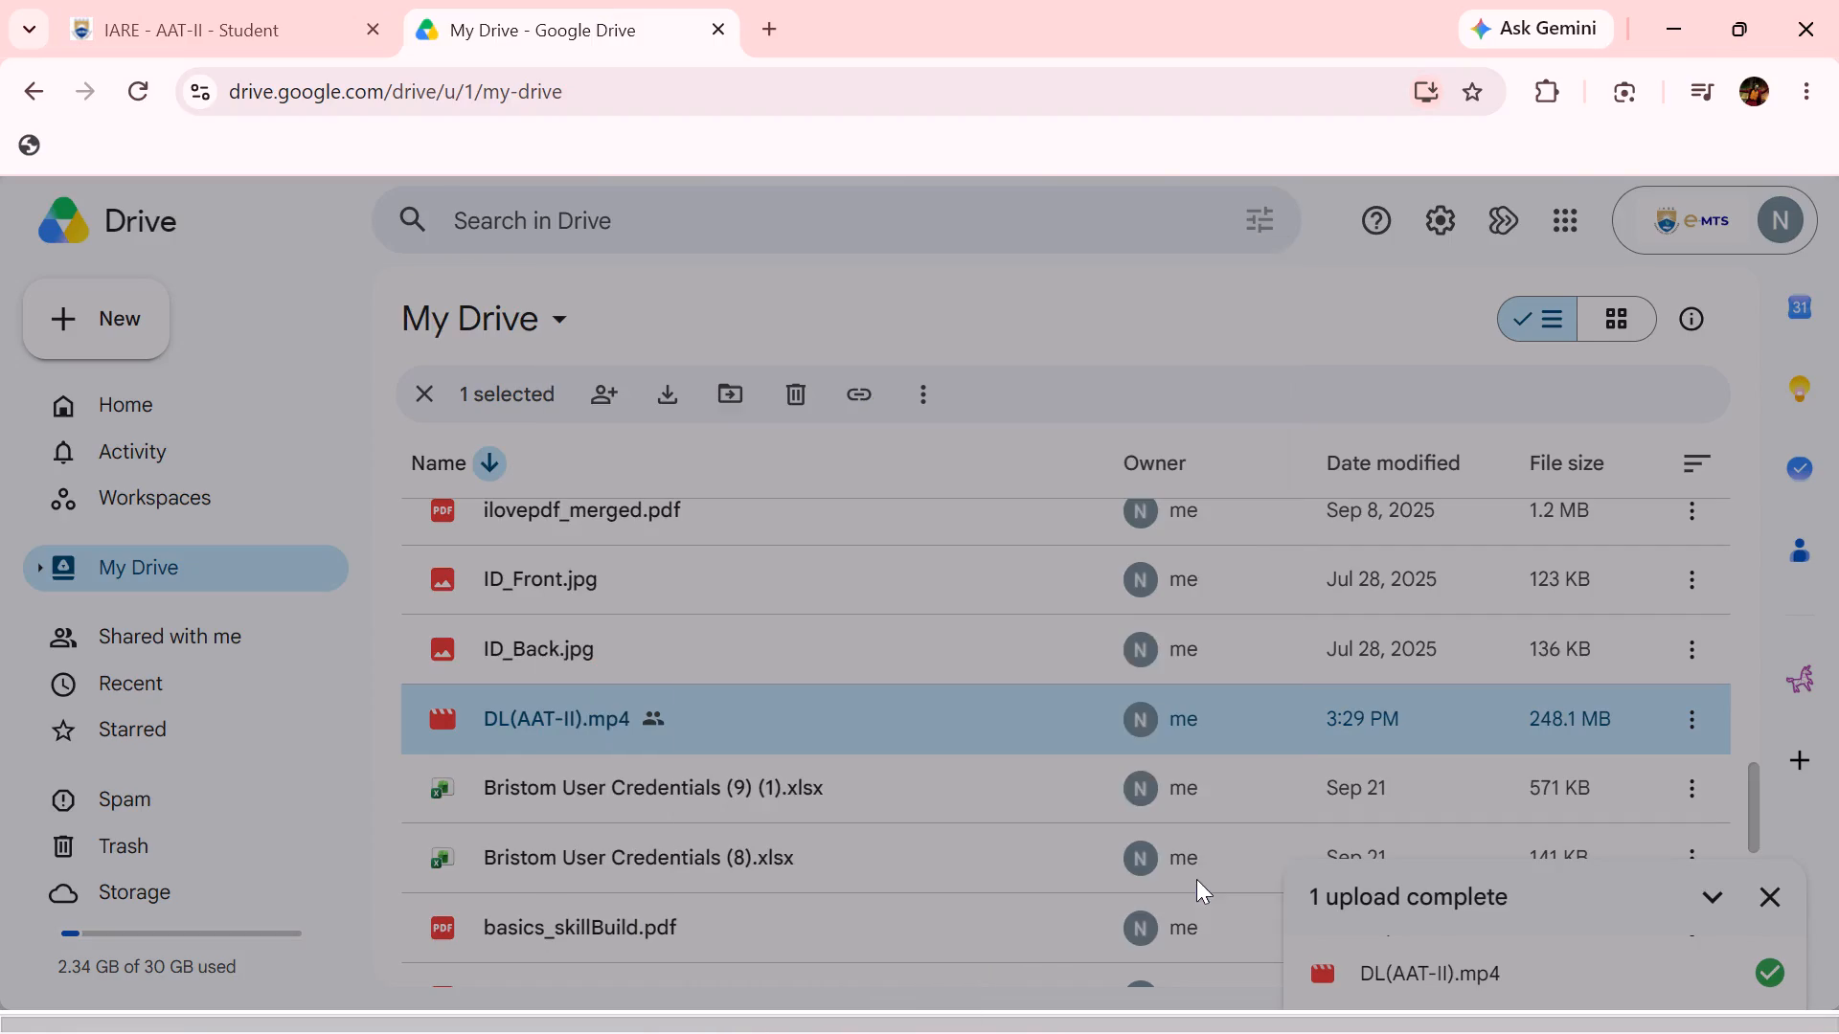
{"action": "left_click", "coordinate": [1781, 928]}
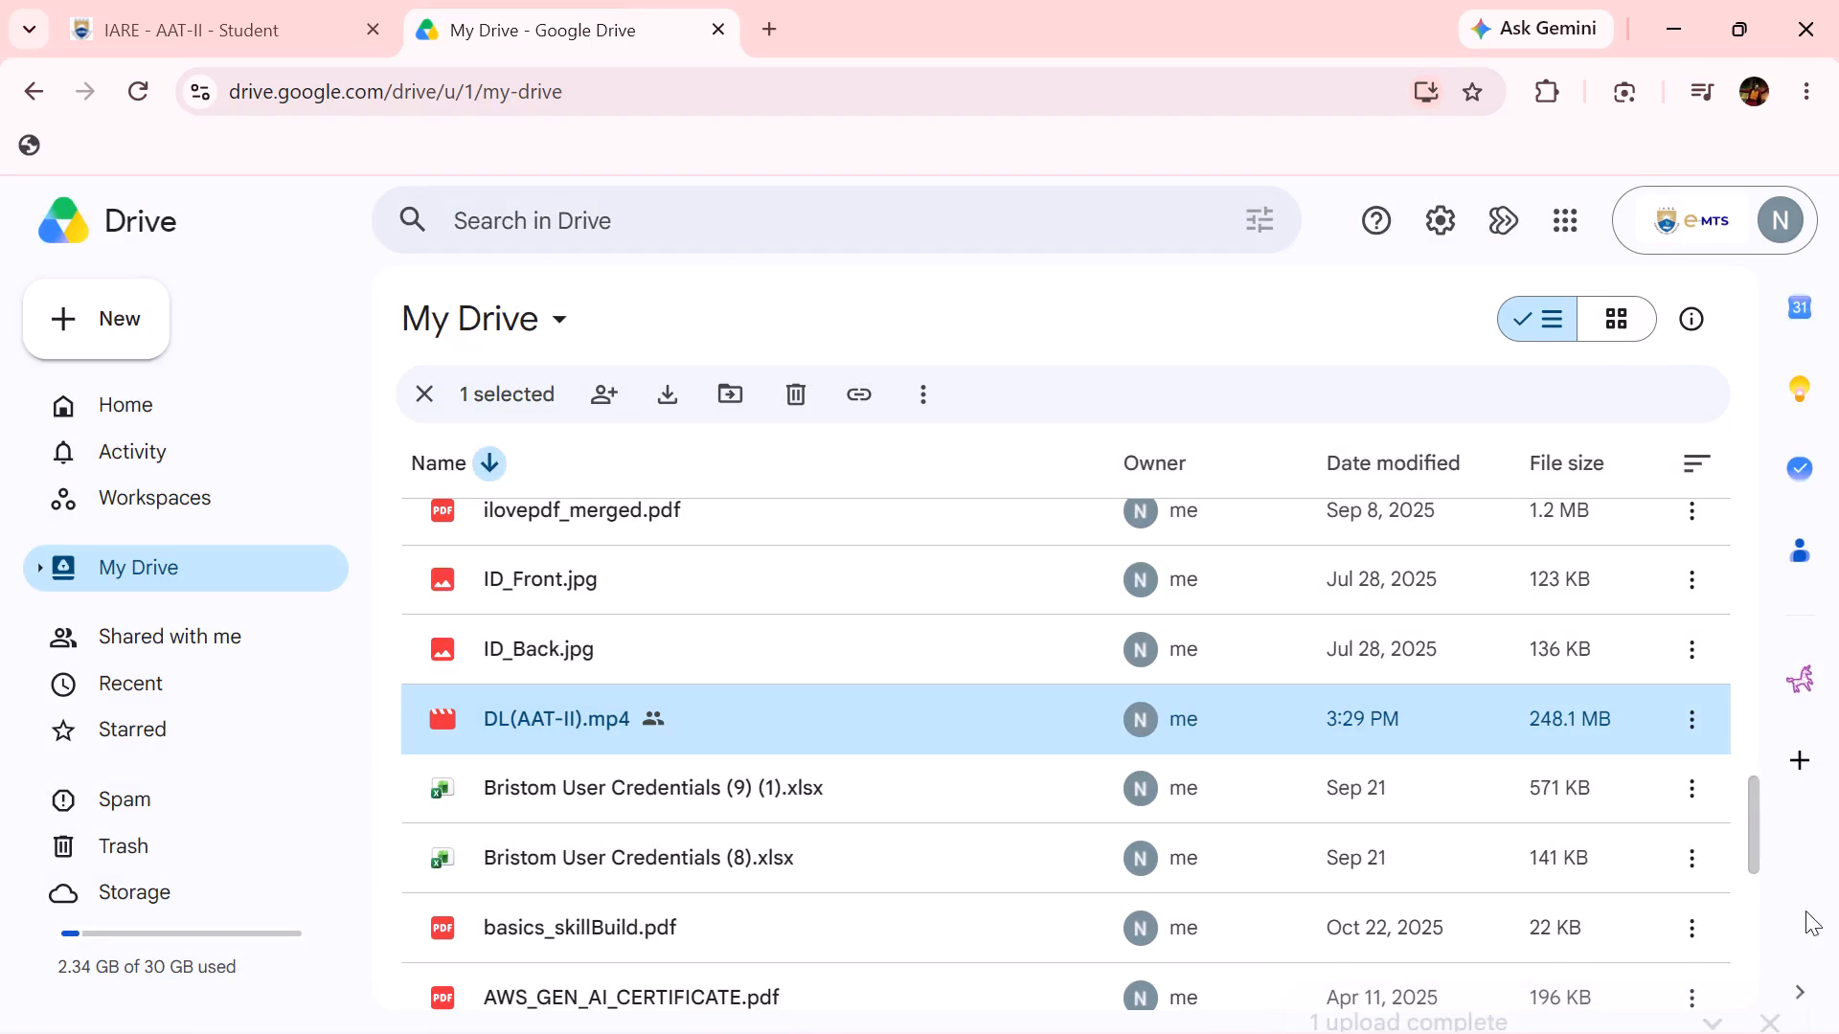
{"action": "scroll", "coordinate": [1177, 677], "scroll_direction": "up", "scroll_amount": 3}
{"action": "scroll", "coordinate": [1106, 551], "scroll_direction": "up", "scroll_amount": 1}
Switch to the Downloads folder in File Explorer, set its layout to List, and close the folder window.
{"action": "key", "text": "alt+Tab"}
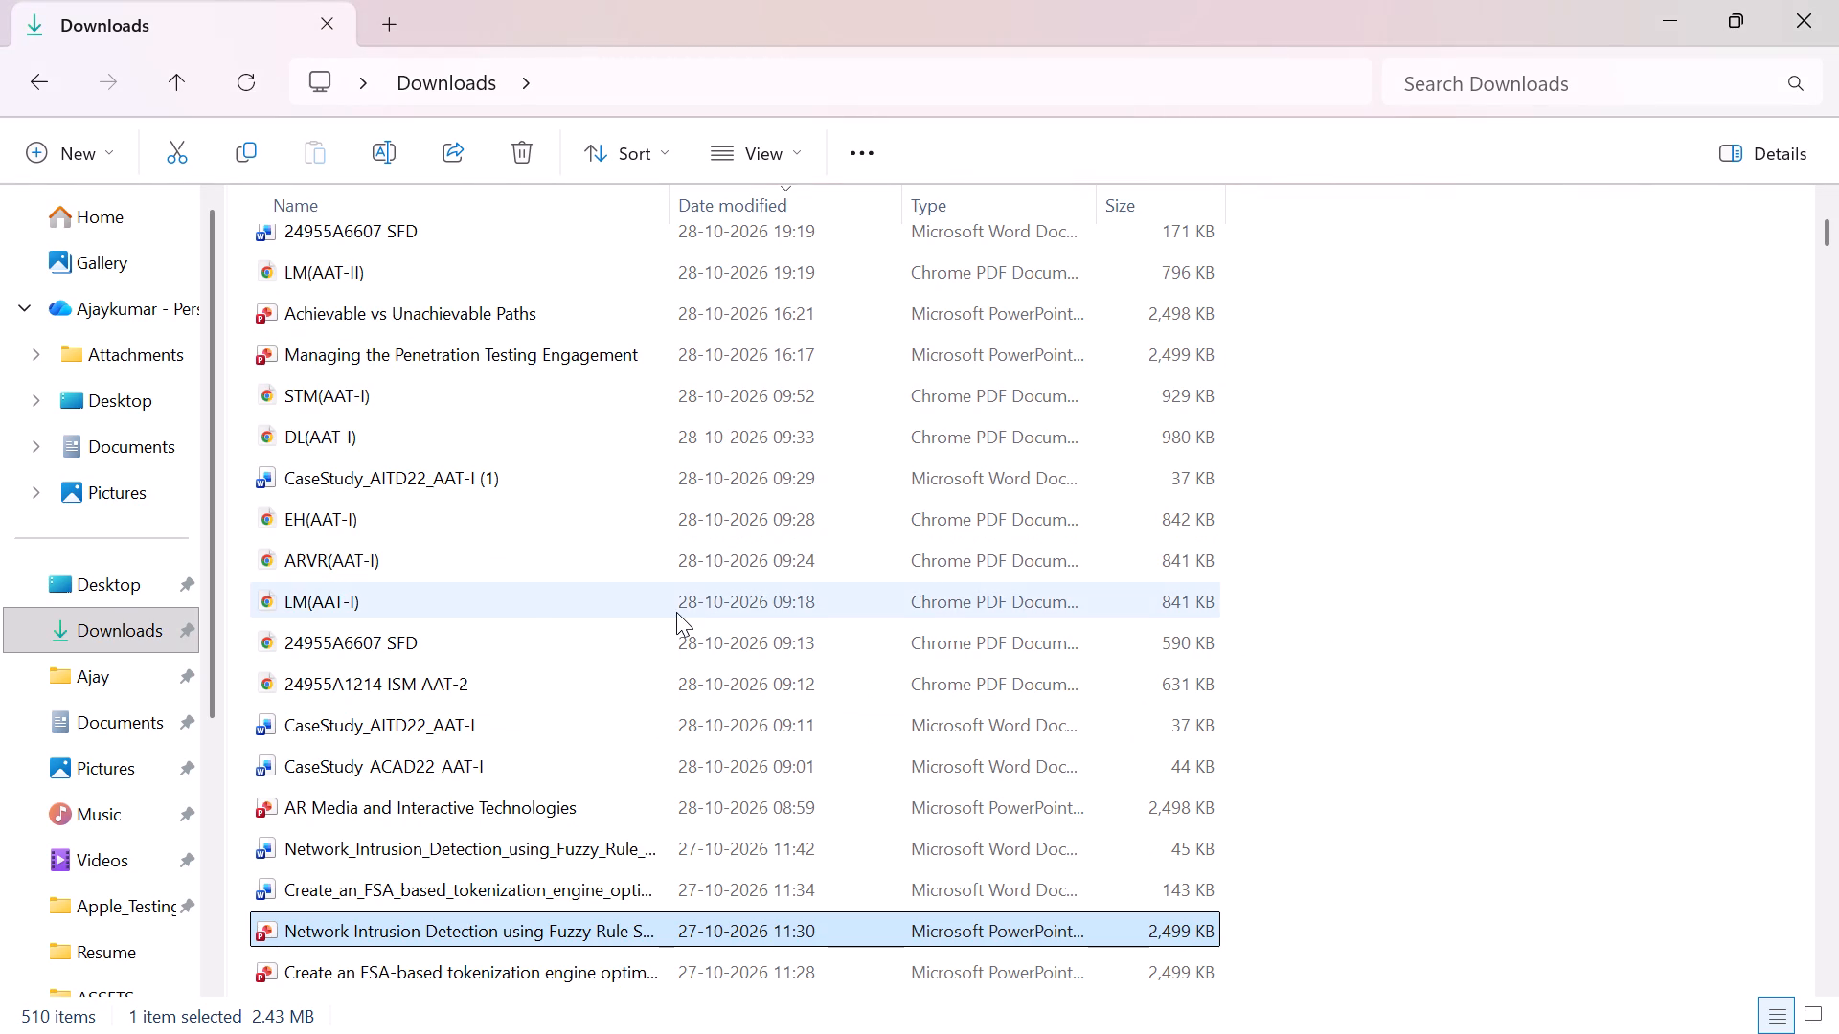
{"action": "scroll", "coordinate": [676, 612], "scroll_direction": "up", "scroll_amount": 2}
{"action": "scroll", "coordinate": [676, 612], "scroll_direction": "down", "scroll_amount": 1}
{"action": "scroll", "coordinate": [676, 612], "scroll_direction": "down", "scroll_amount": 1, "text": "ctrl"}
{"action": "scroll", "coordinate": [632, 451], "scroll_direction": "down", "scroll_amount": 1}
{"action": "scroll", "coordinate": [632, 451], "scroll_direction": "up", "scroll_amount": 2}
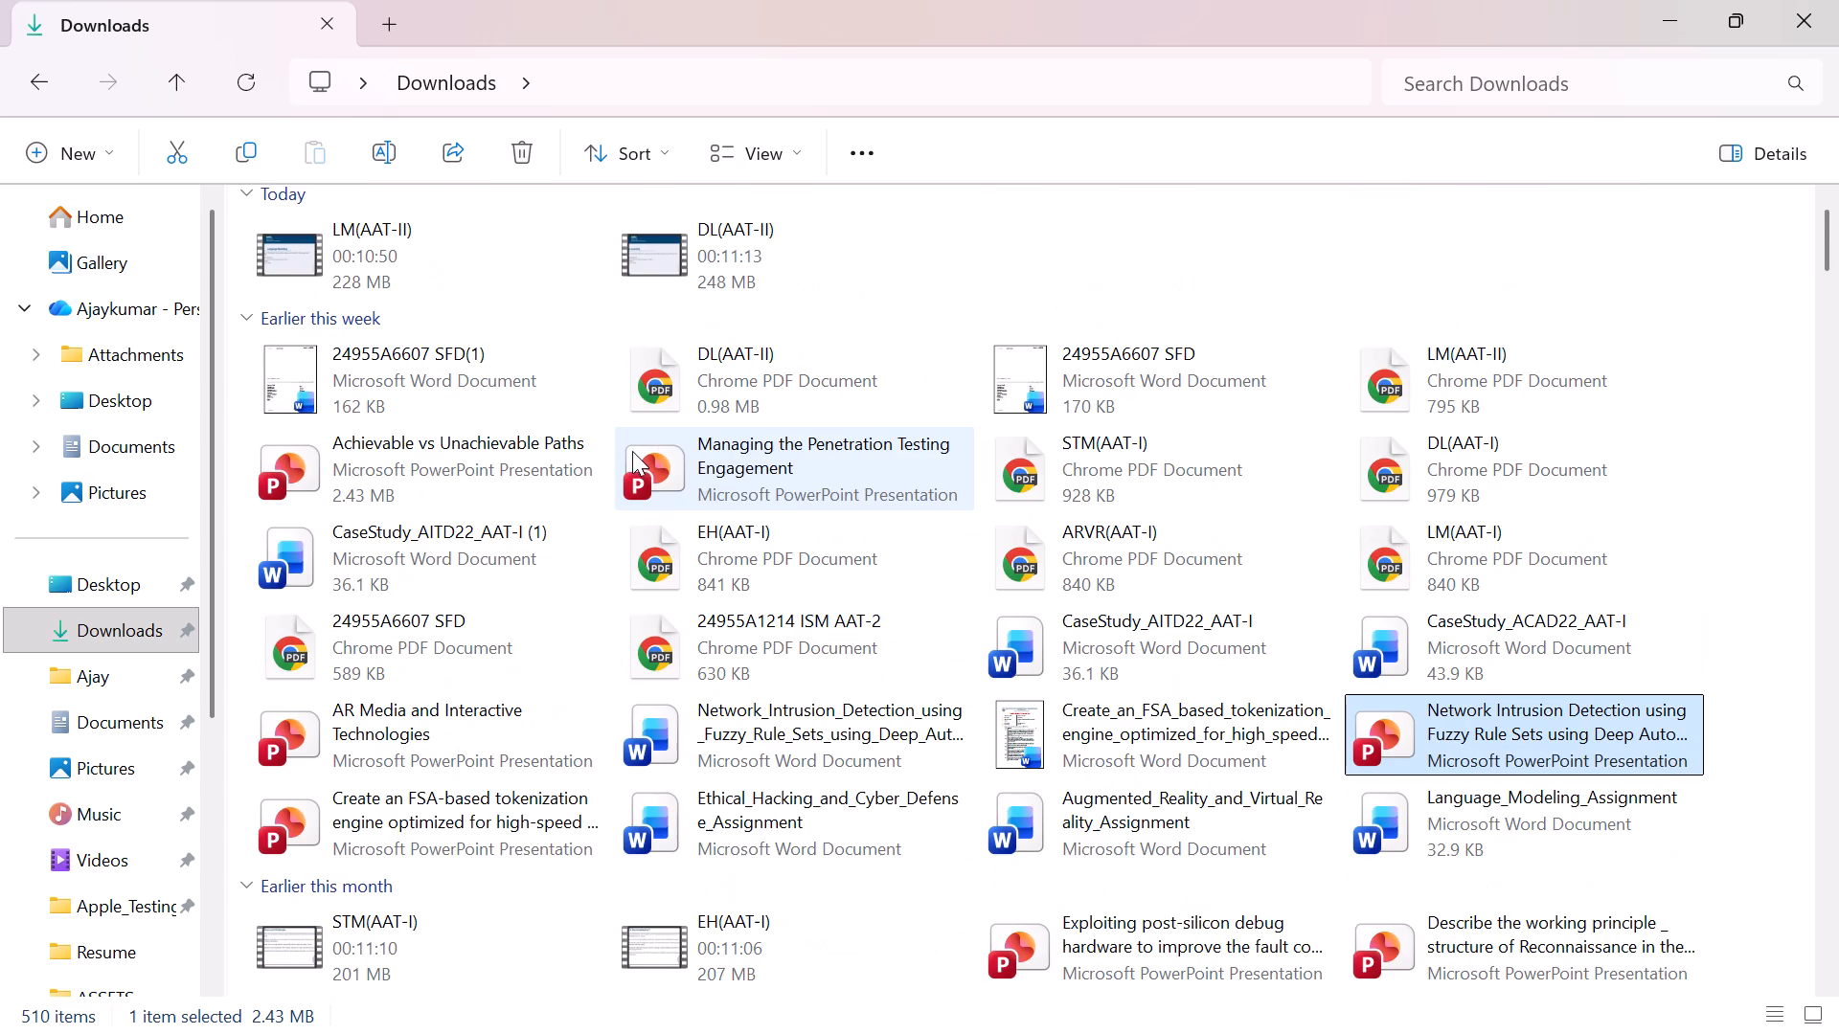
{"action": "scroll", "coordinate": [632, 451], "scroll_direction": "up", "scroll_amount": 1}
{"action": "left_click", "coordinate": [734, 163]}
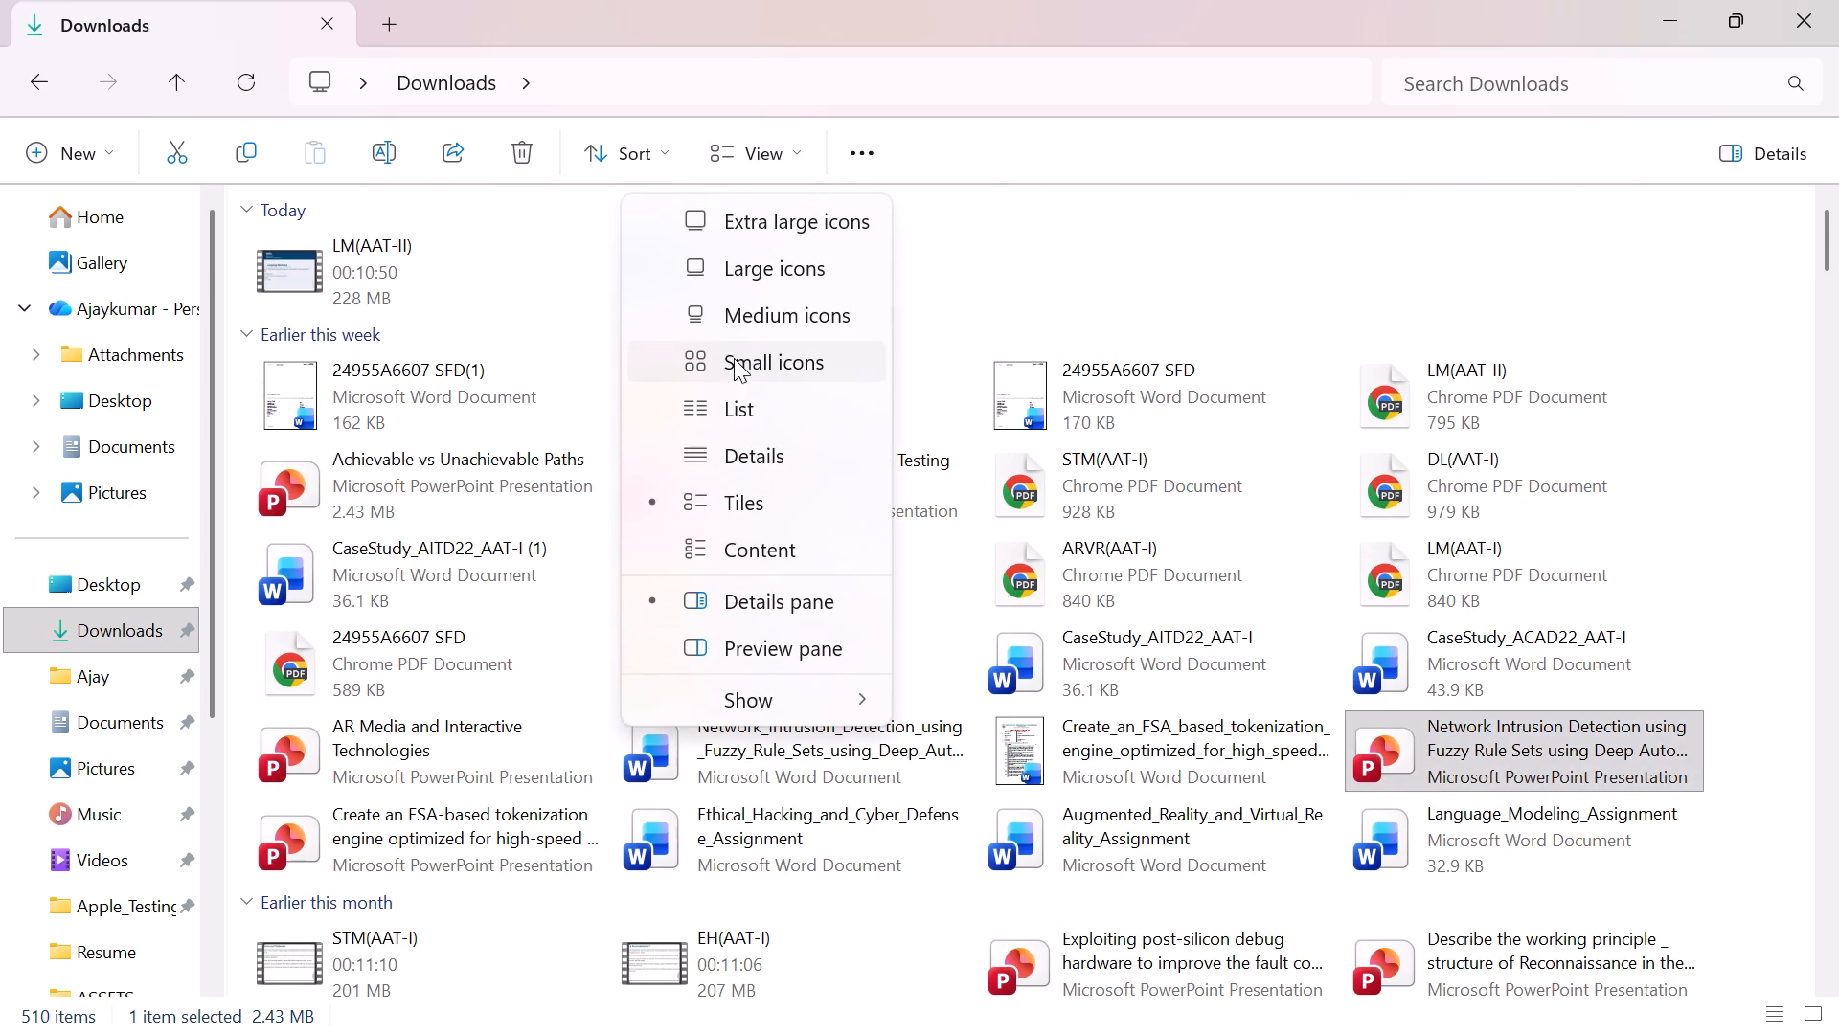
{"action": "left_click", "coordinate": [733, 406]}
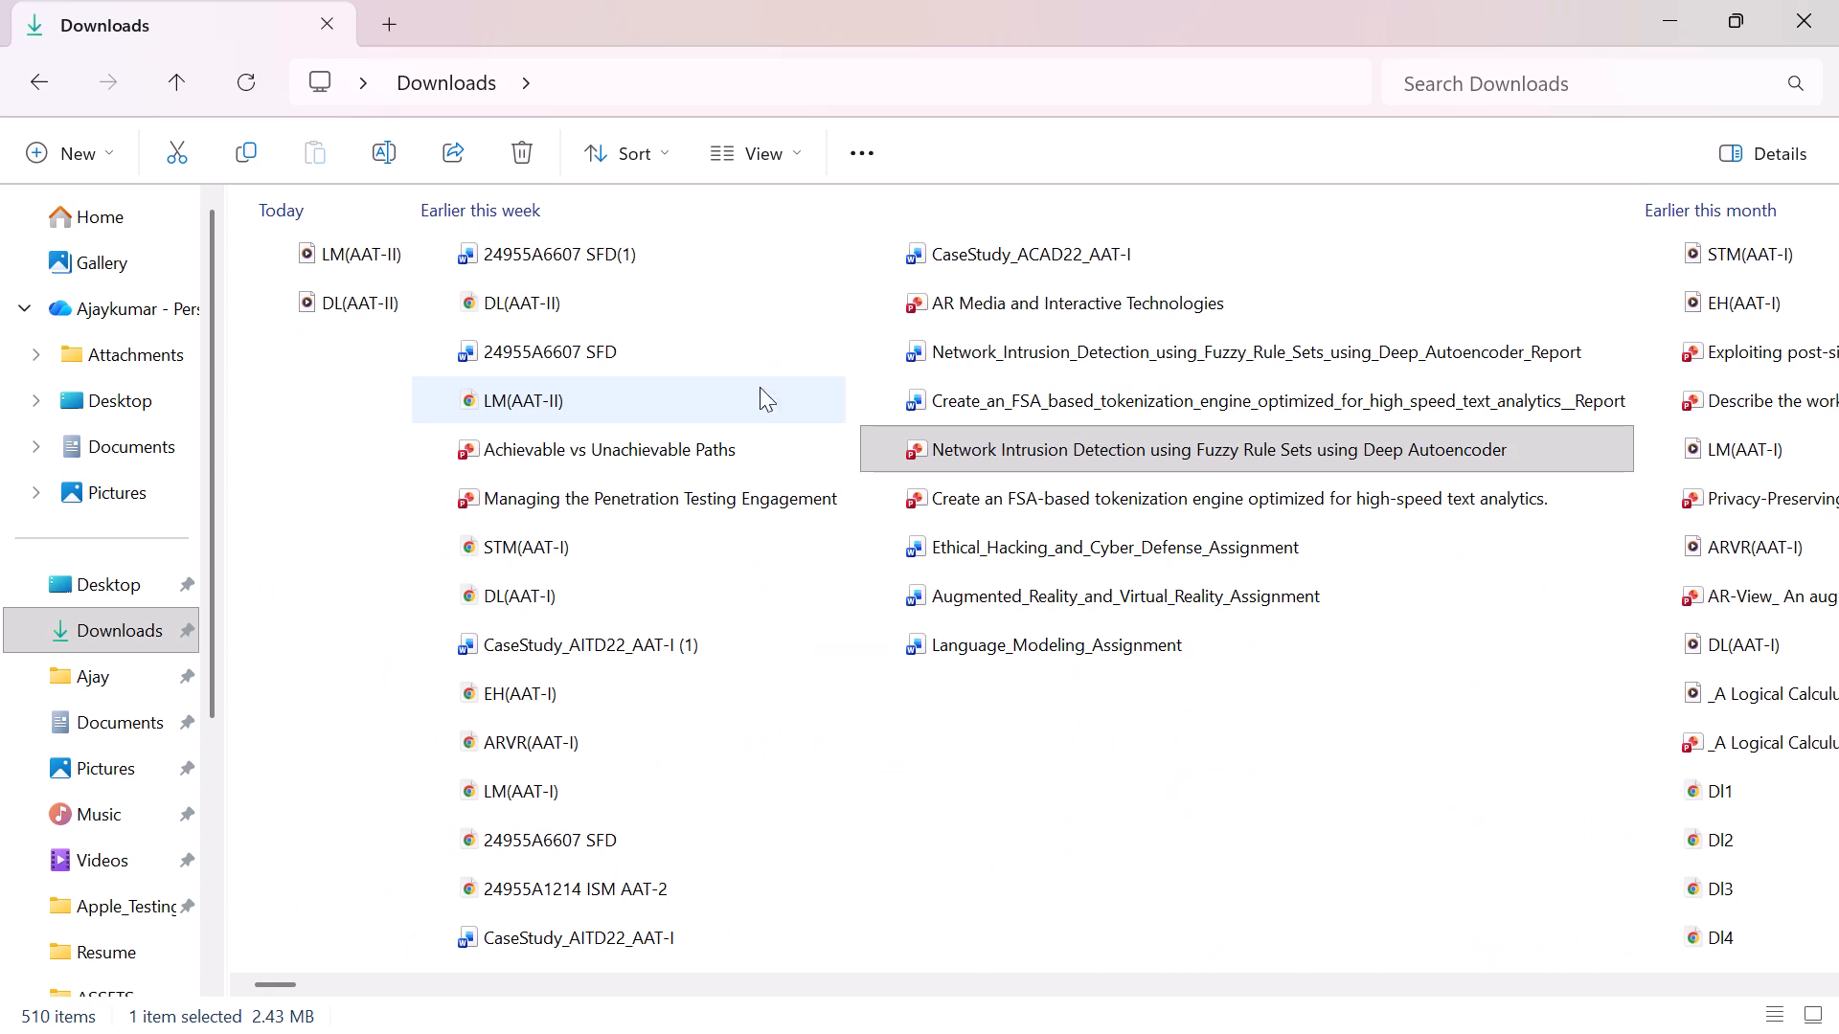
{"action": "scroll", "coordinate": [672, 357], "scroll_direction": "up", "scroll_amount": 3}
{"action": "left_click", "coordinate": [1838, 0]}
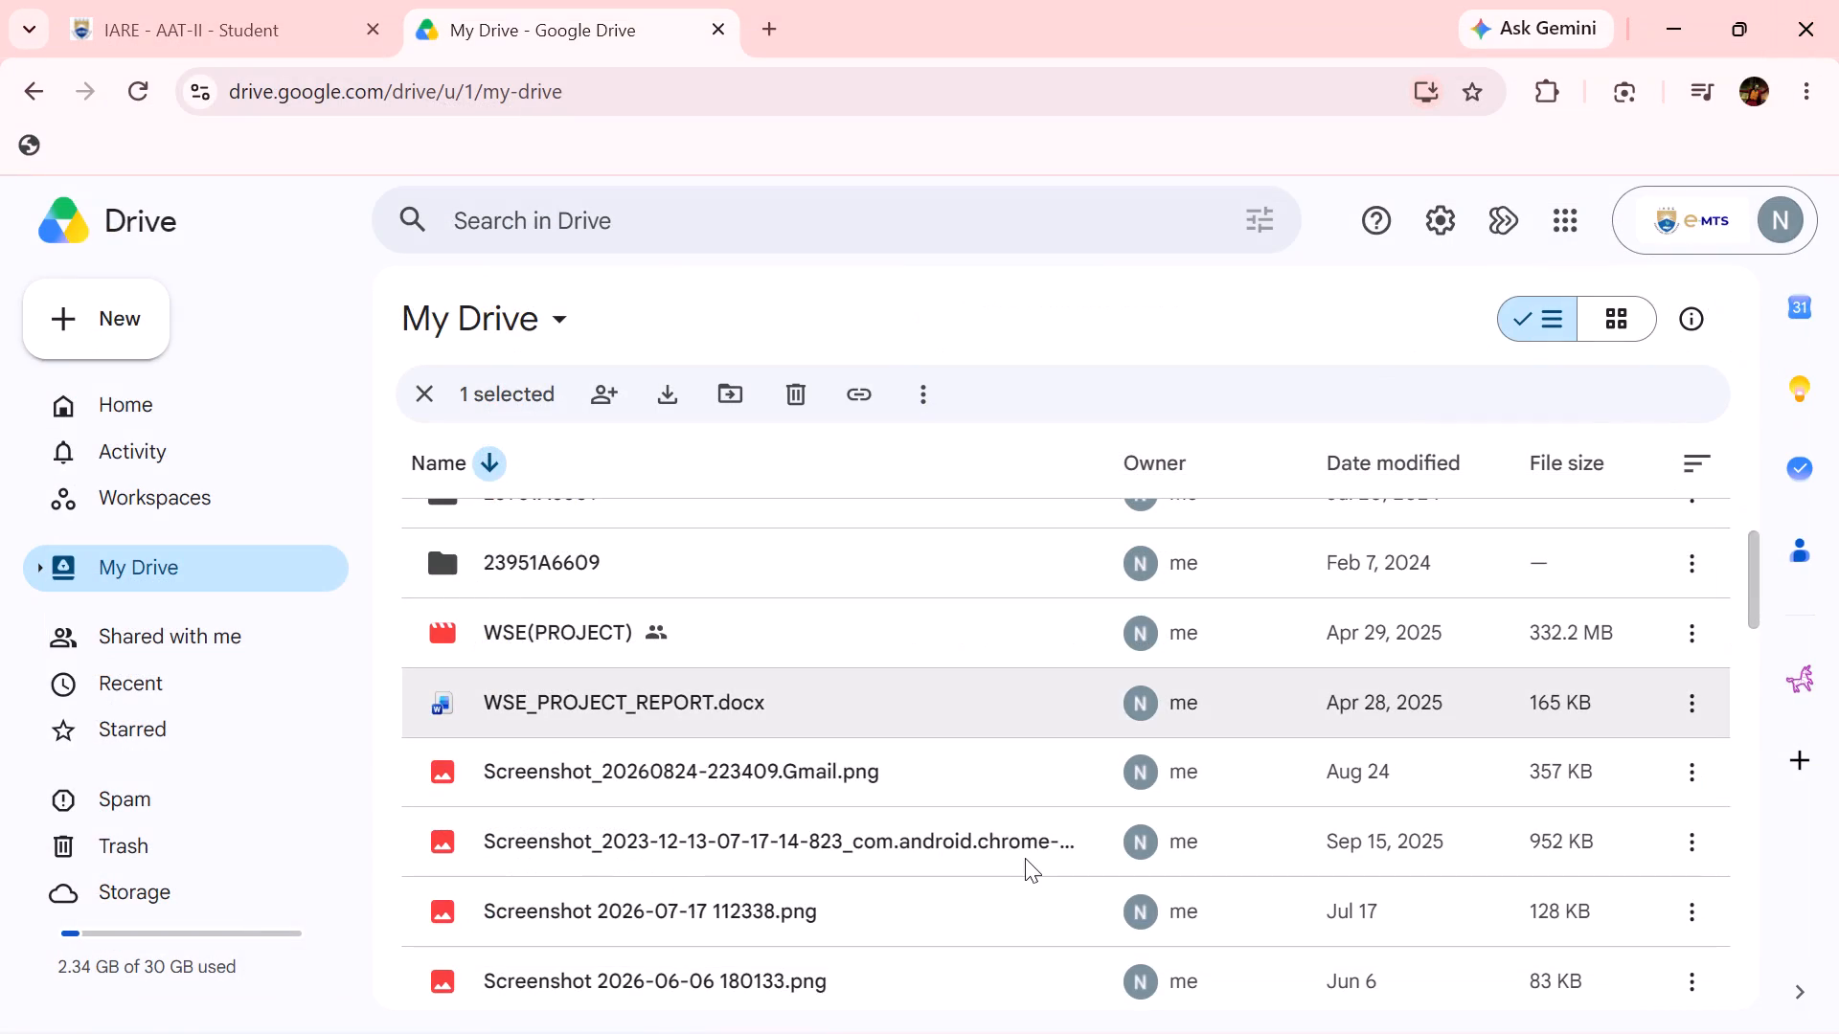
Return to the IARE portal and reopen the submitted ACAD22 video link.
{"action": "left_click", "coordinate": [189, 0]}
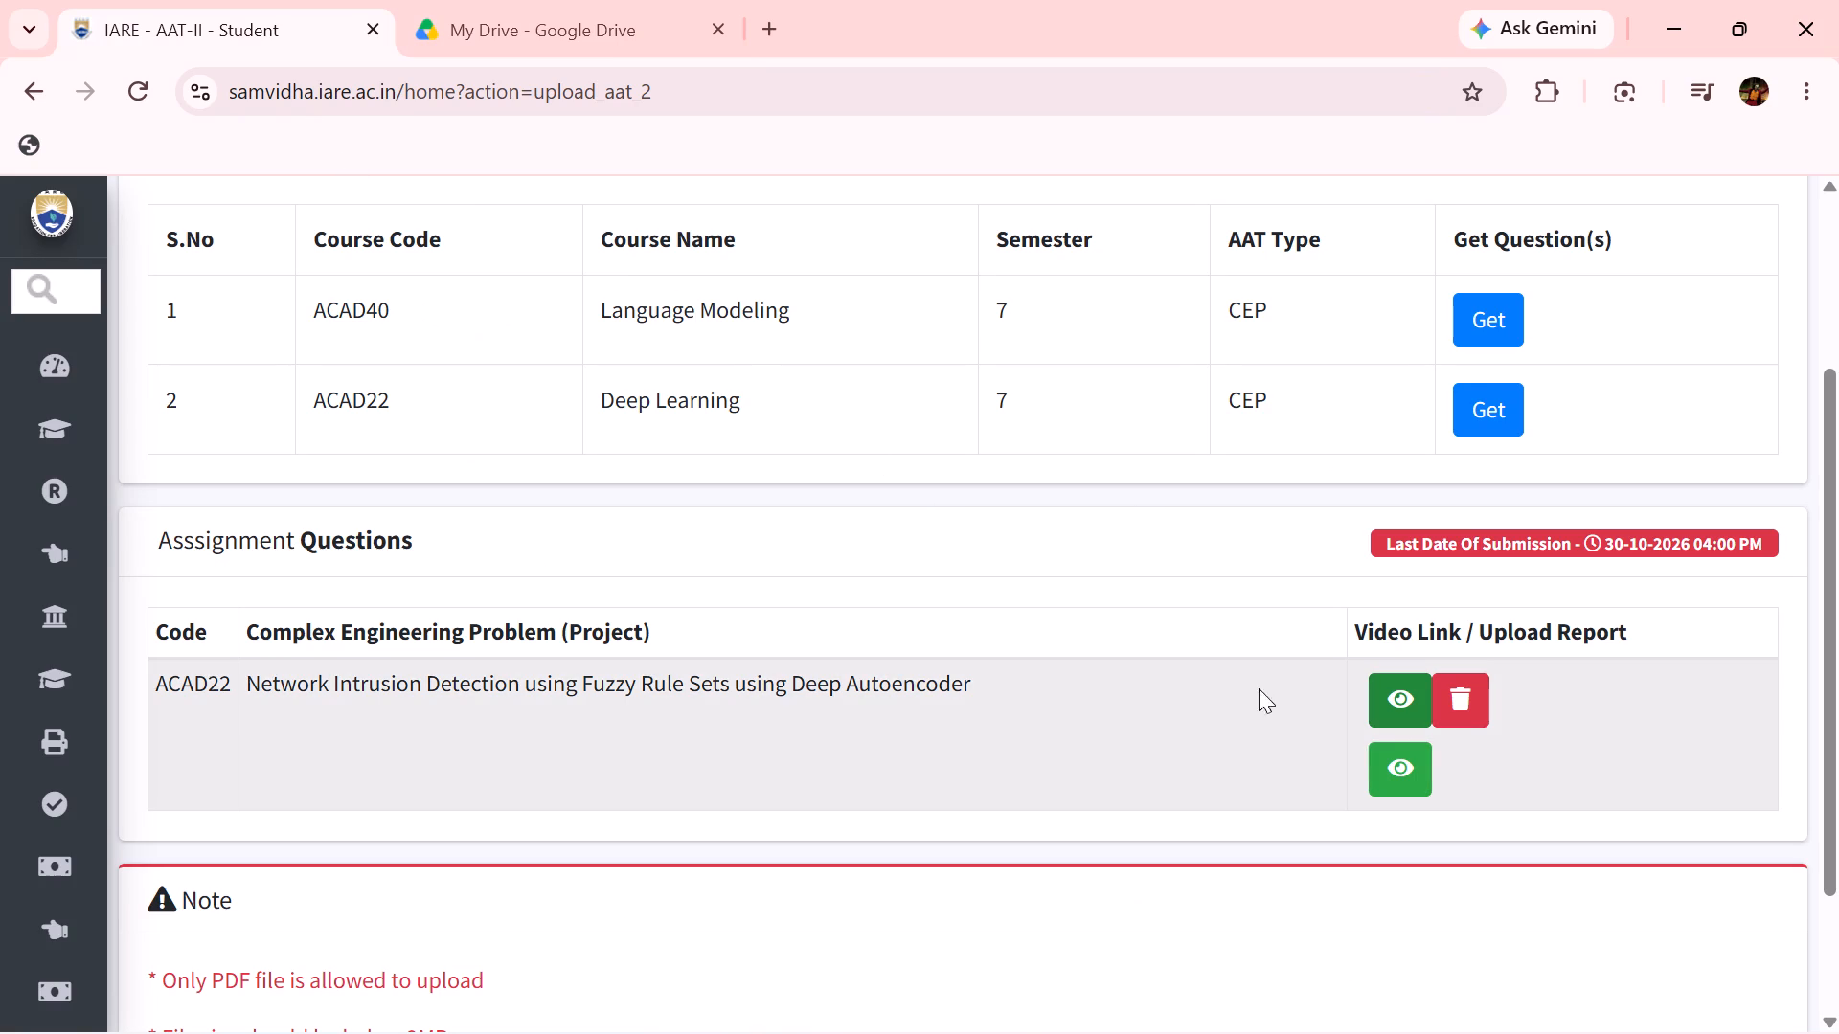
{"action": "left_click", "coordinate": [1396, 680]}
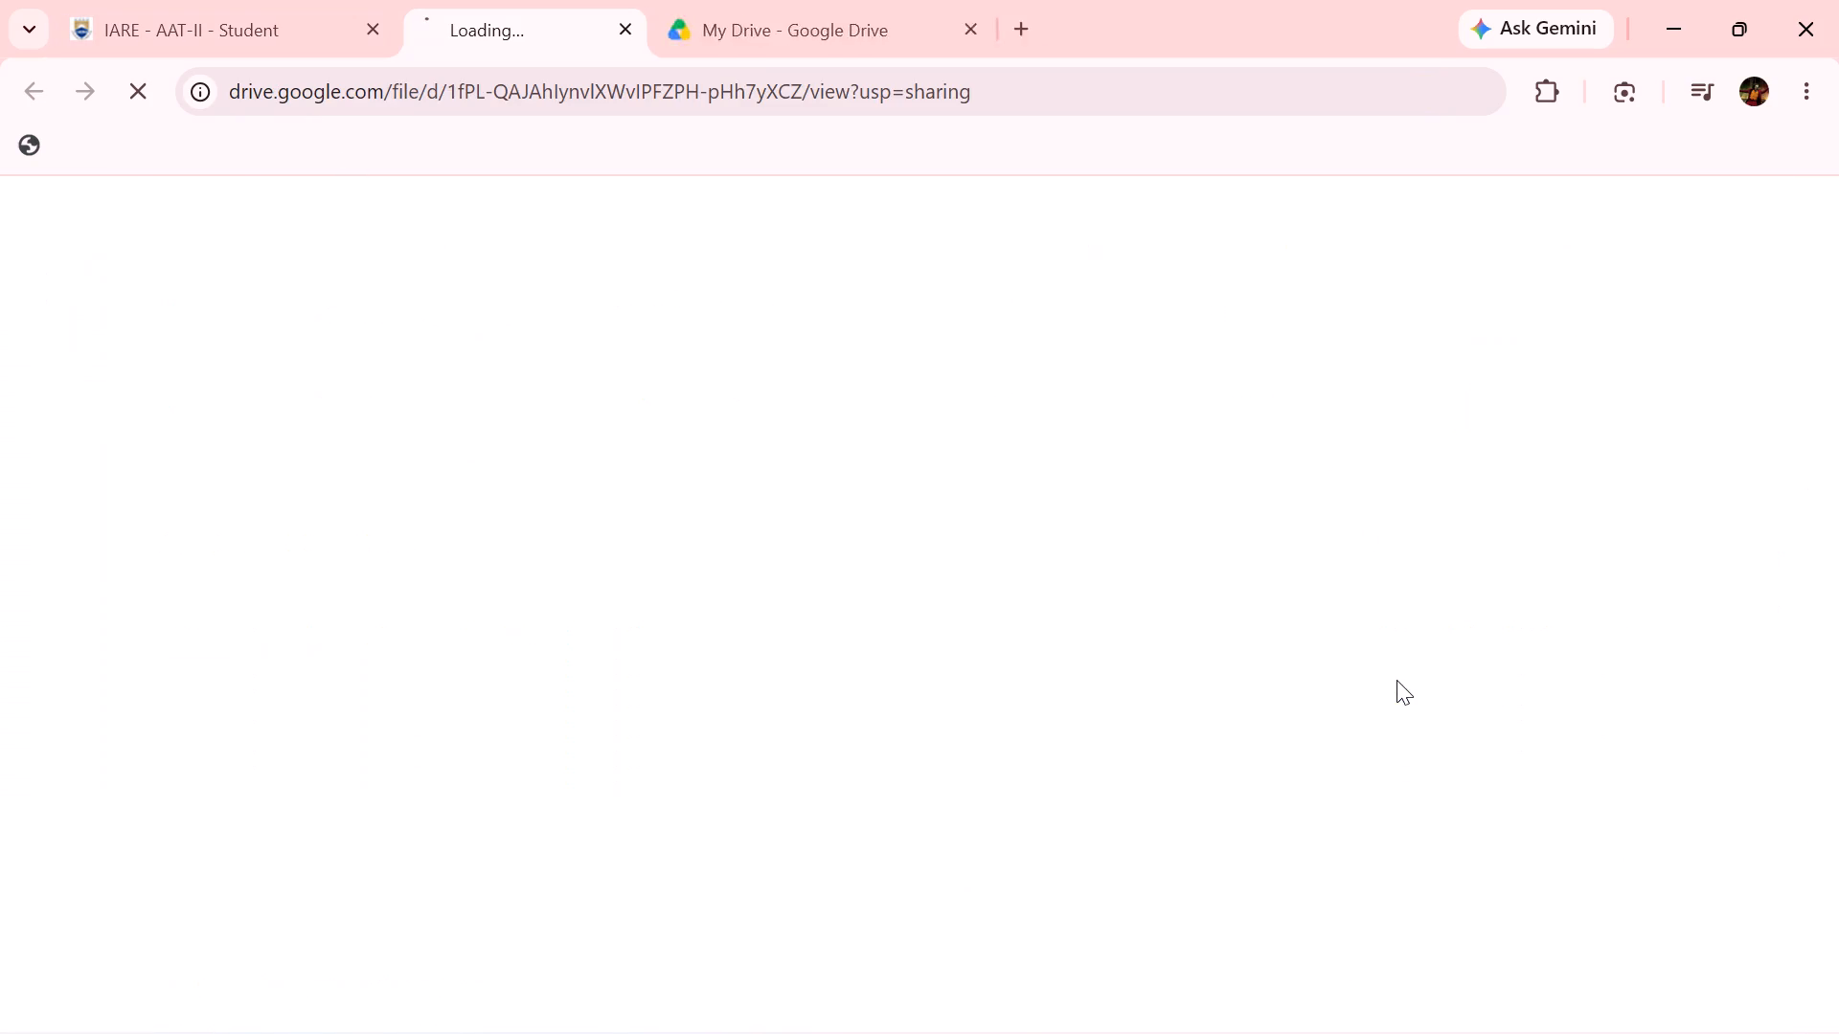
Find and launch the Kuro app using Windows search.
{"action": "key", "text": "k"}
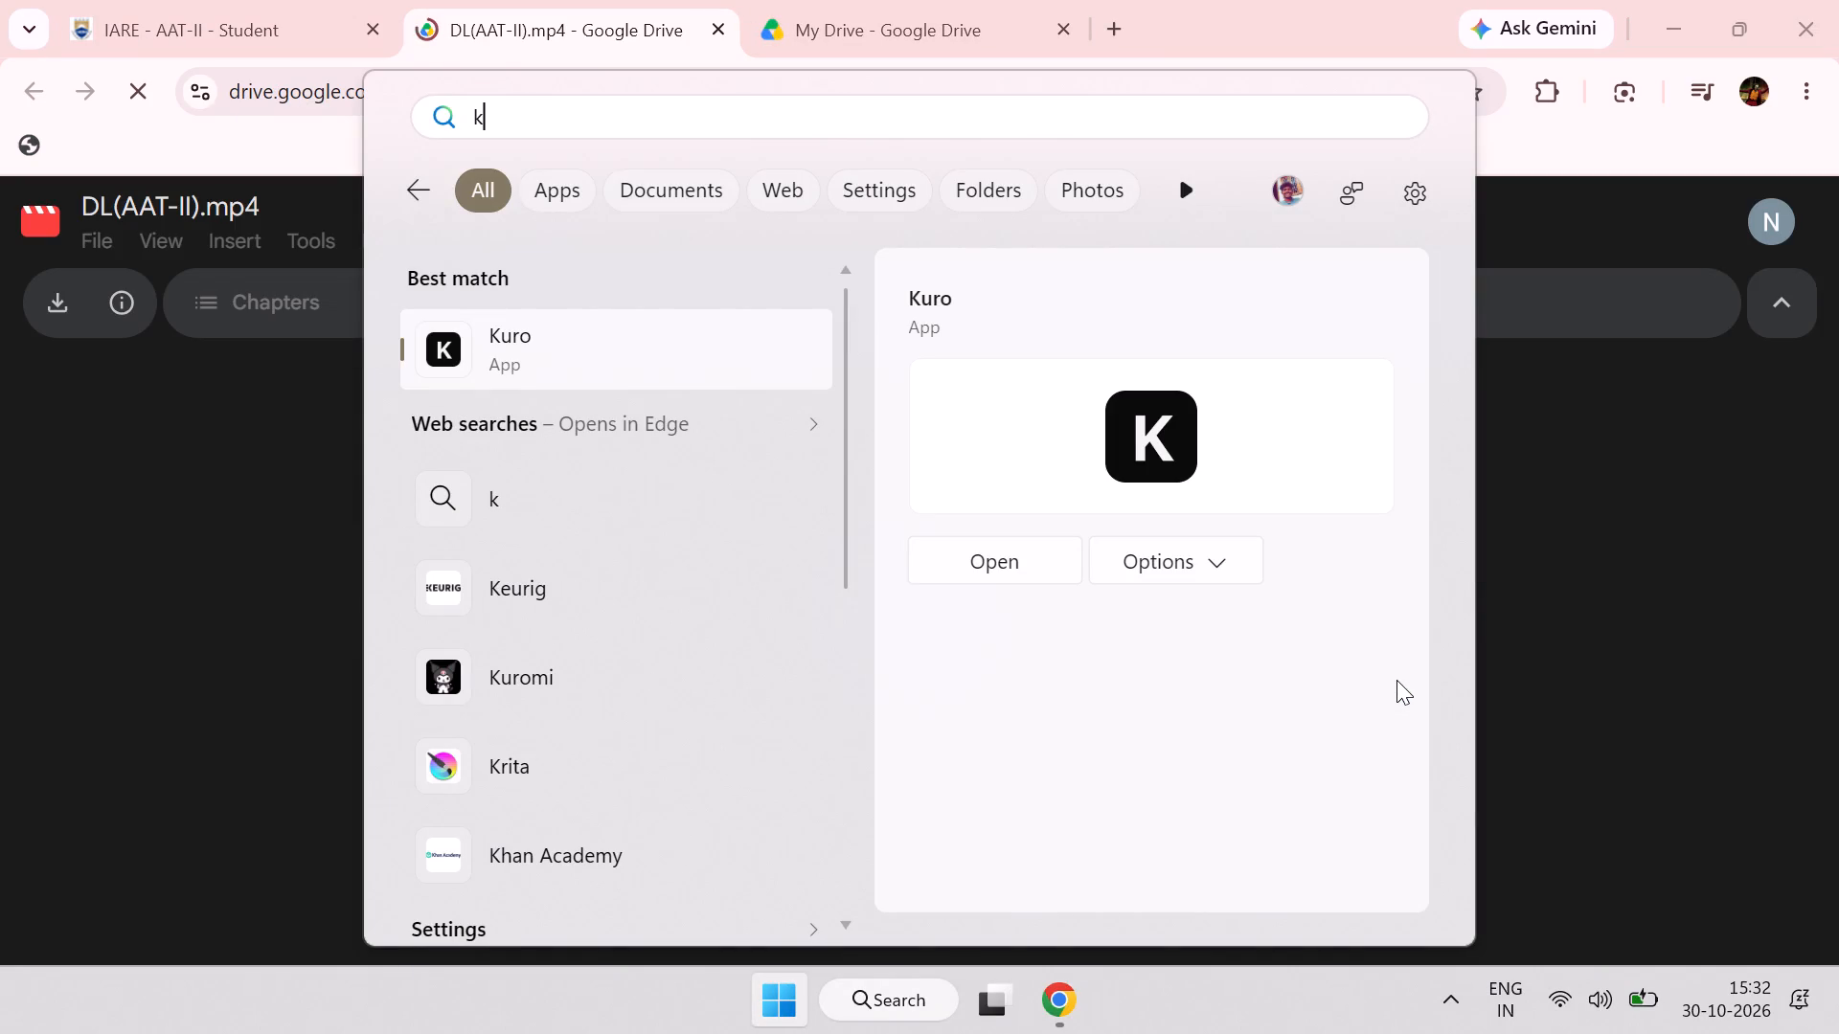
{"action": "key", "text": "Return"}
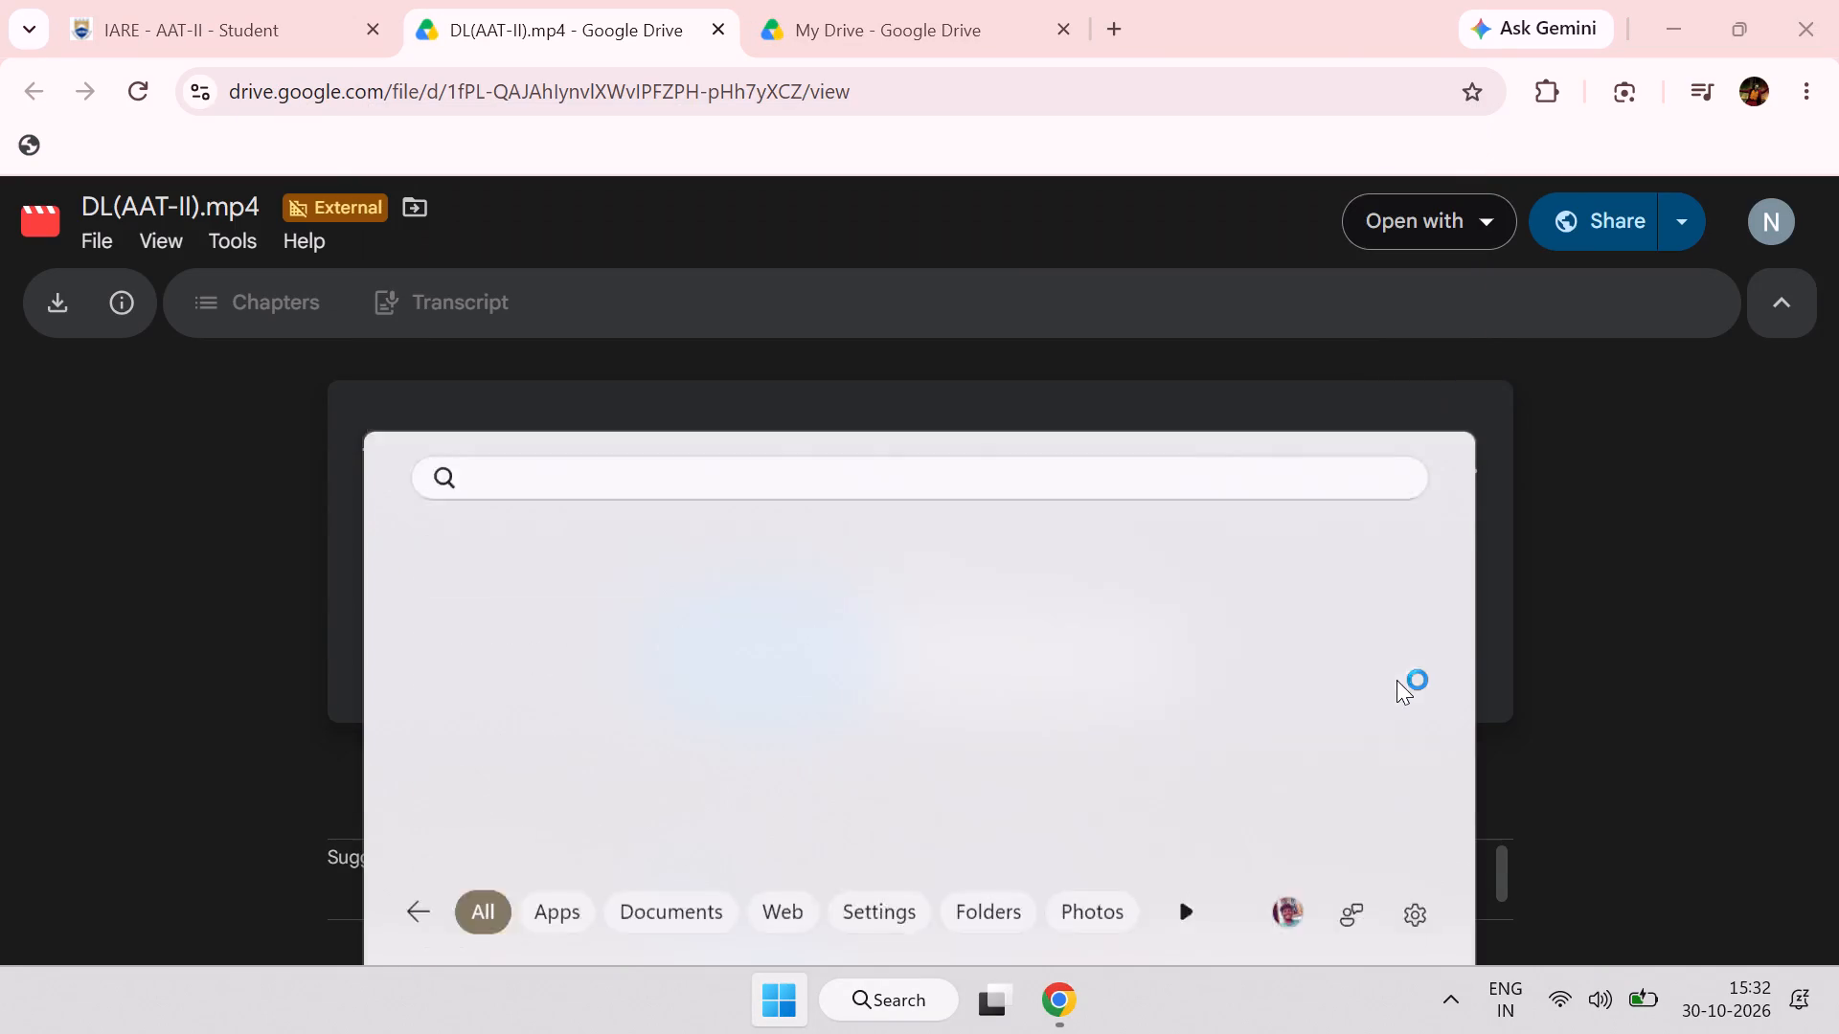